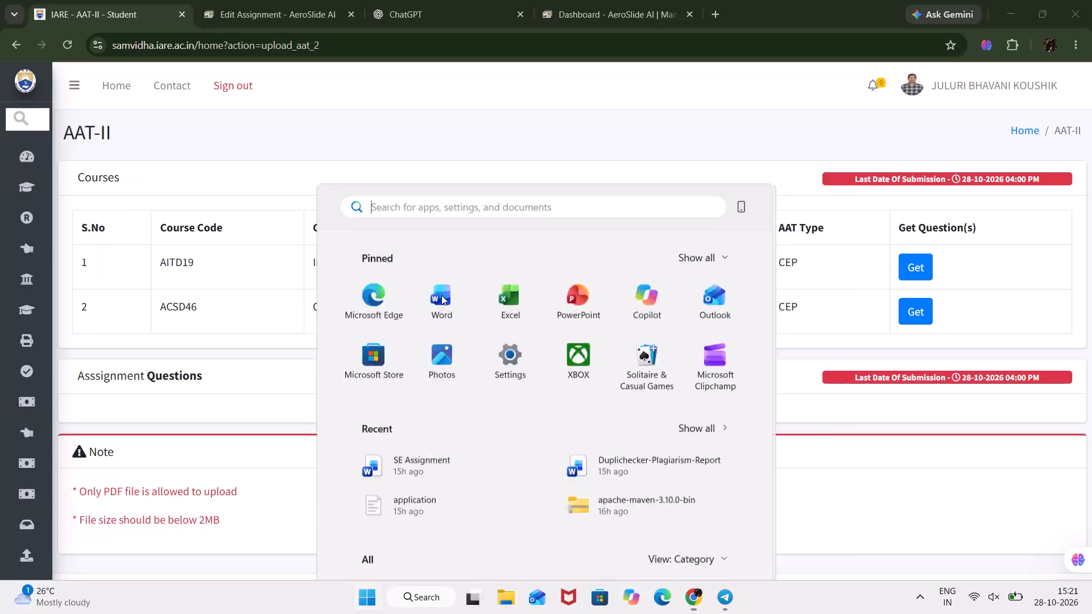
Launch the Brave browser and bring its YouTube window to the front.
type("brac")
key("BackSpace")
type("ve")
key("Return")
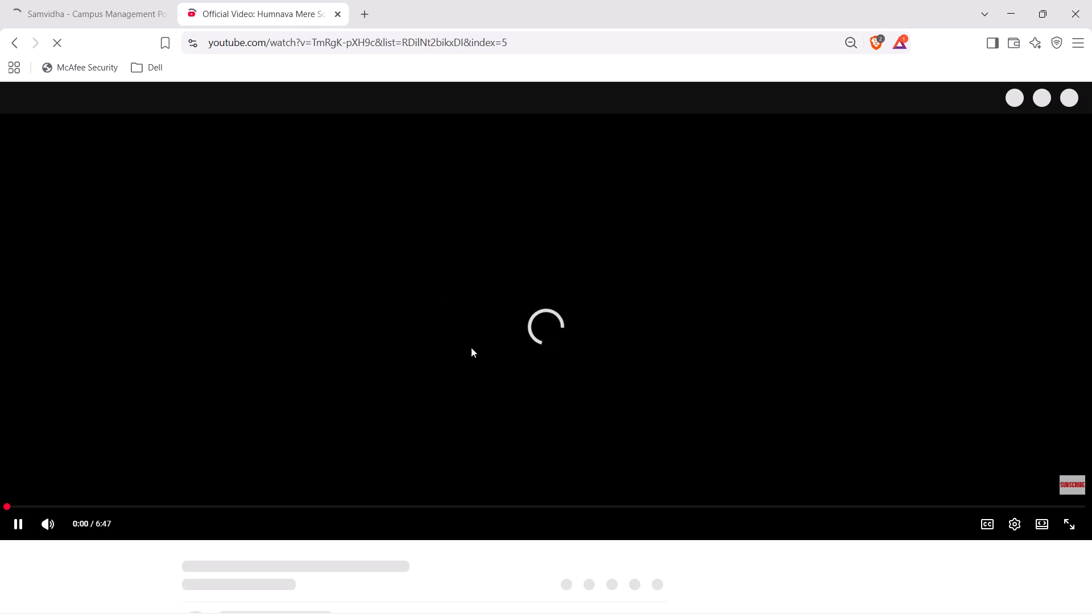
key("alt+Tab")
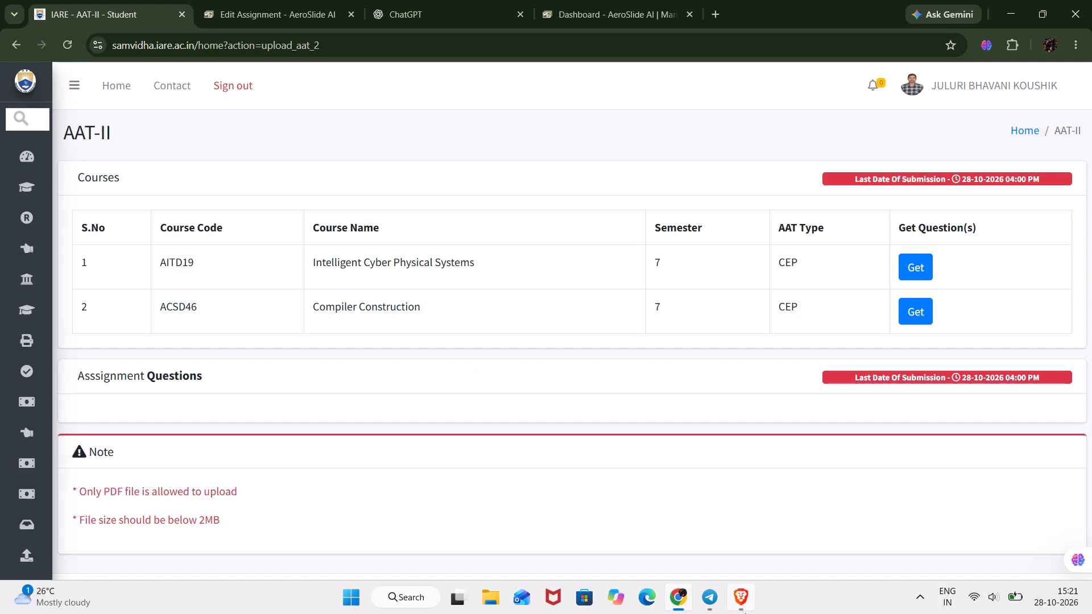
key("alt+Tab")
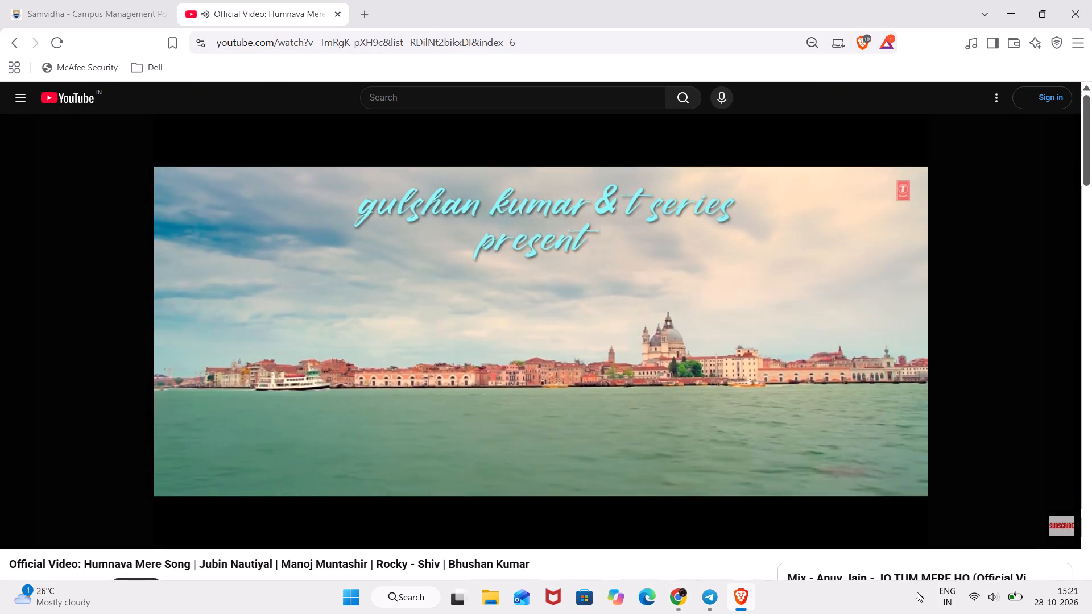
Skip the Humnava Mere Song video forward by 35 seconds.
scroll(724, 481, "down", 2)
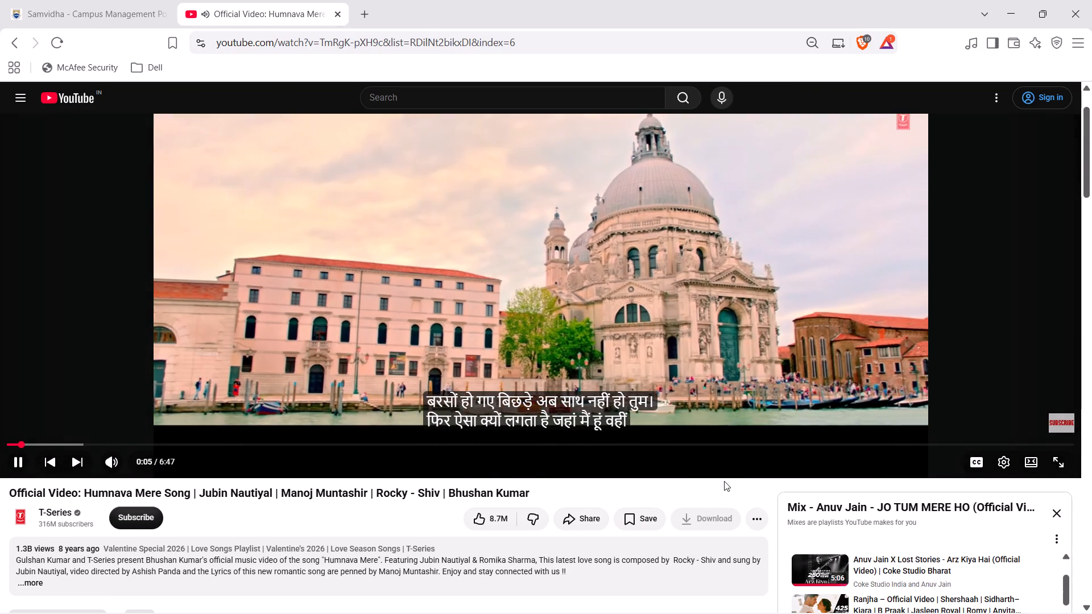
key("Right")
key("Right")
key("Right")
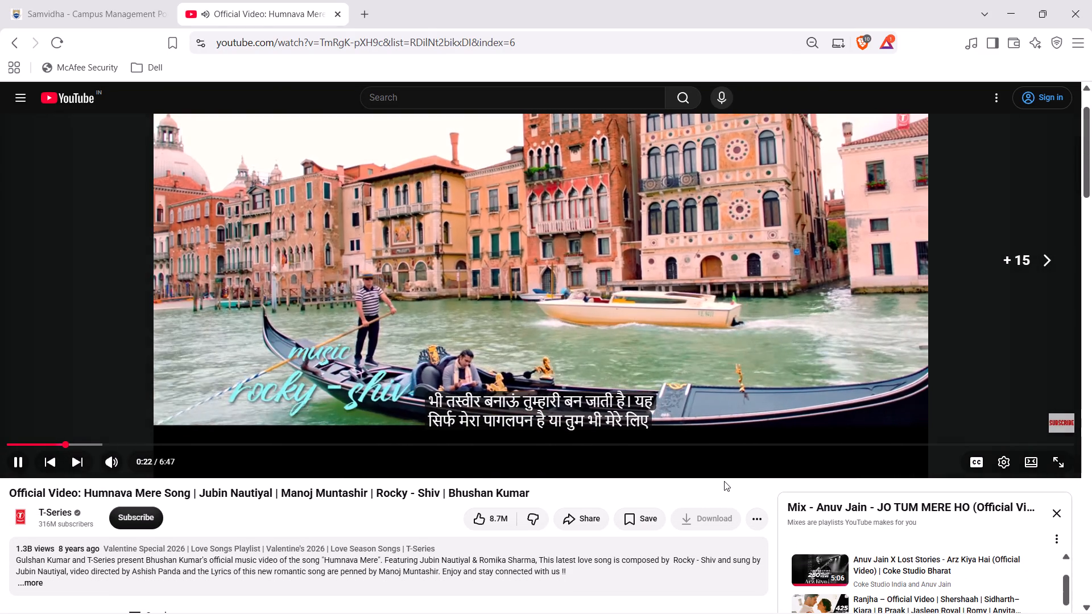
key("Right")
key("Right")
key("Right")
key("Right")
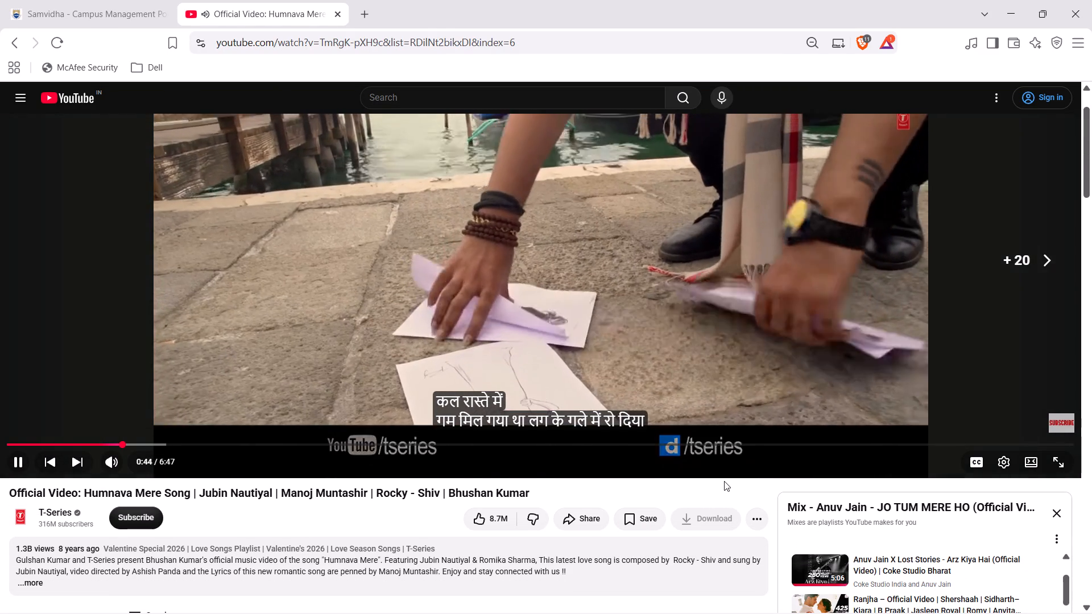
Browse the recommended videos and play "Ye Tune Kya Kiya" from X2 PAYLET 47.
scroll(776, 446, "down", 2)
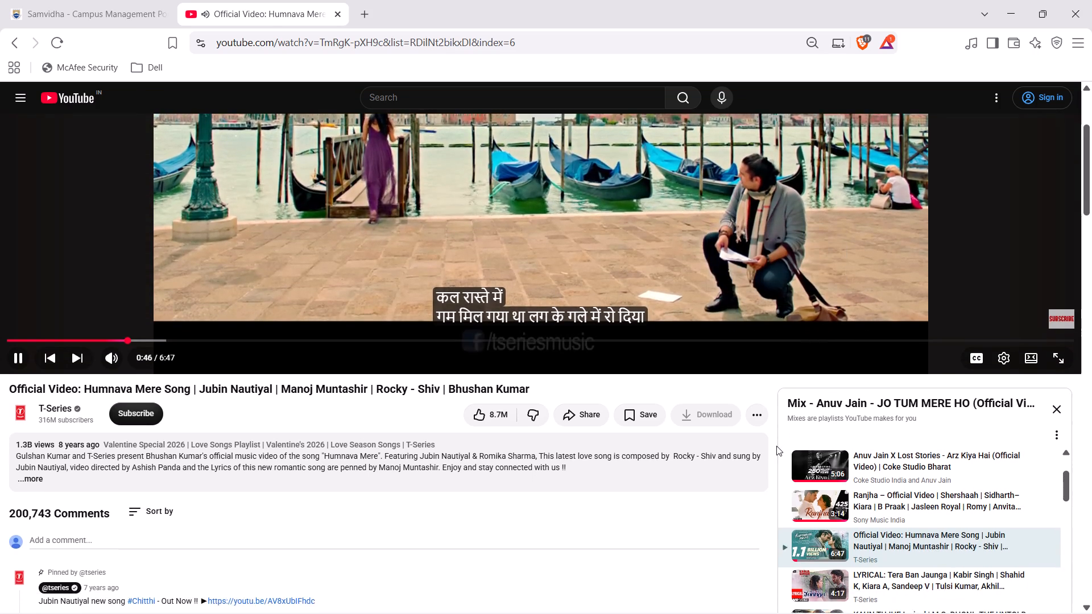
scroll(776, 446, "down", 3)
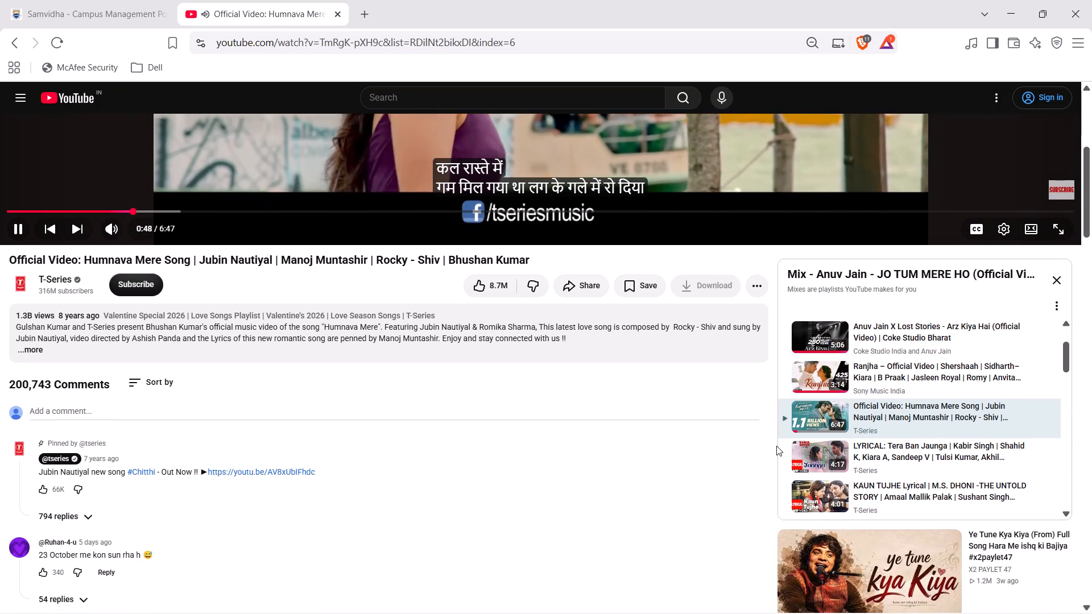
scroll(776, 446, "down", 1)
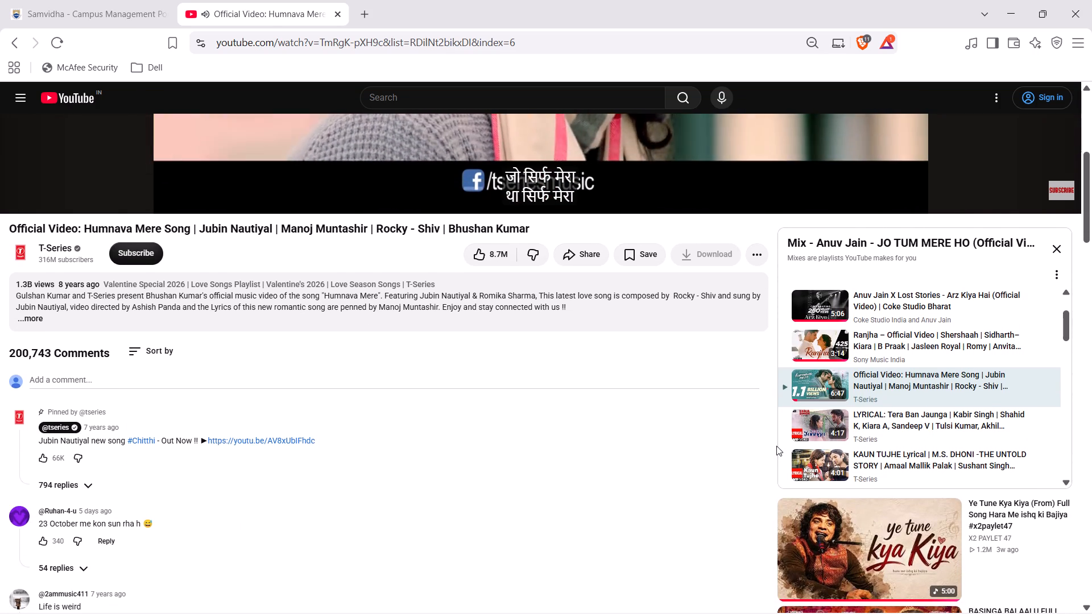
scroll(776, 446, "down", 3)
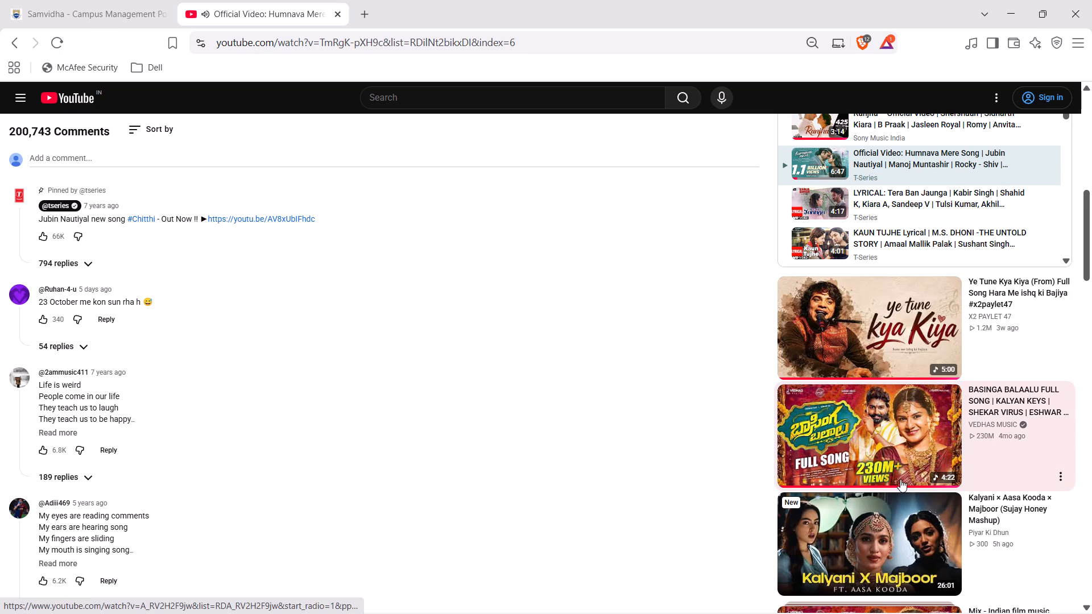
scroll(903, 482, "down", 3)
scroll(903, 482, "up", 1)
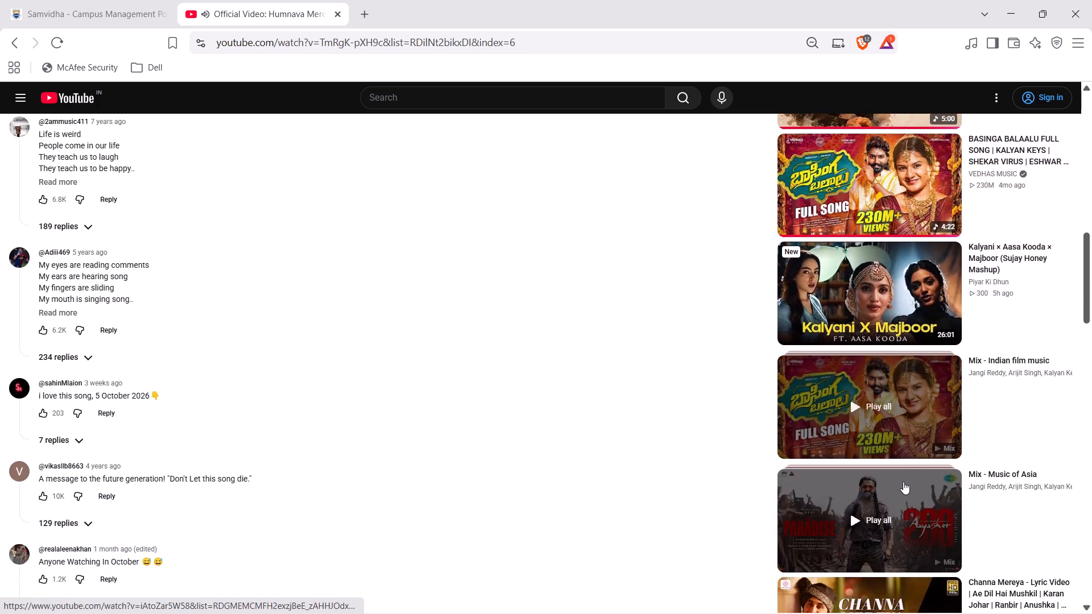
scroll(903, 482, "up", 1)
left_click(886, 320)
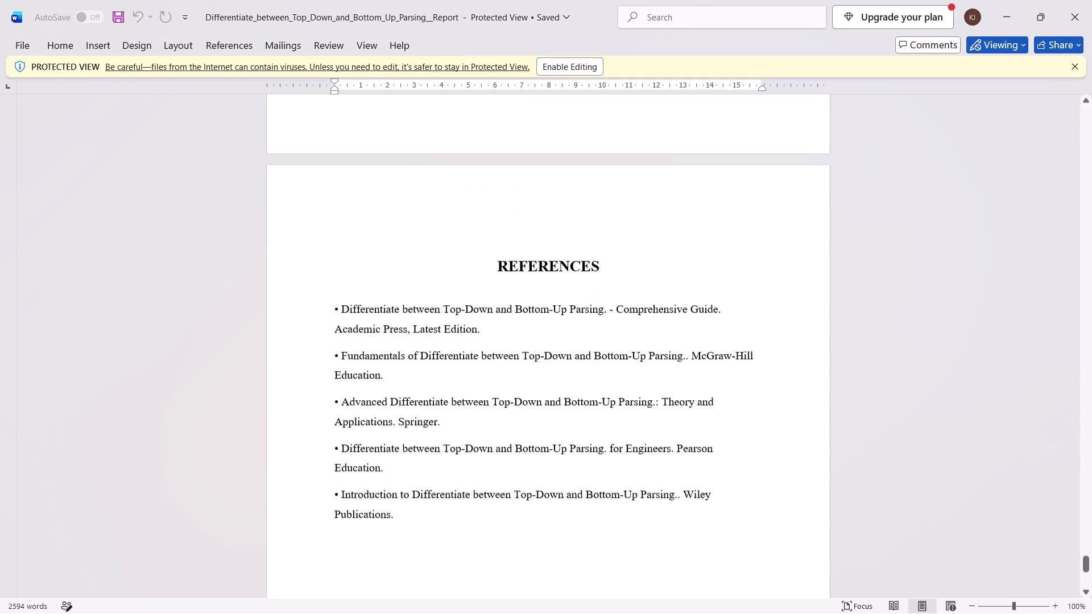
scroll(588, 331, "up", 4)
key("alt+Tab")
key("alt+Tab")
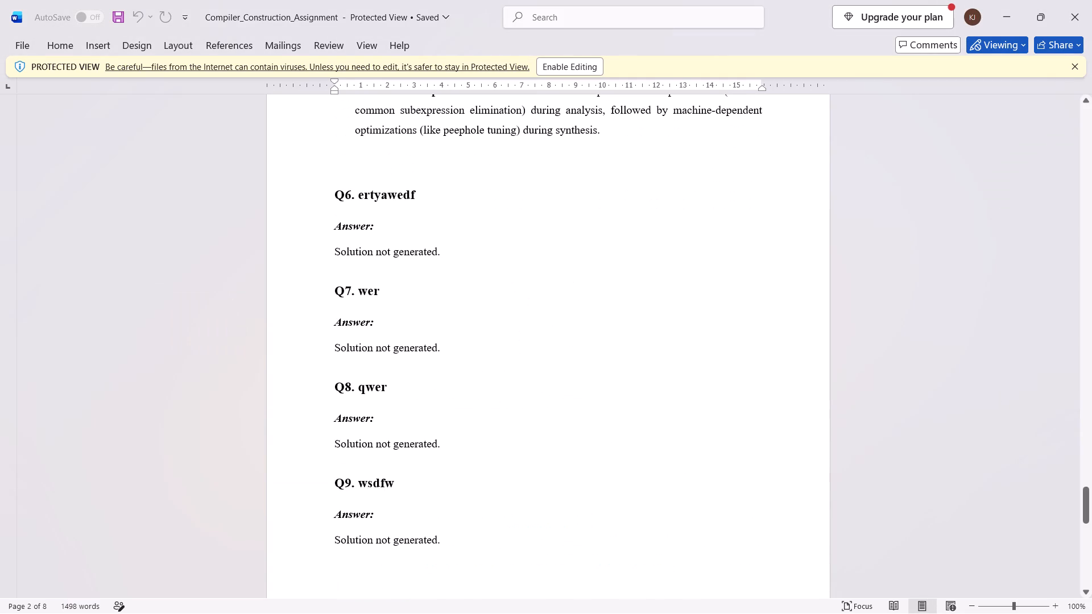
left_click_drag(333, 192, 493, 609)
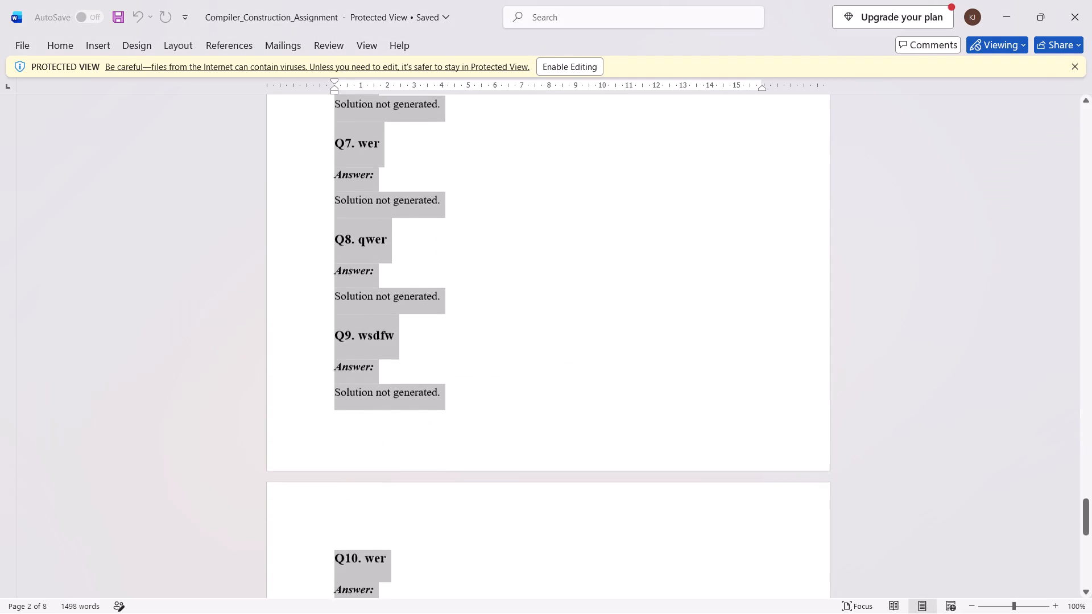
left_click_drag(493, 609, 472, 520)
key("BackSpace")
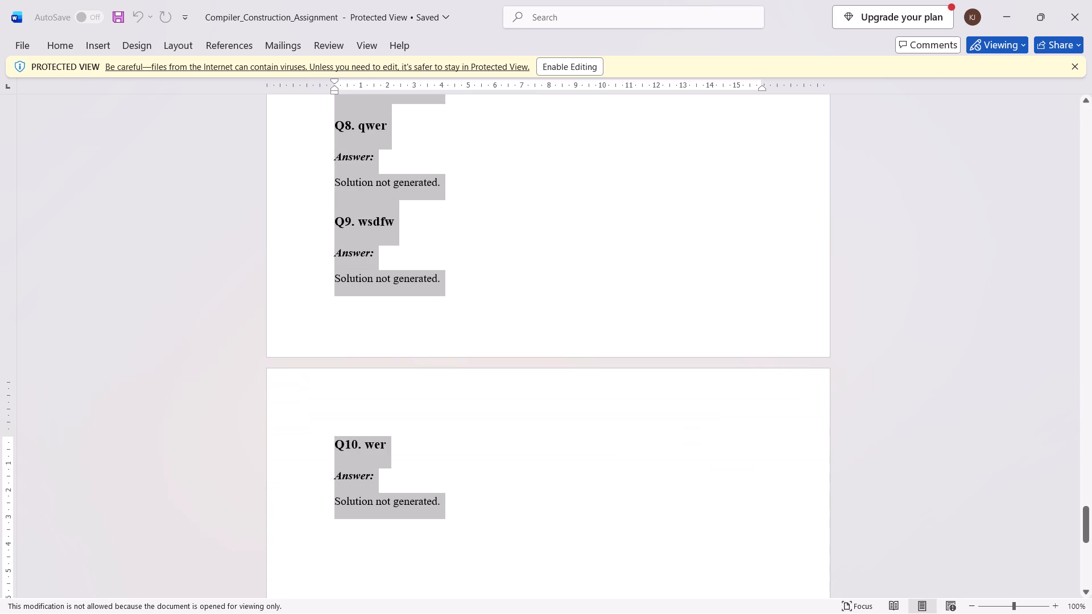
Enable editing of the assignment and delete questions Q6 to Q9 together with their answer placeholders.
left_click(590, 70)
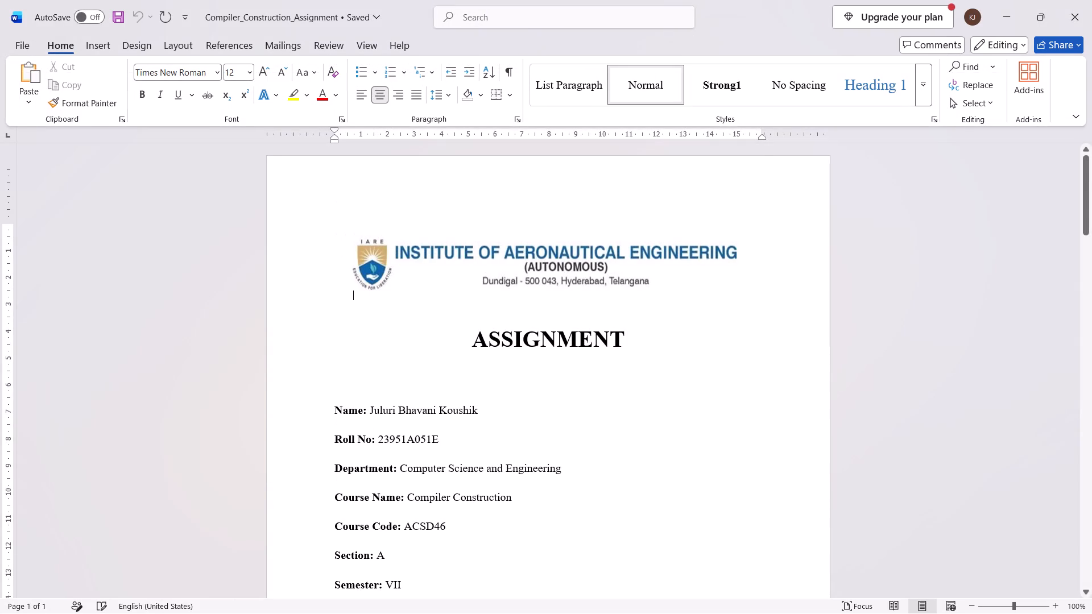
scroll(484, 292, "down", 20)
scroll(484, 292, "down", 3)
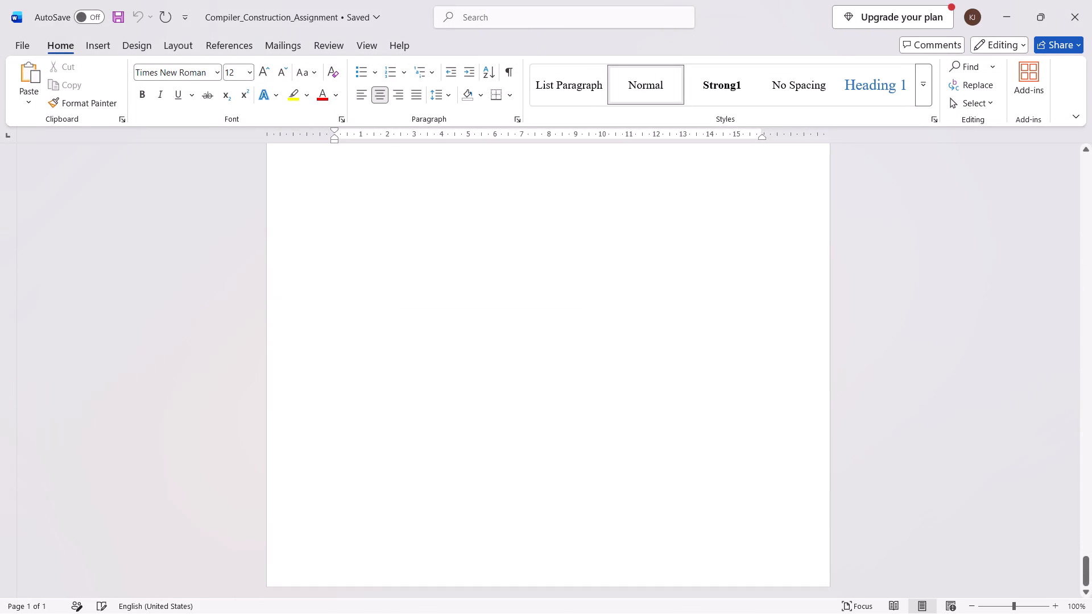
scroll(484, 292, "up", 4)
scroll(407, 252, "up", 1)
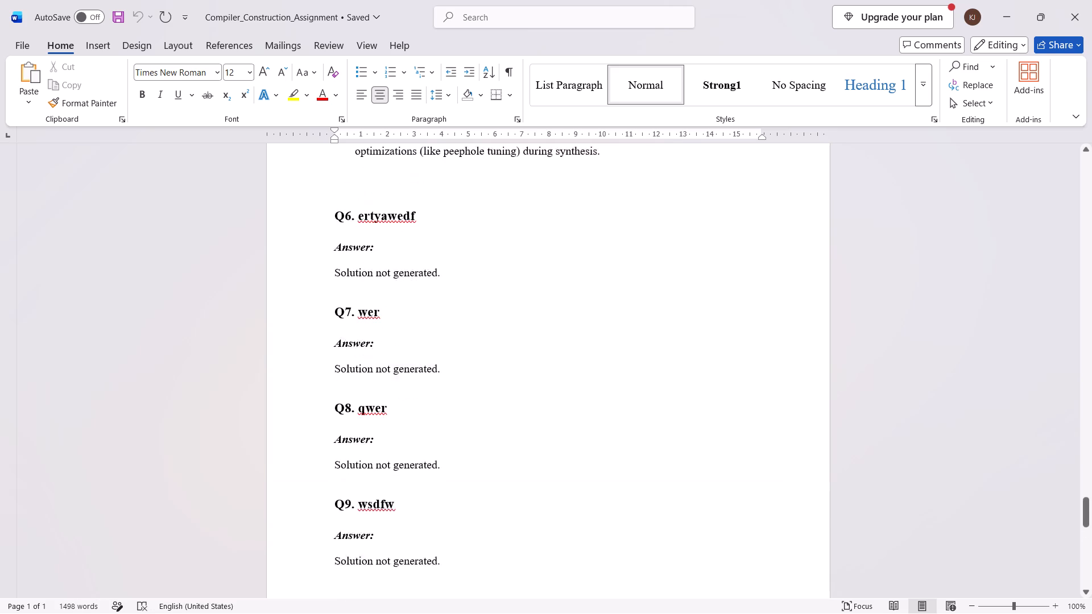
left_click_drag(335, 243, 444, 613)
left_click_drag(444, 613, 469, 535)
left_click(469, 535)
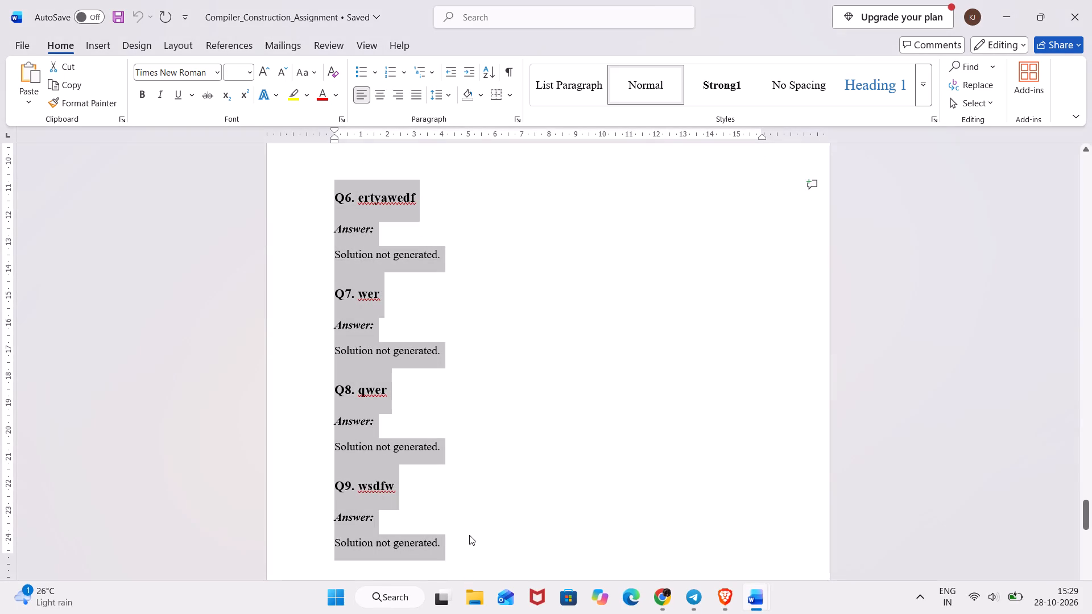
key("BackSpace")
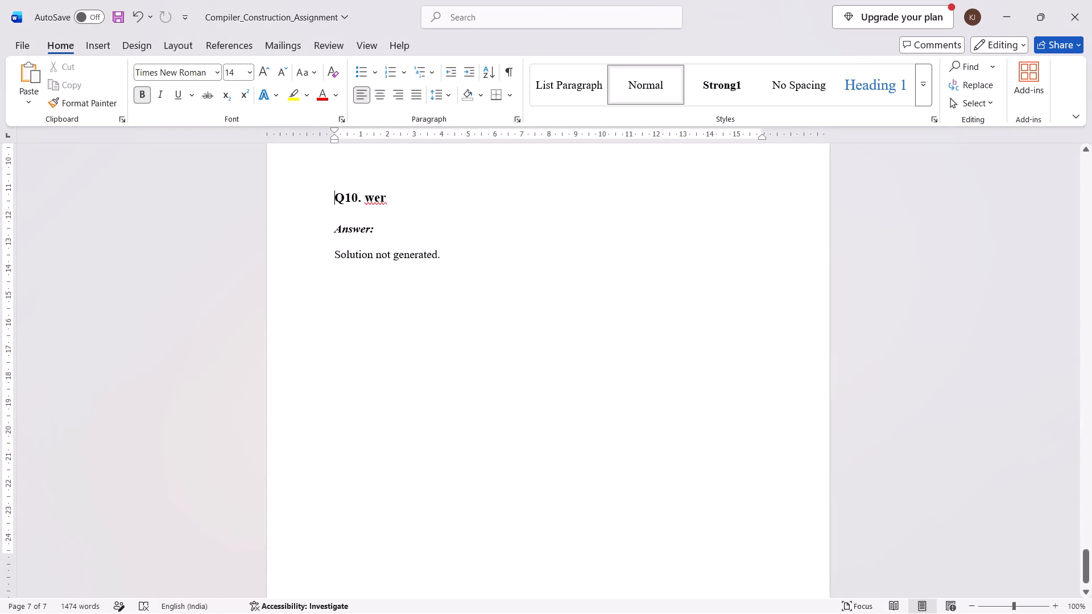
Delete question Q10 with its answer placeholder and the empty lines after the last generated answer.
left_click(487, 258)
key("ctrl+BackSpace")
key("ctrl+BackSpace")
key("ctrl+BackSpace")
key("ctrl+BackSpace")
key("ctrl+BackSpace")
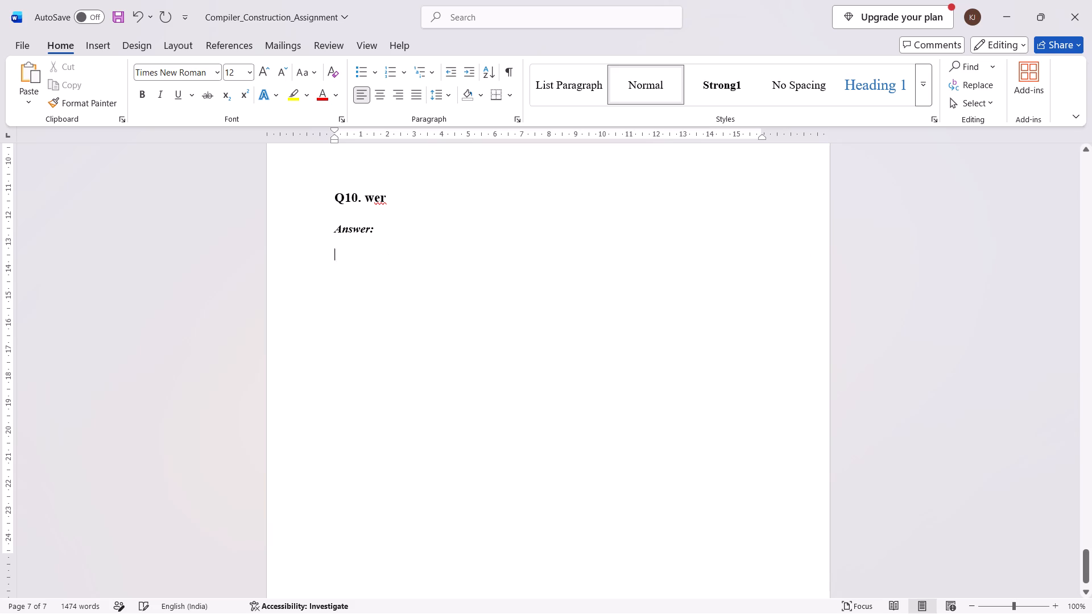
key("ctrl+BackSpace")
key("ctrl+BackSpace")
key("ctrl+BackSpace")
key("ctrl+BackSpace")
key("ctrl+BackSpace")
key("ctrl+BackSpace")
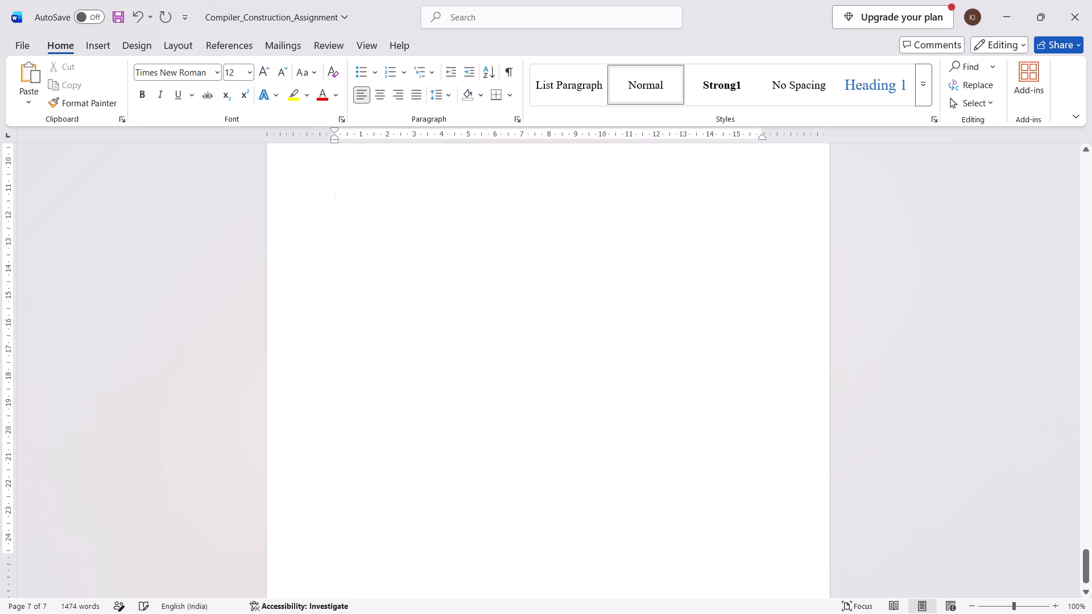
key("BackSpace")
key("BackSpace")
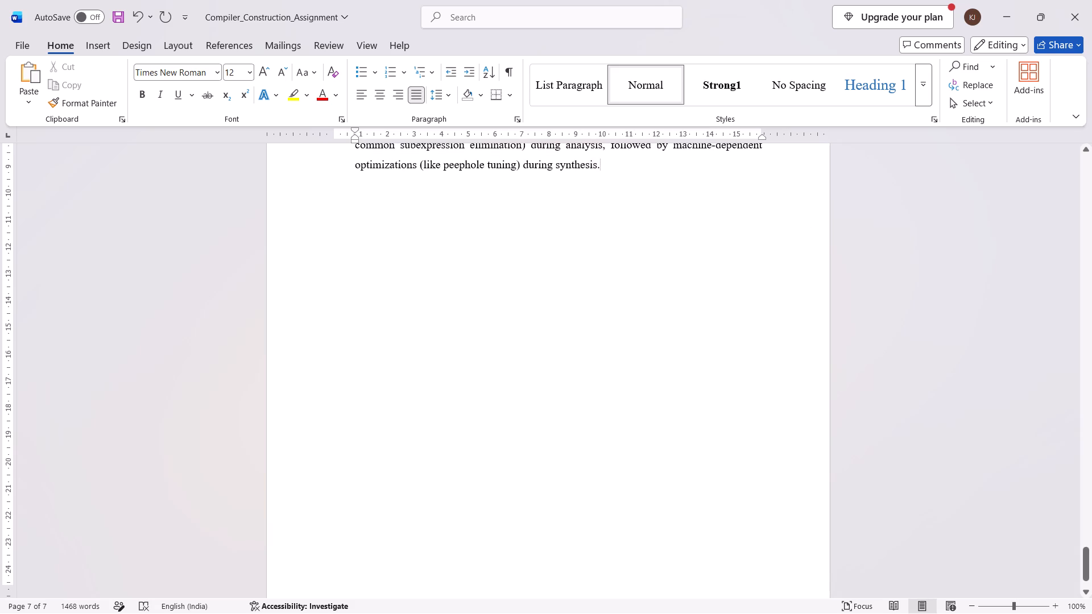
Undo the last edit at the end of the assignment.
scroll(611, 374, "up", 3)
scroll(611, 374, "down", 2)
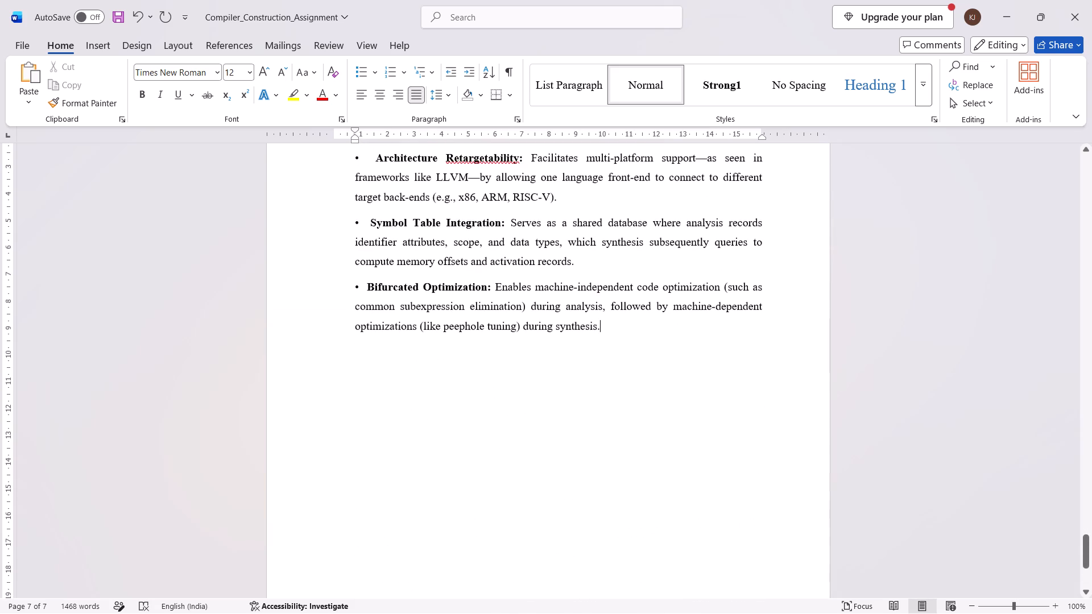
key("ctrl+z")
Delete the cover page text before question Q1, including the ASSIGNMENT title and the student and course details.
scroll(611, 374, "up", 20)
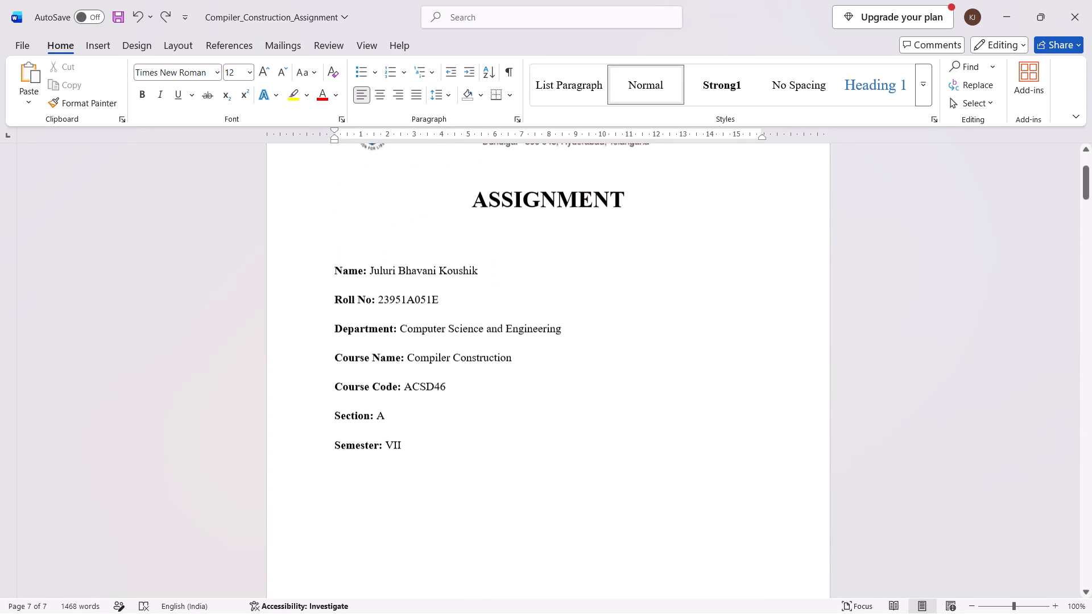
scroll(611, 374, "up", 1)
scroll(611, 374, "down", 3)
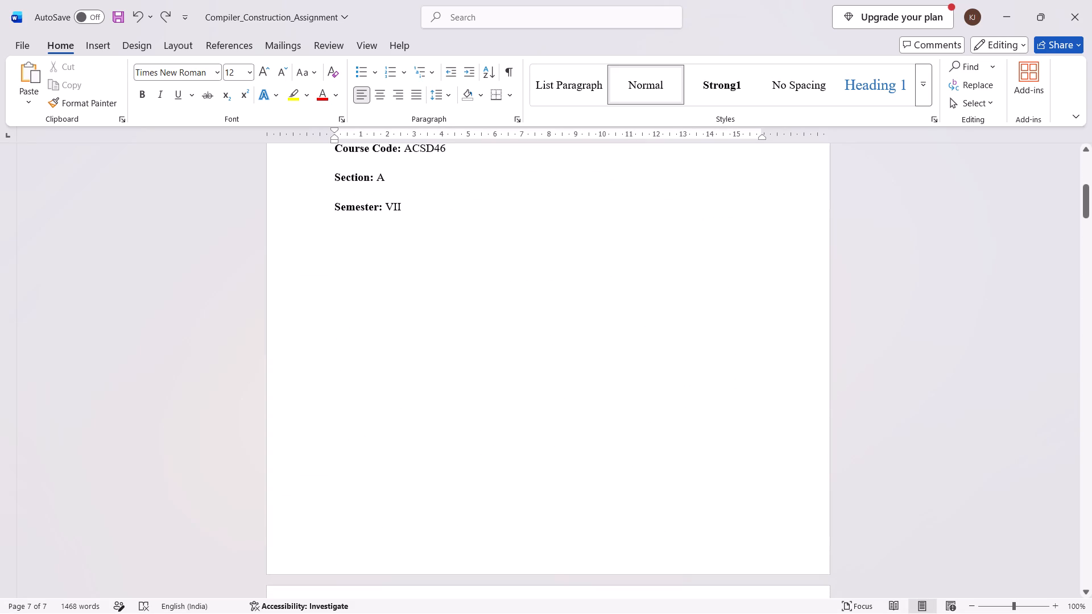
scroll(462, 452, "down", 2)
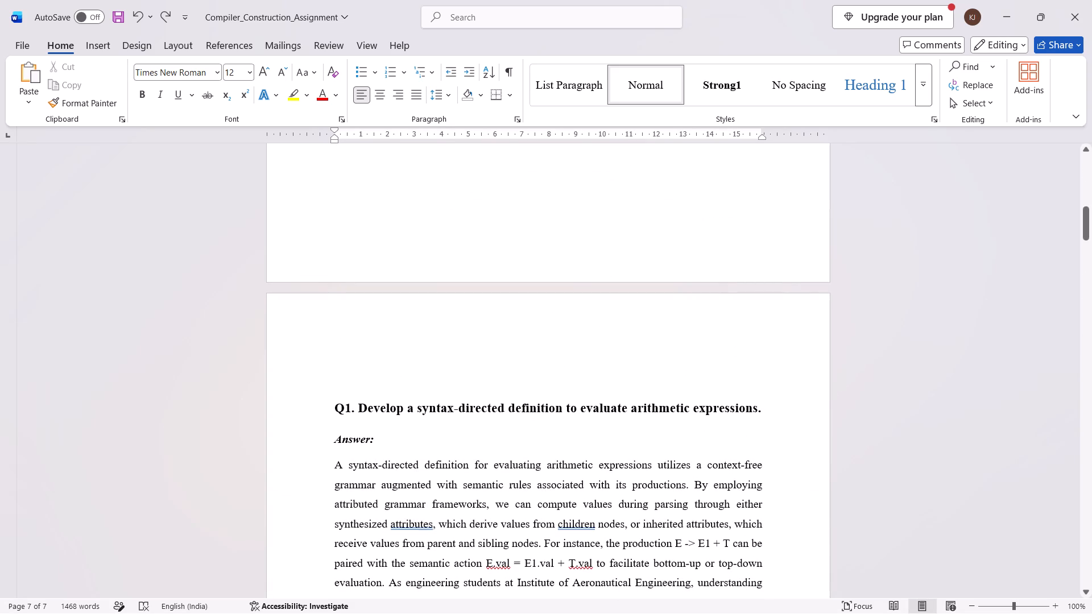
left_click(340, 408)
key("Left")
key("BackSpace")
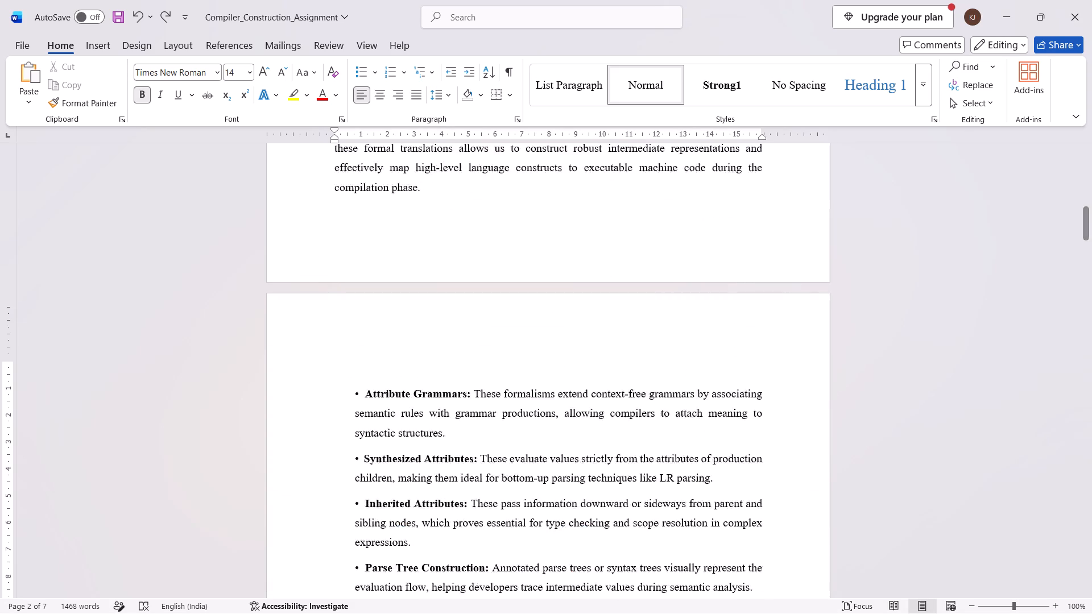
key("BackSpace")
key("BackSpace")
key("BackSpace")
key("BackSpace")
key("BackSpace")
key("BackSpace")
key("BackSpace")
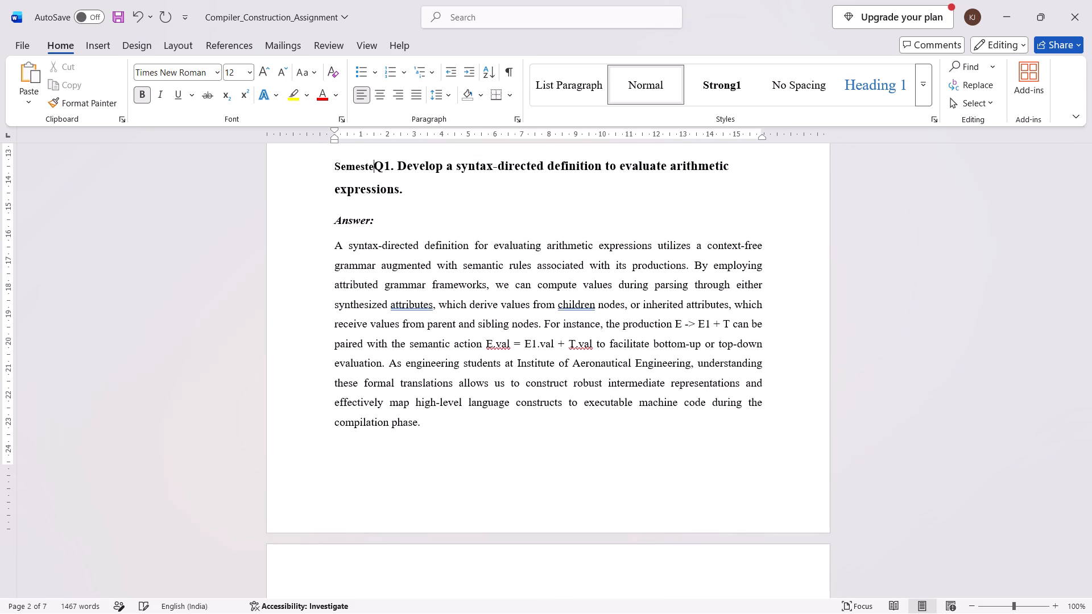
key("ctrl+BackSpace")
key("ctrl+BackSpace")
key("ctrl+BackSpace")
key("ctrl+BackSpace")
key("ctrl+BackSpace")
key("ctrl+BackSpace")
key("ctrl+BackSpace")
key("ctrl+BackSpace")
key("ctrl+BackSpace")
key("ctrl+BackSpace")
key("ctrl+BackSpace")
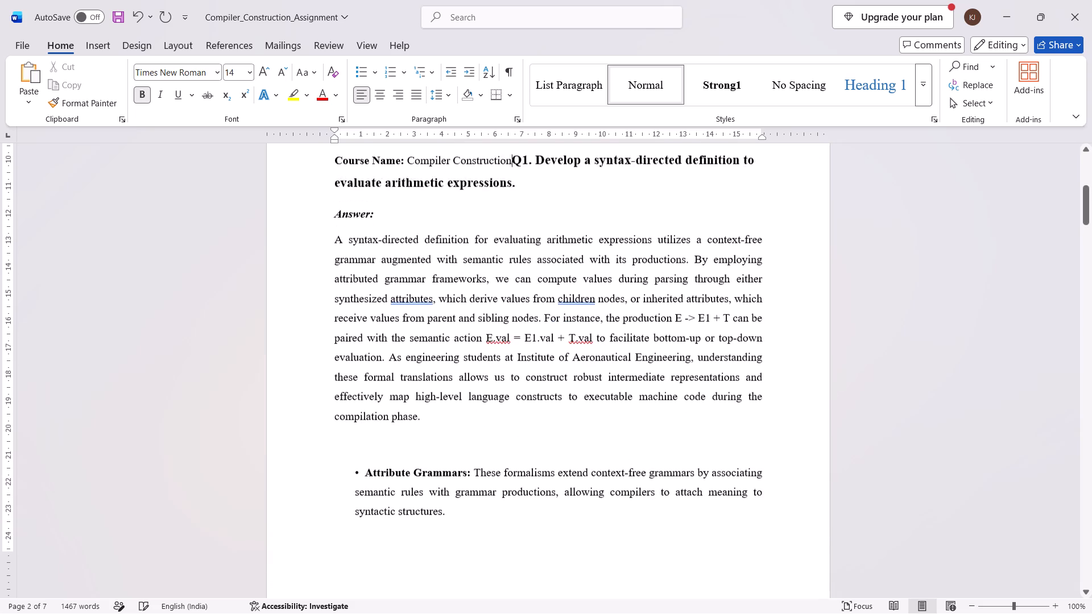
key("ctrl+BackSpace")
key("ctrl+BackSpace")
key("ctrl+BackSpace")
key("ctrl+BackSpace")
key("ctrl+BackSpace")
key("ctrl+BackSpace")
key("ctrl+BackSpace")
key("ctrl+BackSpace")
key("ctrl+BackSpace")
key("ctrl+BackSpace")
key("ctrl+BackSpace")
key("ctrl+BackSpace")
key("ctrl+BackSpace")
key("ctrl+BackSpace")
key("ctrl+BackSpace")
key("ctrl+BackSpace")
key("ctrl+BackSpace")
key("ctrl+BackSpace")
key("ctrl+BackSpace")
key("ctrl+BackSpace")
key("ctrl+BackSpace")
key("ctrl+BackSpace")
key("ctrl+BackSpace")
key("ctrl+BackSpace")
key("ctrl+BackSpace")
key("ctrl+BackSpace")
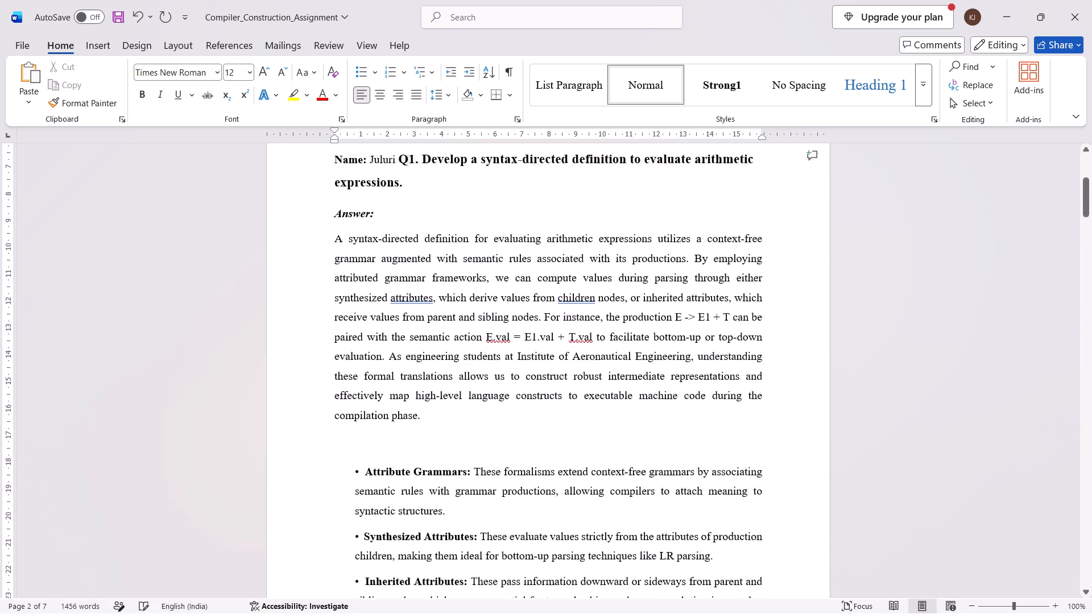
key("ctrl+BackSpace")
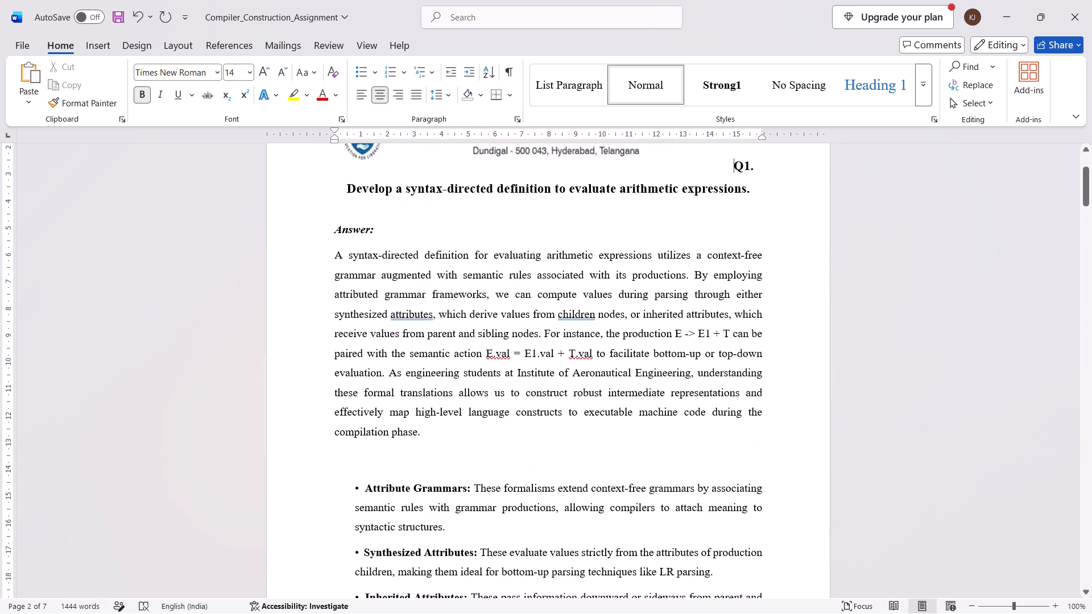
key("ctrl+BackSpace")
key("ctrl+BackSpace")
Delete the Institute of Aeronautical Engineering banner image above question Q1.
scroll(342, 449, "up", 1)
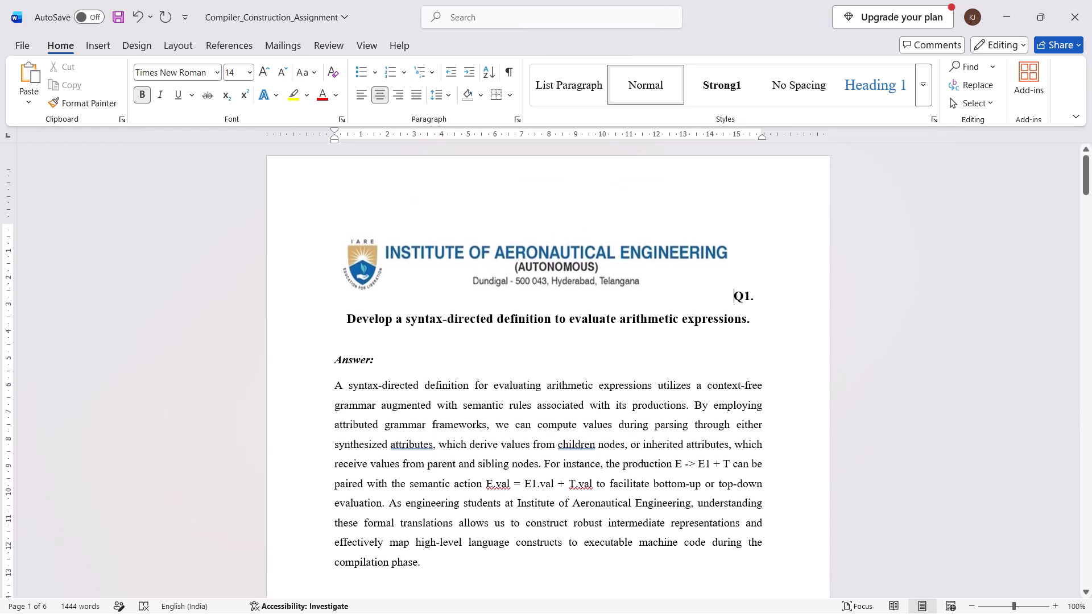
left_click(572, 250)
key("Delete")
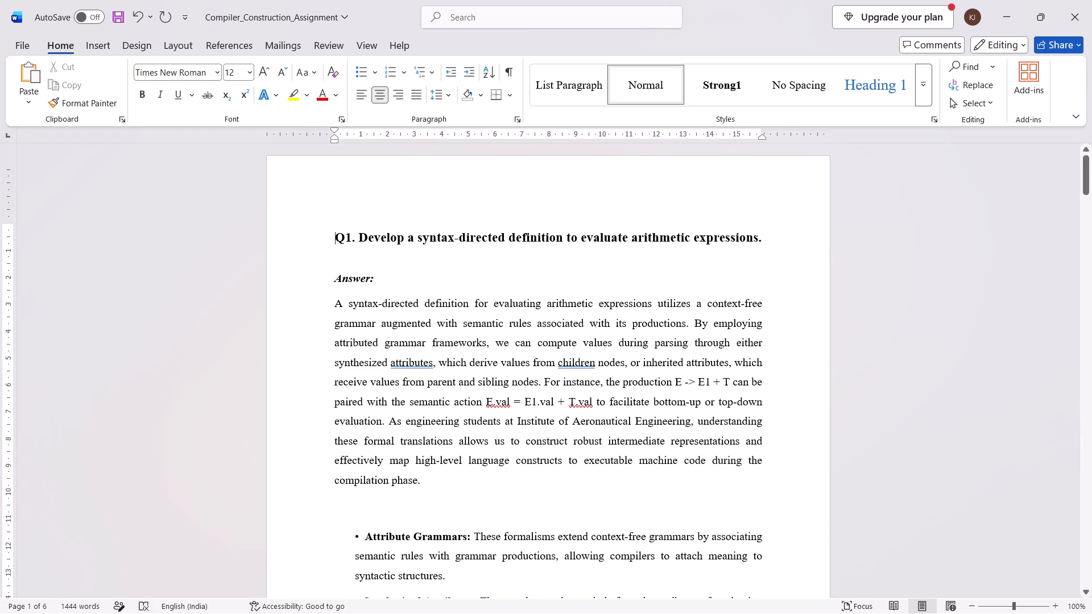
key("ctrl+BackSpace")
key("ctrl+BackSpace")
key("ctrl+BackSpace")
key("ctrl+BackSpace")
Set the page margins to the Narrow preset of 1.27 cm on all sides.
left_click(171, 34)
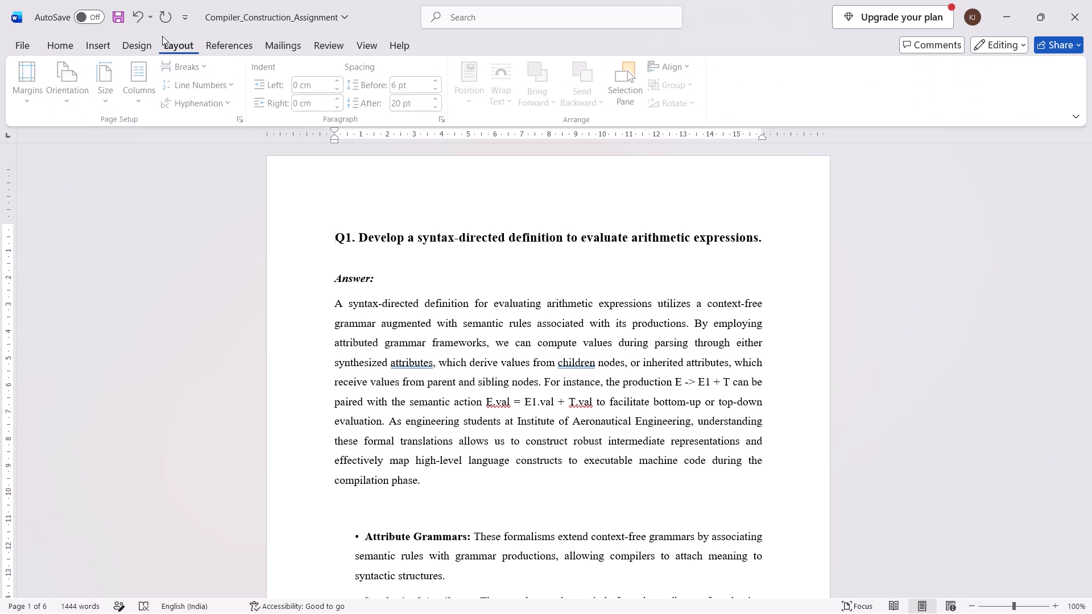
left_click(20, 103)
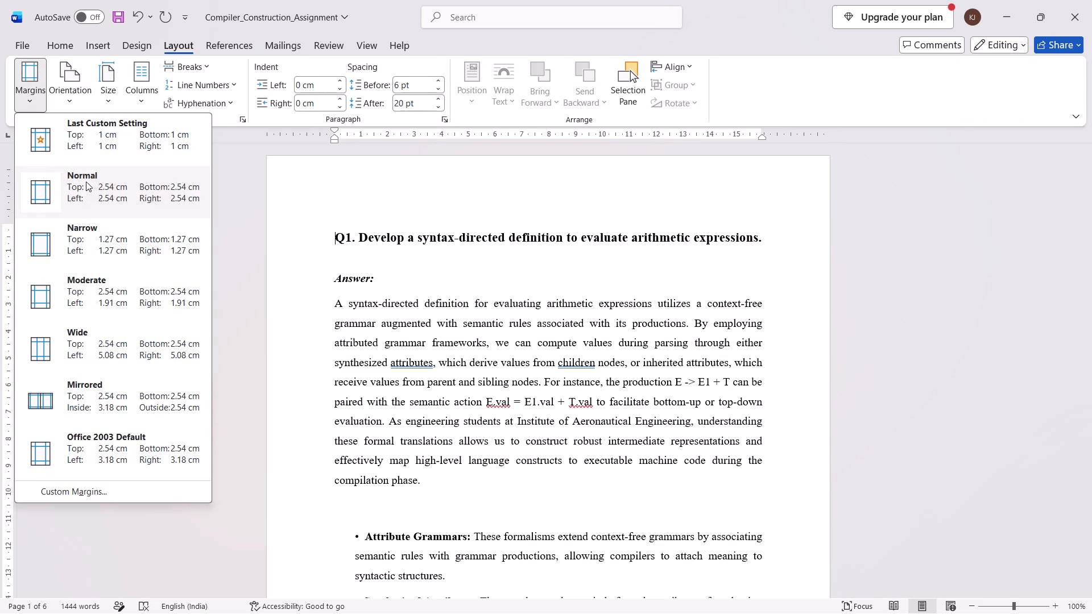
left_click(84, 233)
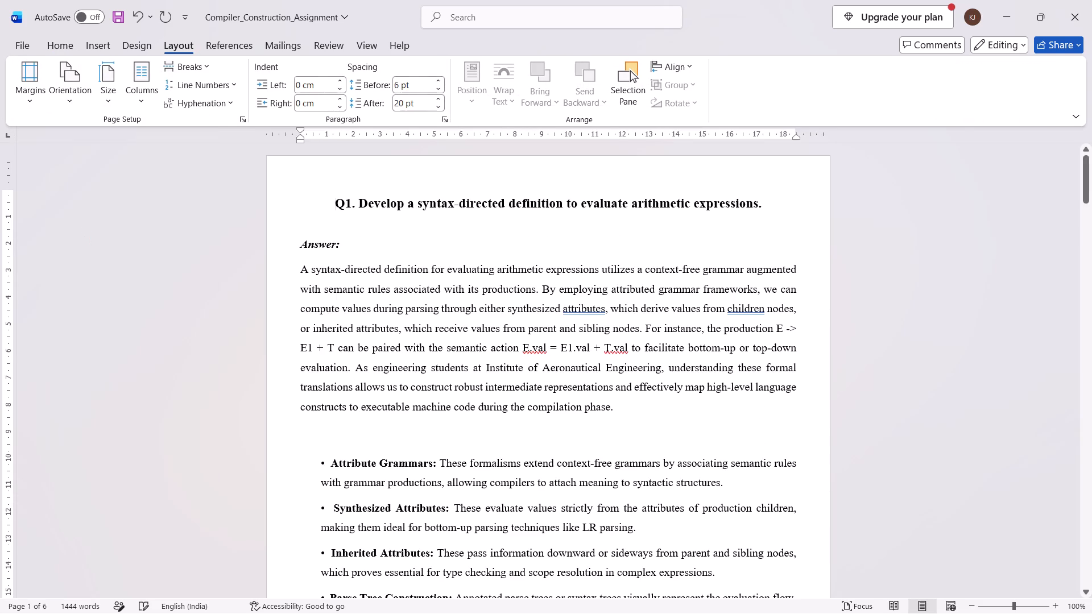
Apply a Box page border to the whole document.
left_click(126, 40)
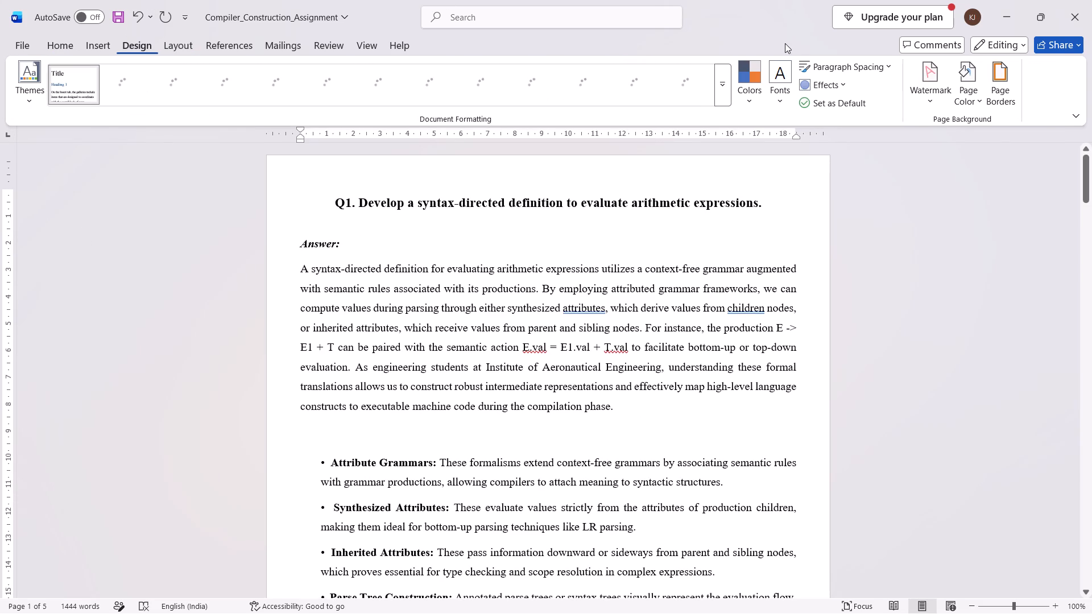
left_click(990, 96)
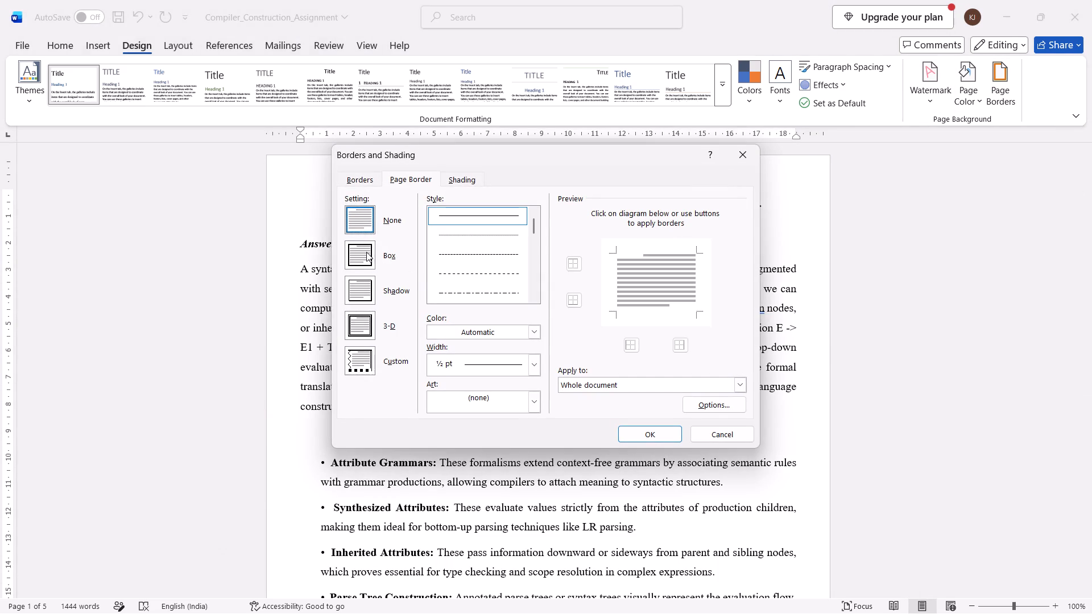
left_click(366, 252)
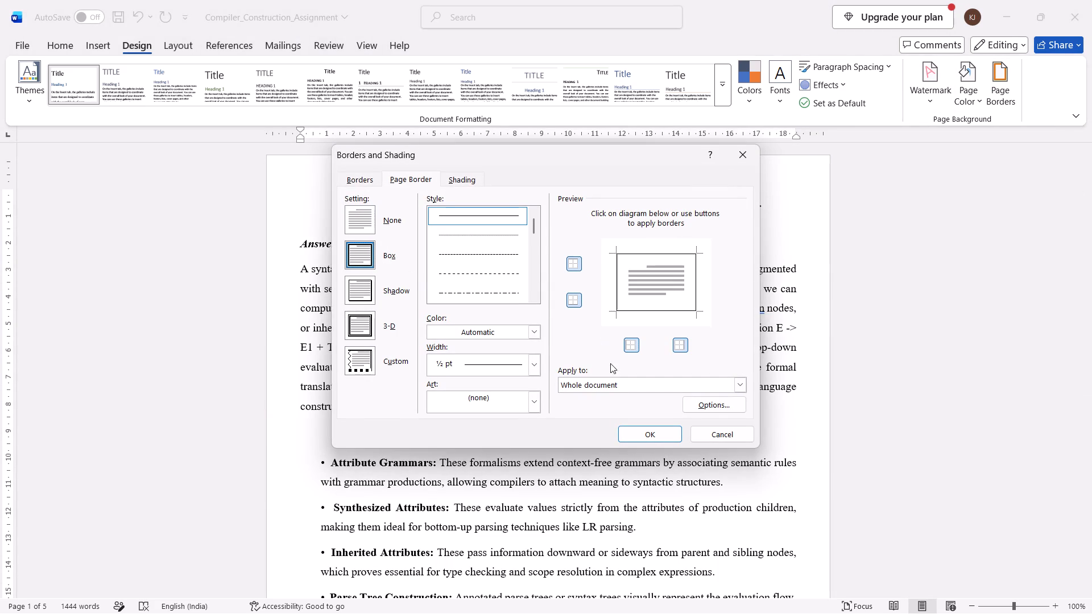
left_click(638, 434)
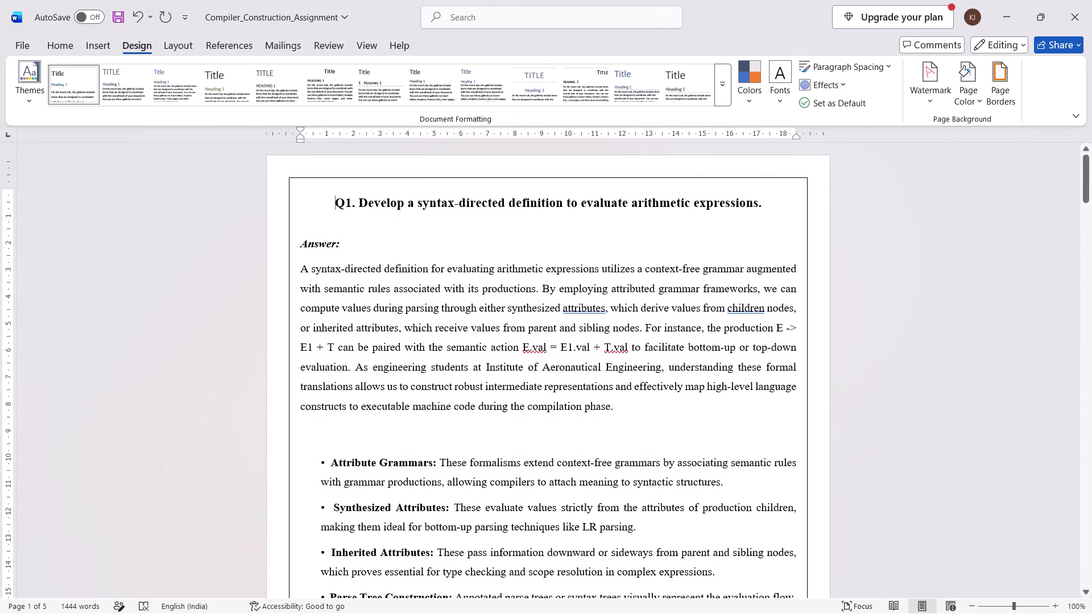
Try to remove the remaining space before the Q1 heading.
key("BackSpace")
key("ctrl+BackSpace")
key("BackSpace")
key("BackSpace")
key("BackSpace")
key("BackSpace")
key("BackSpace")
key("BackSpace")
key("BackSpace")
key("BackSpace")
Look over the bordered pages of the assignment to check the layout of the answers.
scroll(613, 362, "down", 1)
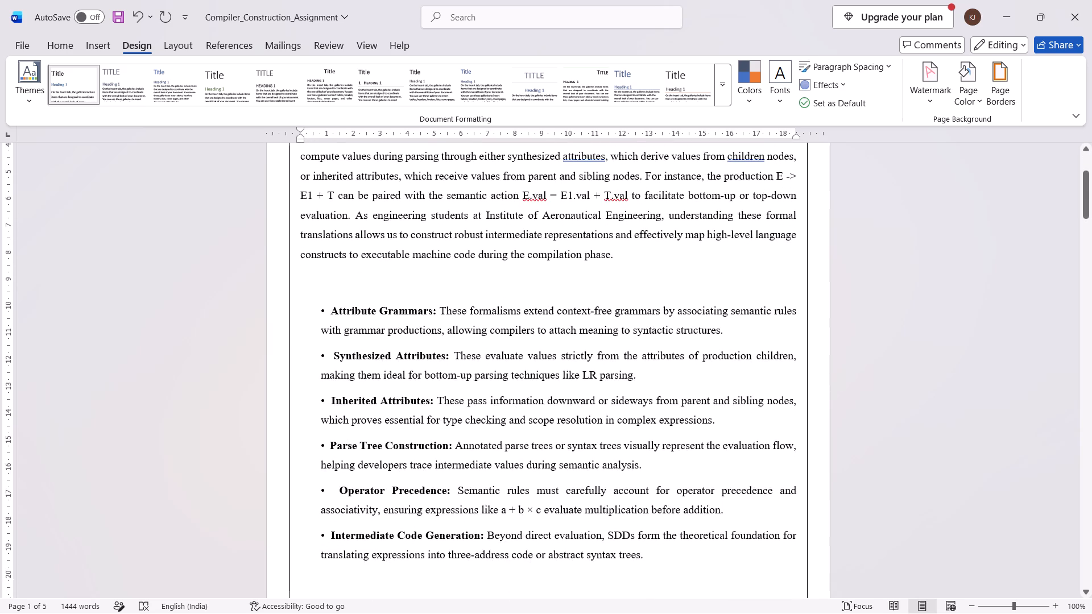
scroll(613, 362, "down", 5)
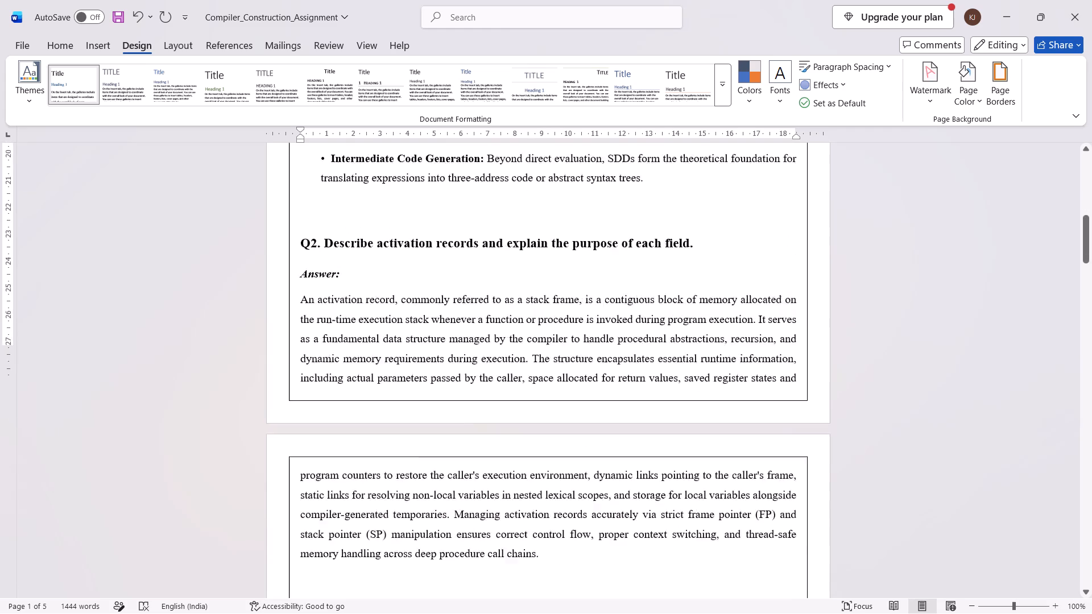
scroll(613, 362, "down", 3)
scroll(613, 362, "up", 4)
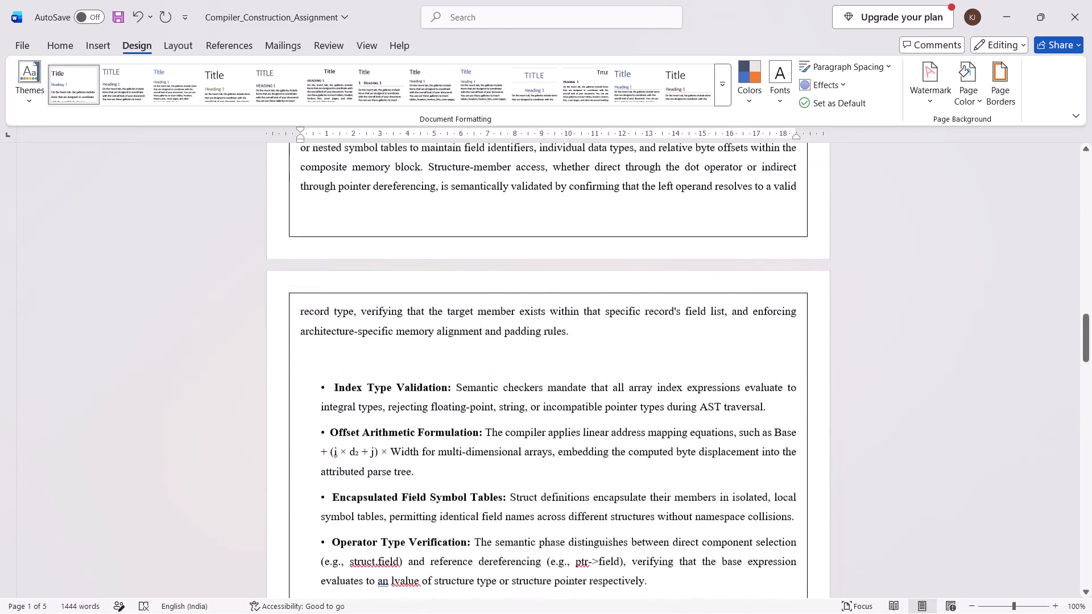
scroll(613, 362, "up", 8)
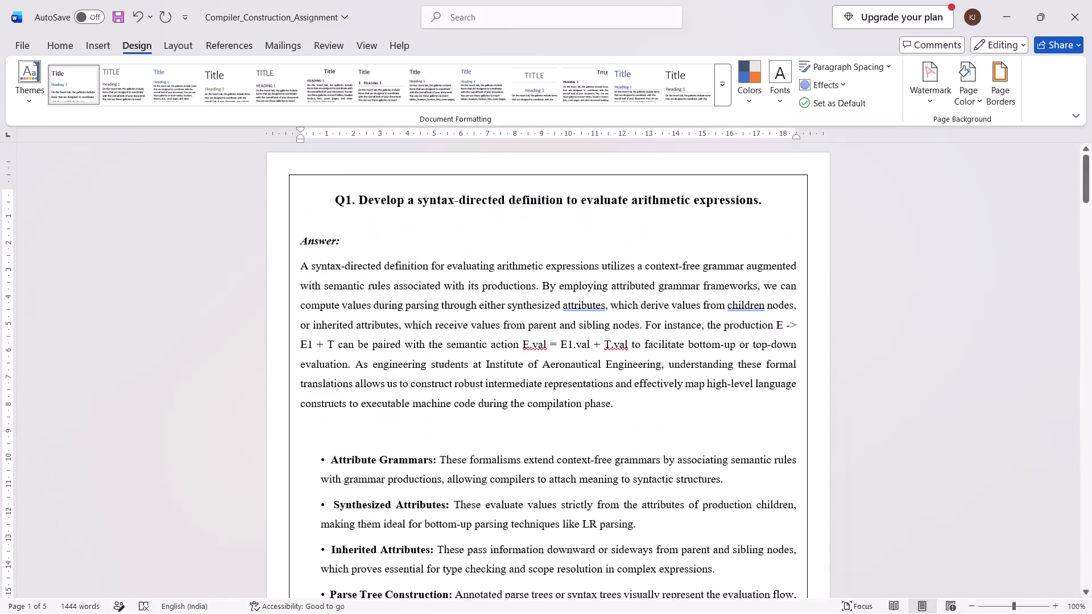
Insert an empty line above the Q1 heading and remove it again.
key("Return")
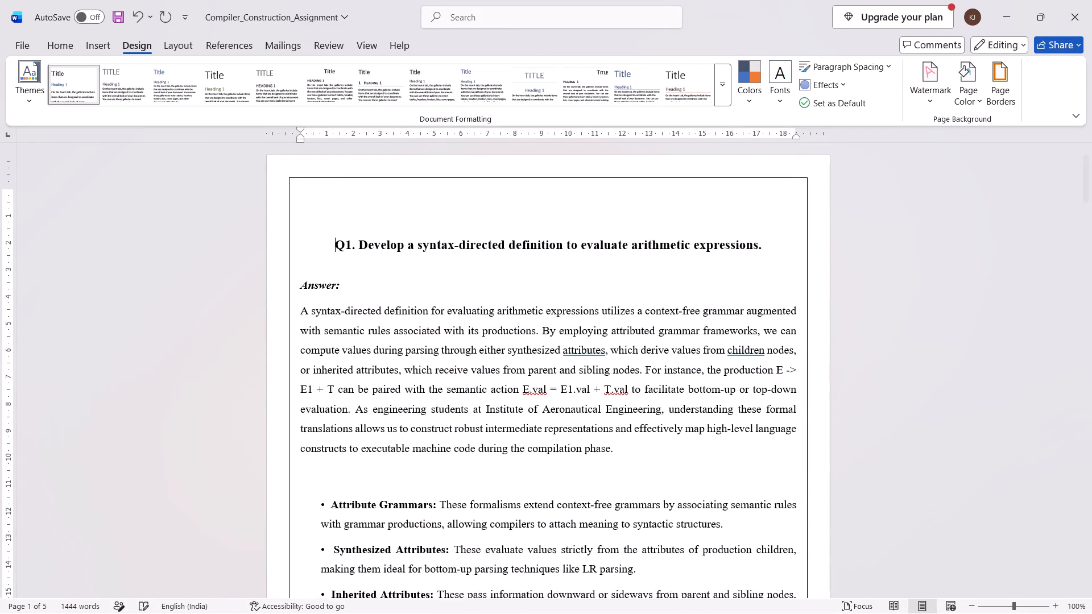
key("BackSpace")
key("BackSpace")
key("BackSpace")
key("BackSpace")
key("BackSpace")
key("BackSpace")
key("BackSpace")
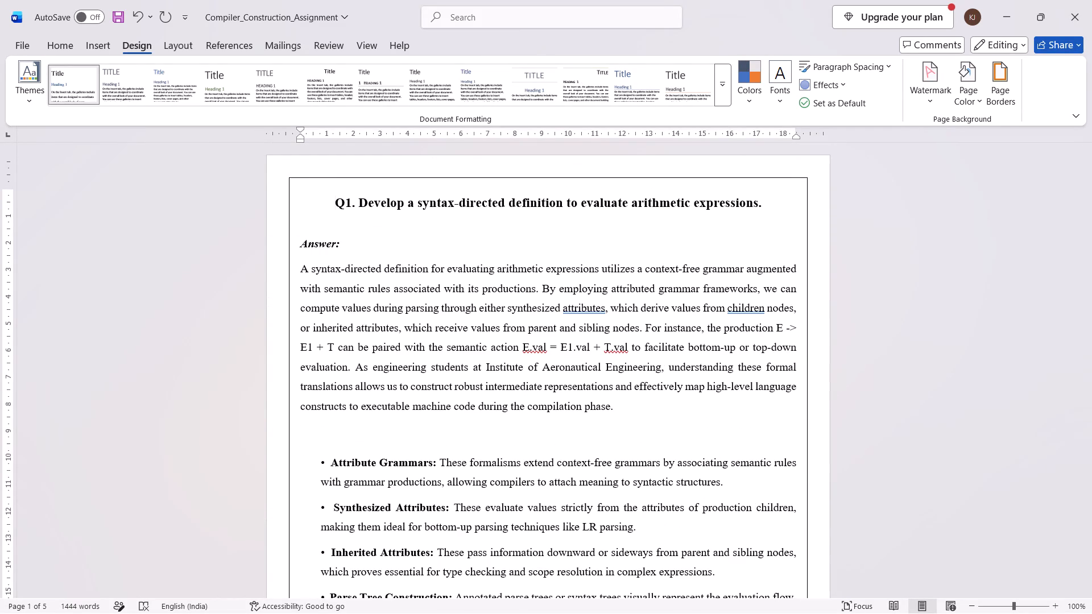
Left-align the Q1 heading about the syntax-directed definition.
triple_click(380, 205)
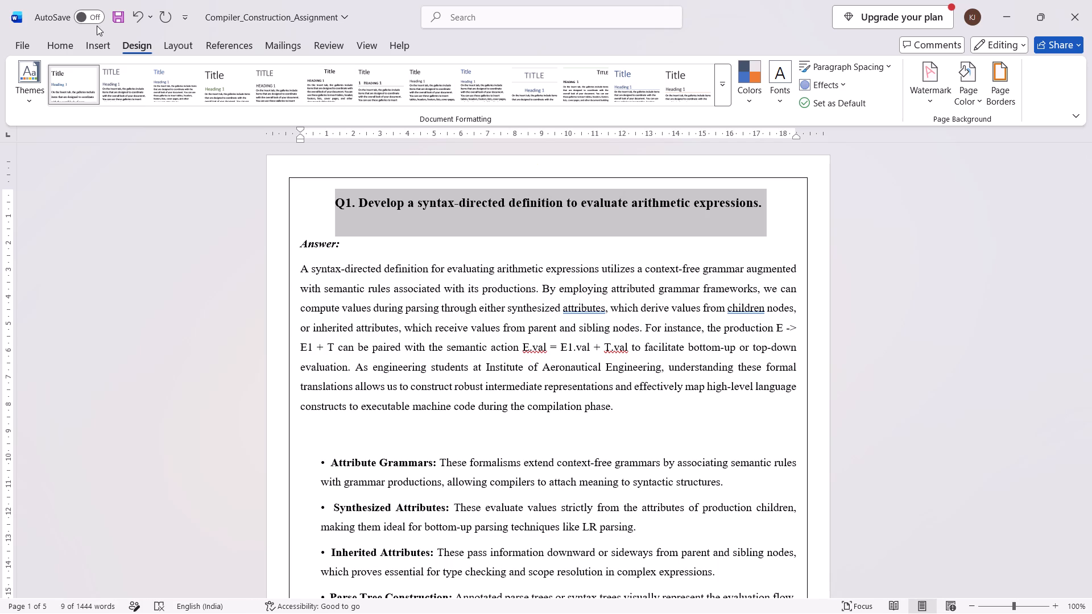
left_click(96, 43)
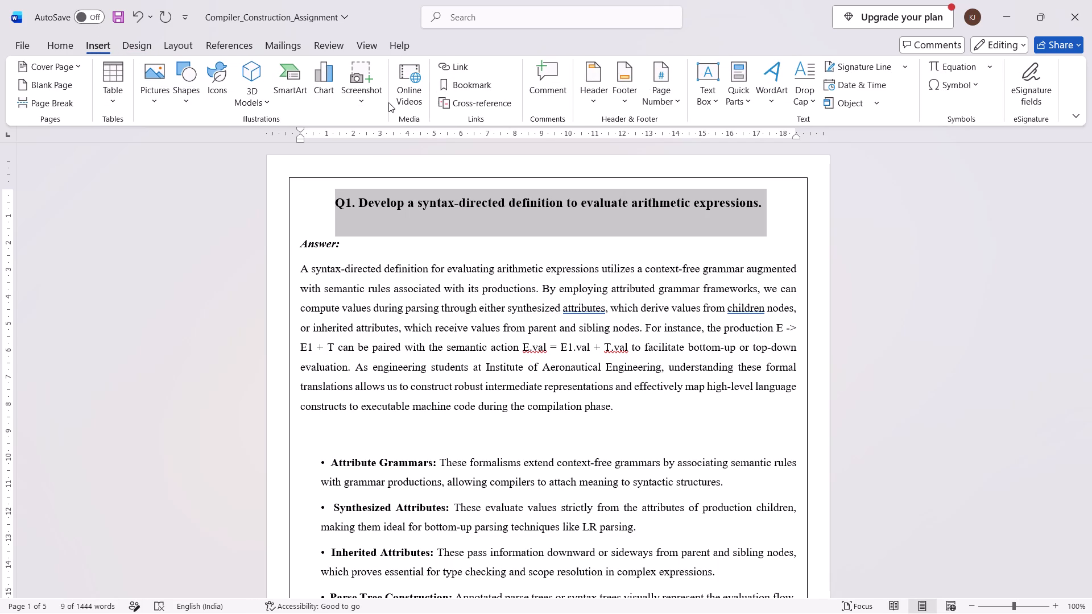
left_click(59, 45)
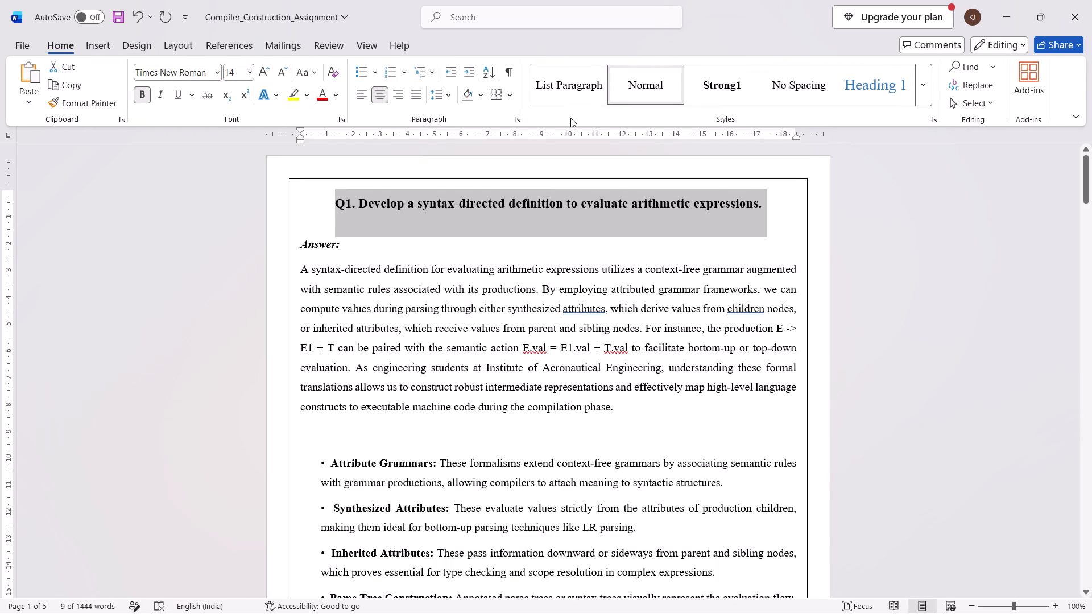
left_click(358, 97)
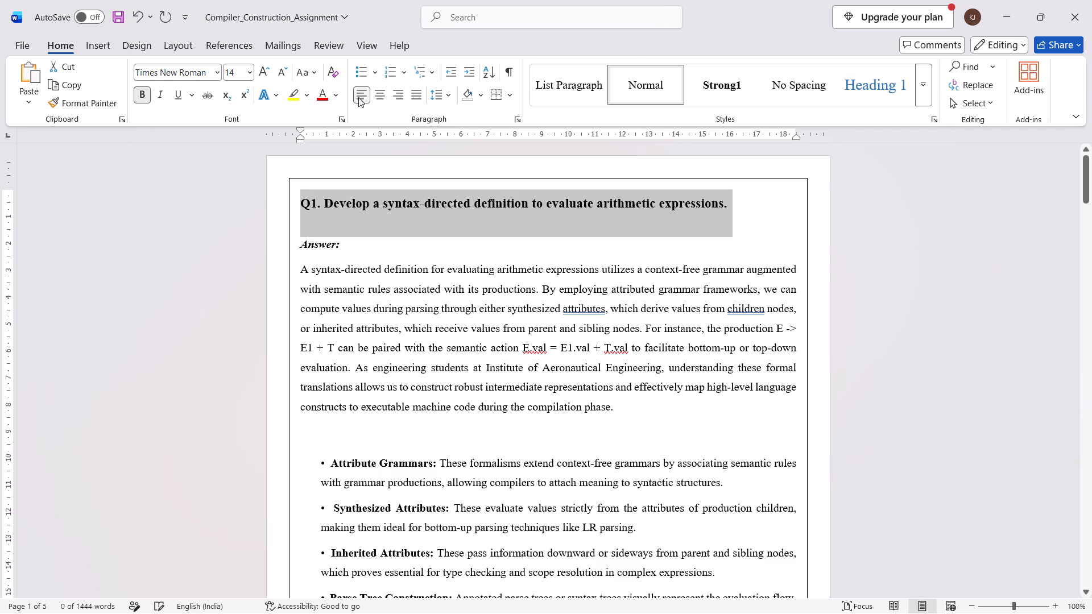
left_click(129, 251)
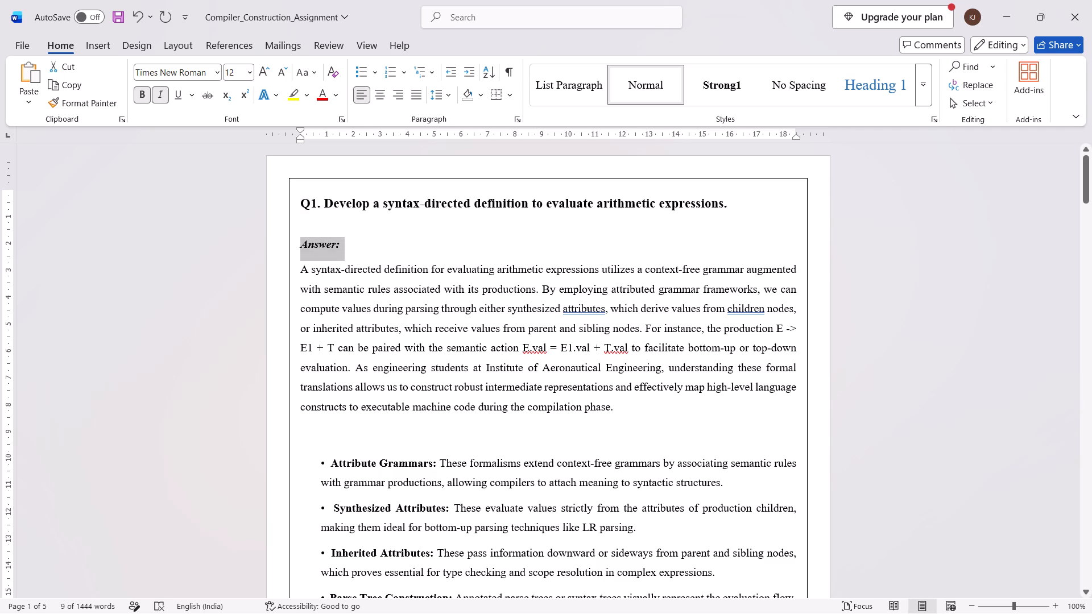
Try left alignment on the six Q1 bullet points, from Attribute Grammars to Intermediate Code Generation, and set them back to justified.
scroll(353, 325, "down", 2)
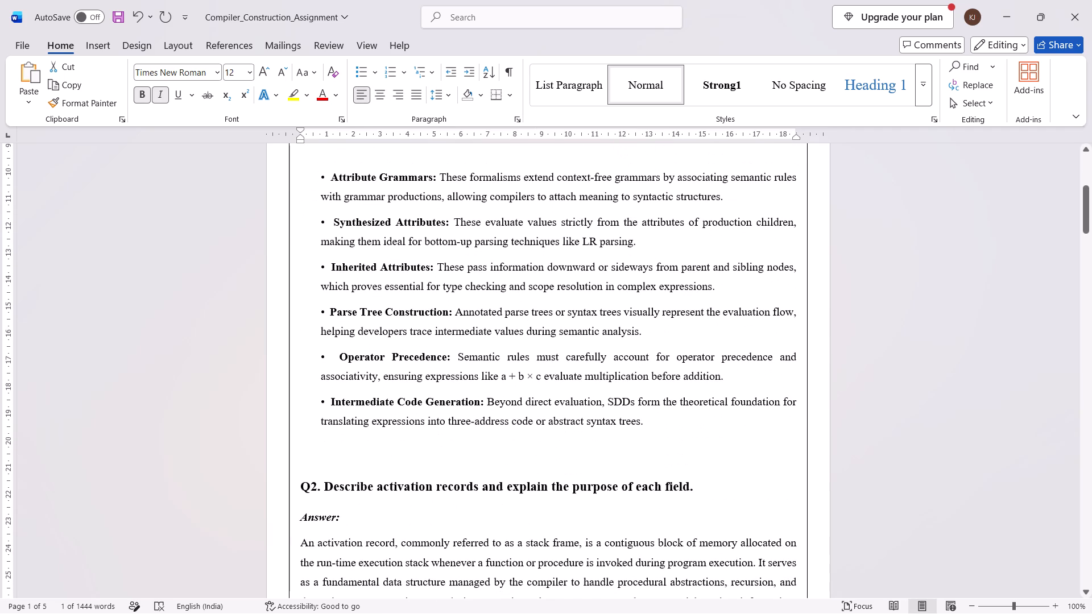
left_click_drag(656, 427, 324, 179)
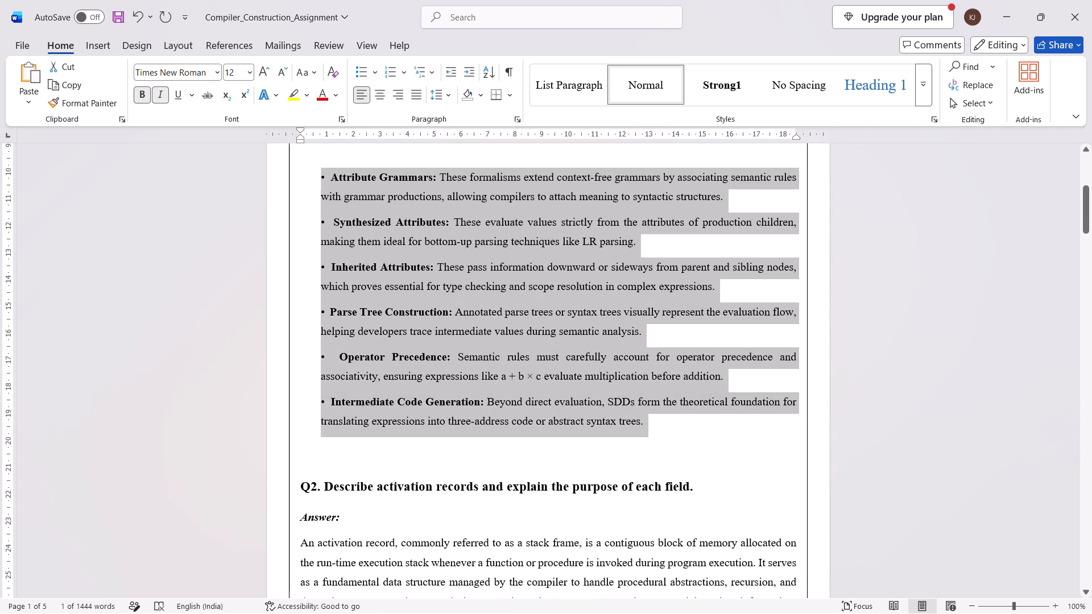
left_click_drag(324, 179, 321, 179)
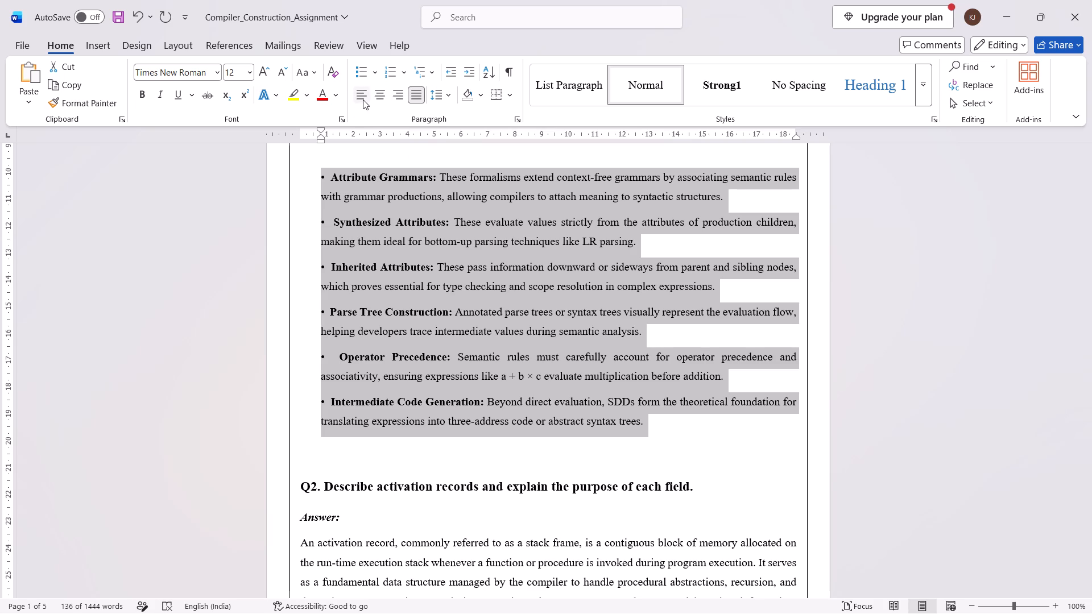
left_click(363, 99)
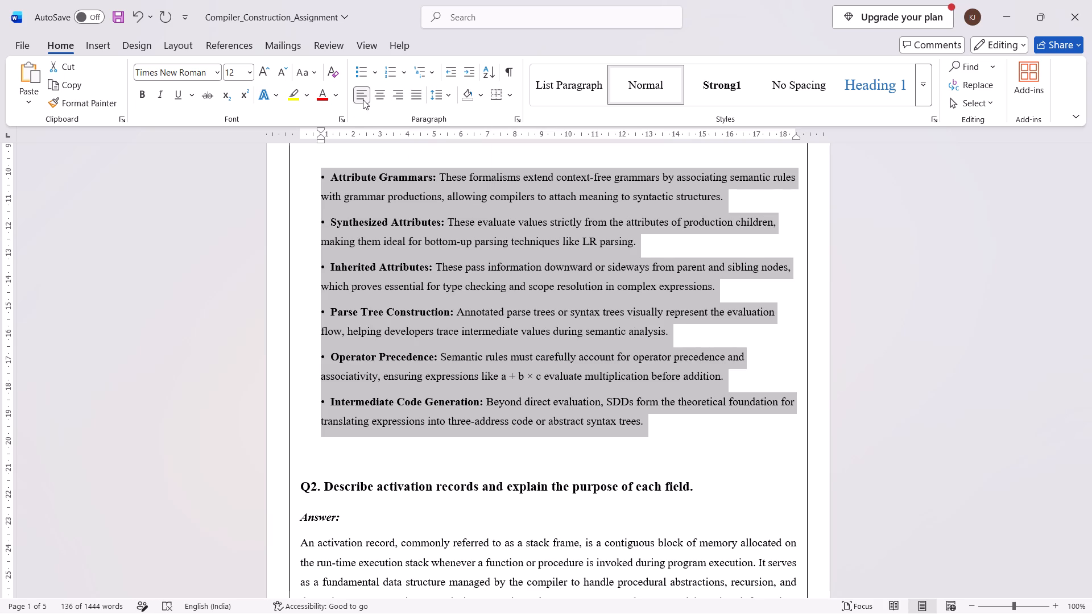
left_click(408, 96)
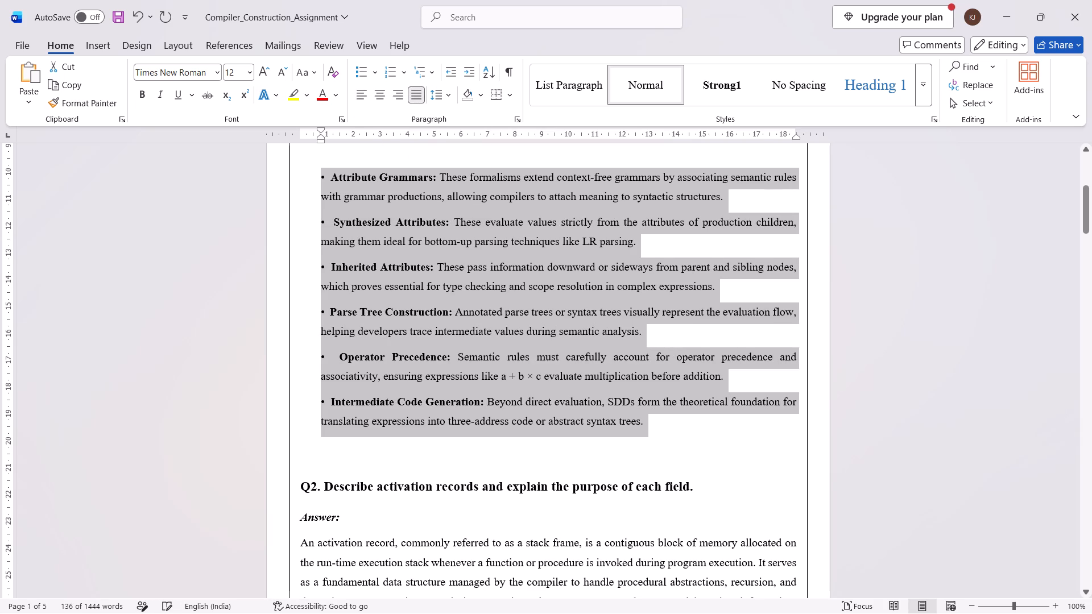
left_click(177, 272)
Look through the assignment from Q1 to the end of the Q5 answer to check the layout and alignment of the pages.
scroll(720, 384, "up", 1)
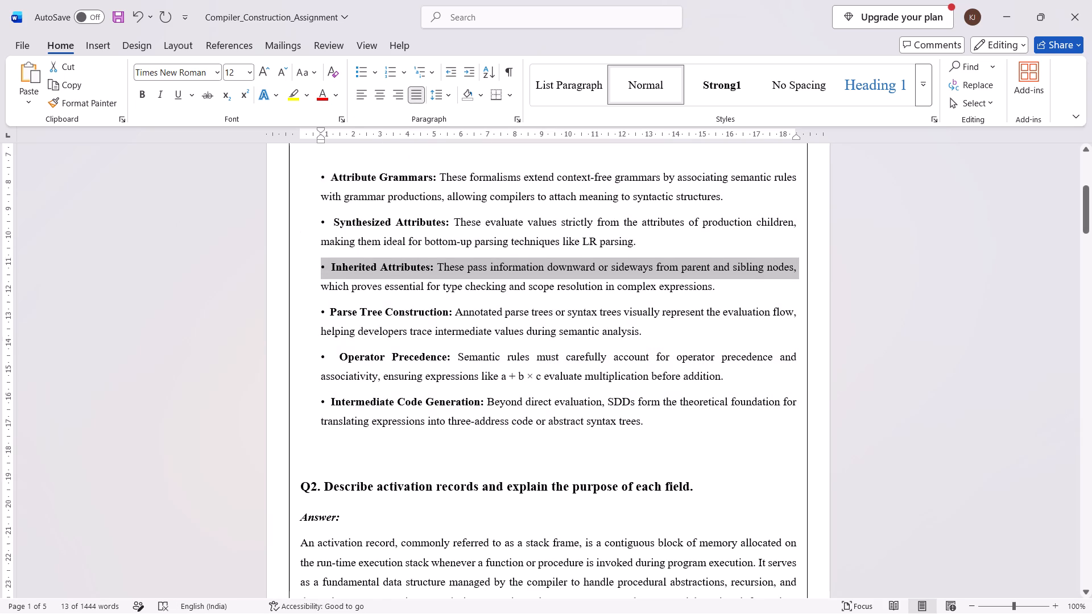
scroll(720, 384, "up", 1)
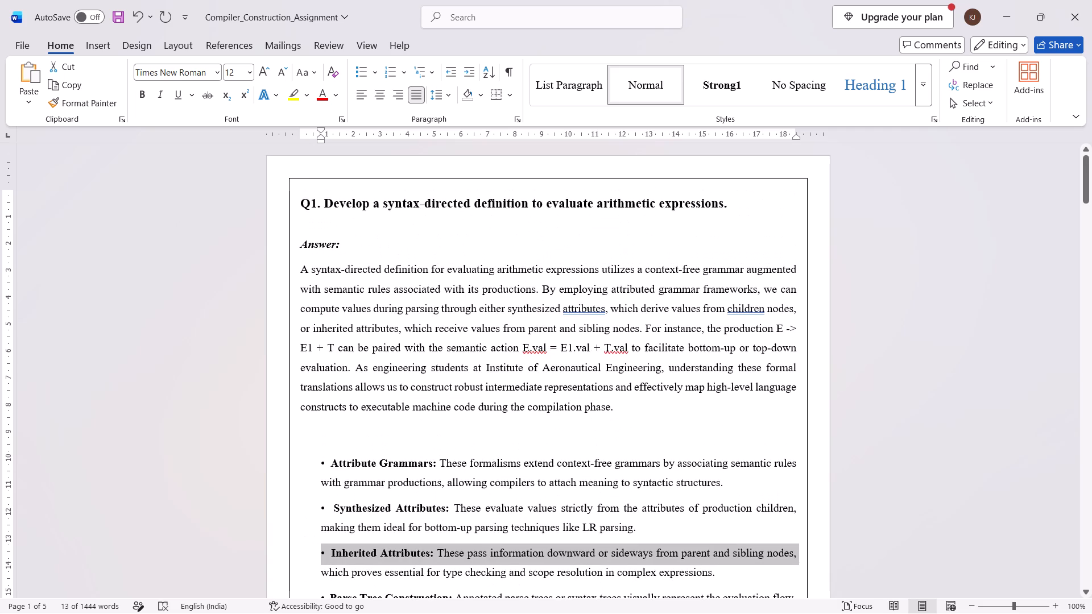
scroll(720, 384, "down", 3)
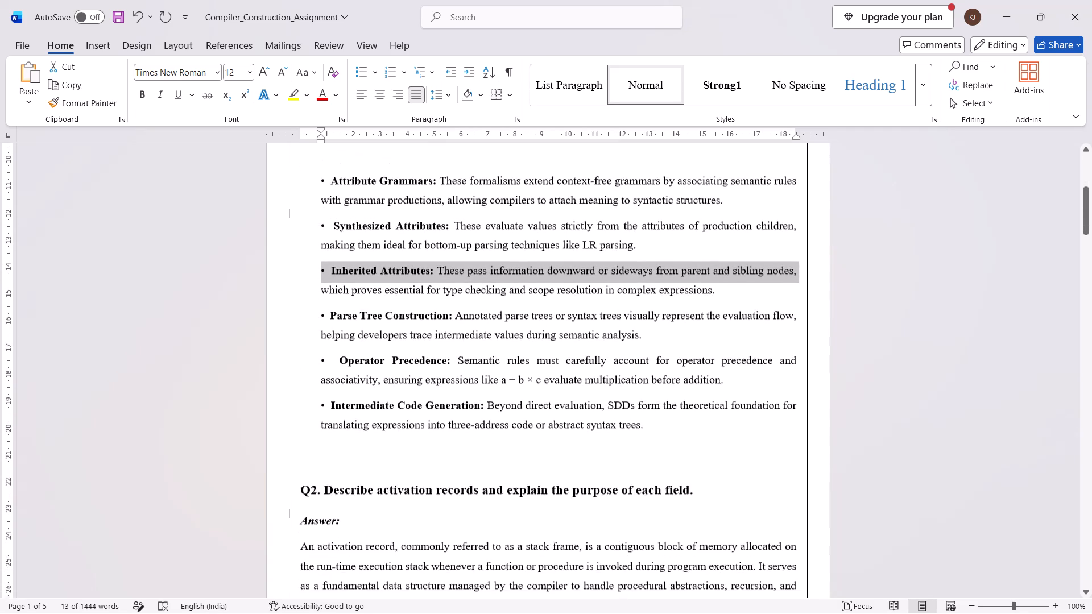
scroll(720, 384, "down", 4)
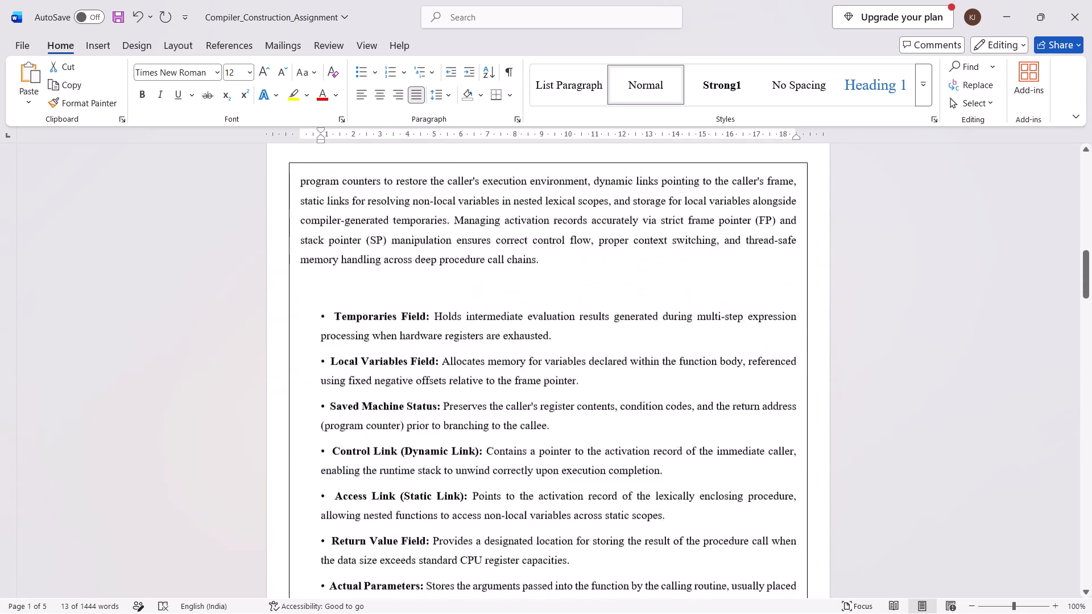
scroll(720, 384, "down", 3)
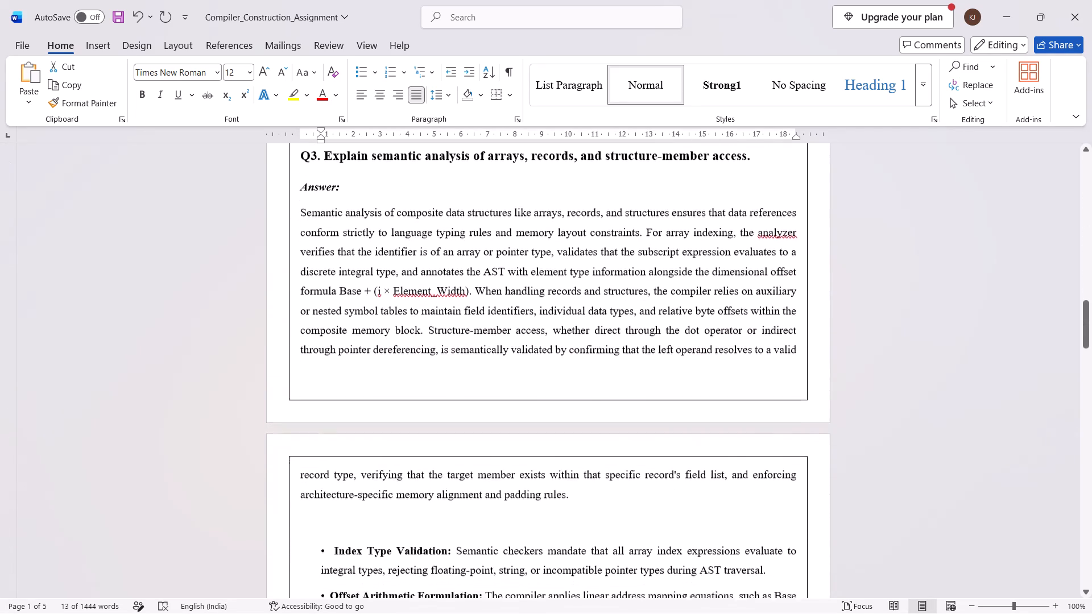
scroll(720, 384, "down", 3)
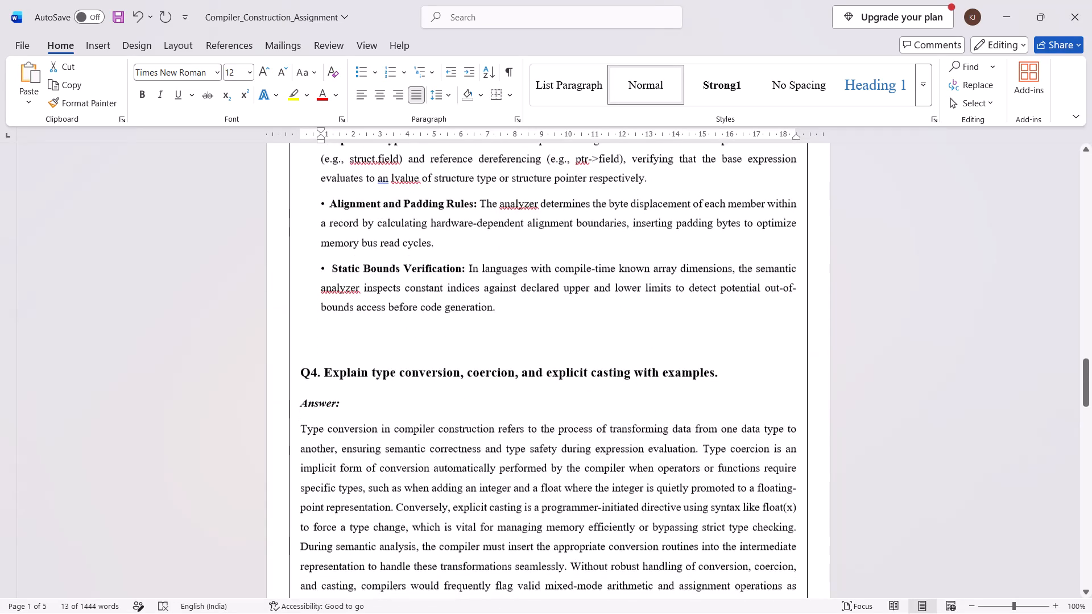
scroll(720, 384, "down", 5)
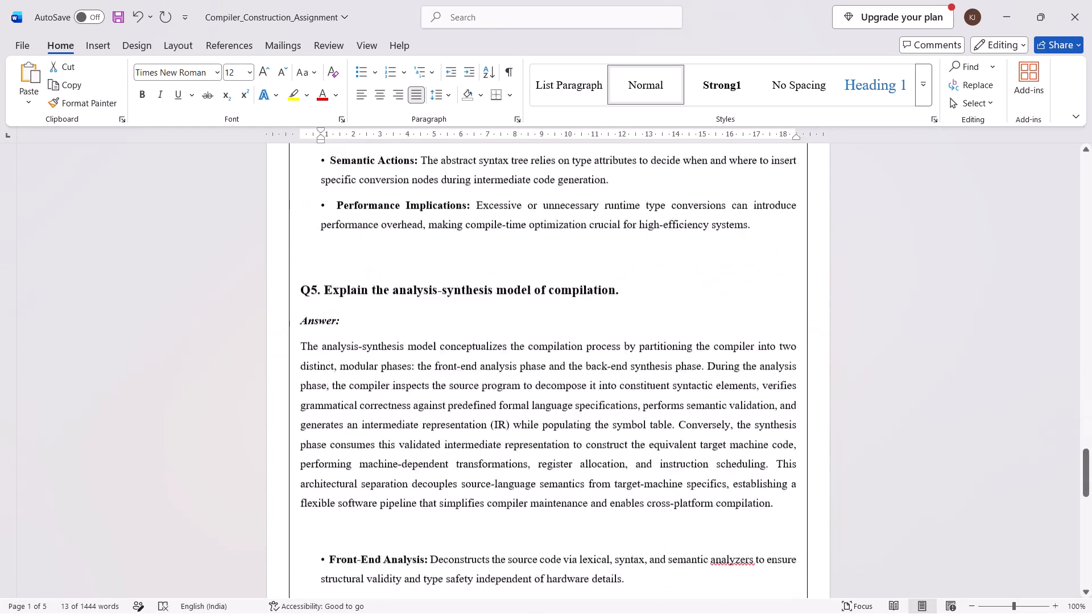
scroll(720, 384, "down", 1)
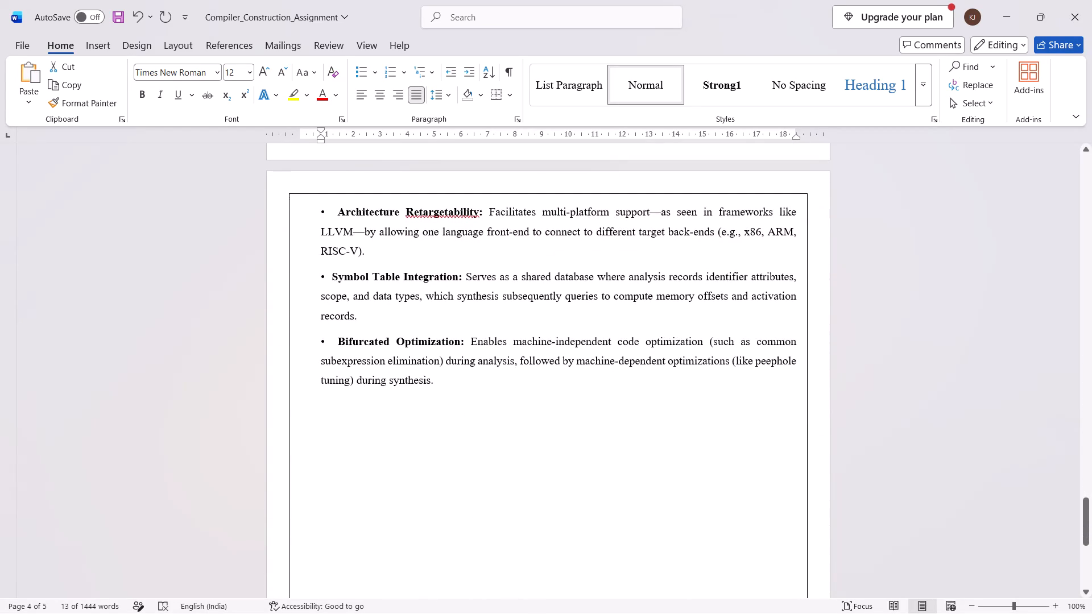
Switch to File Explorer and look through the files on New Volume (H:).
type("file")
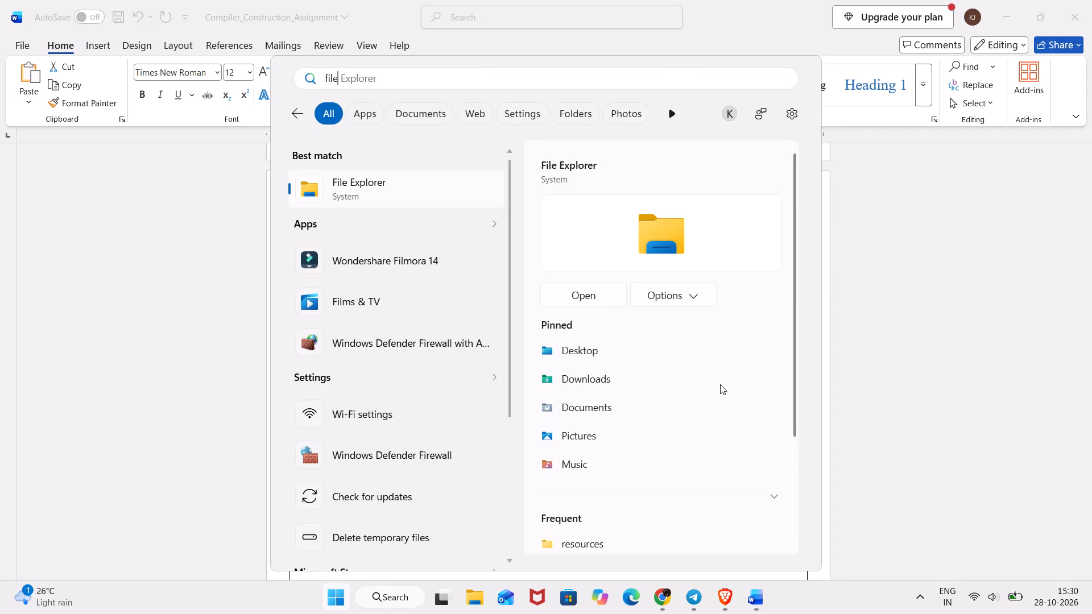
key("Return")
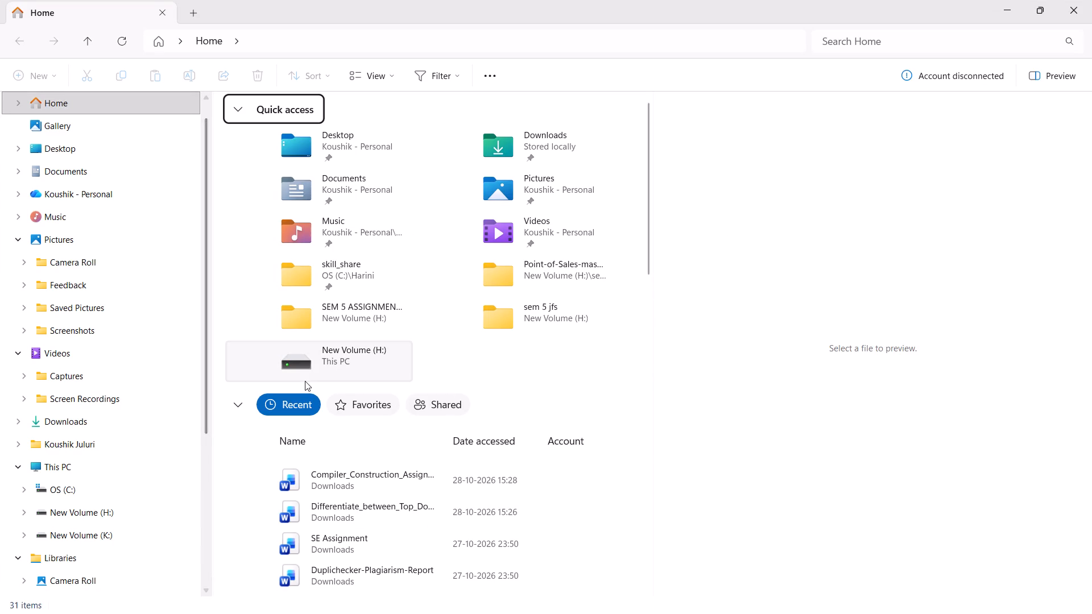
left_click(340, 375)
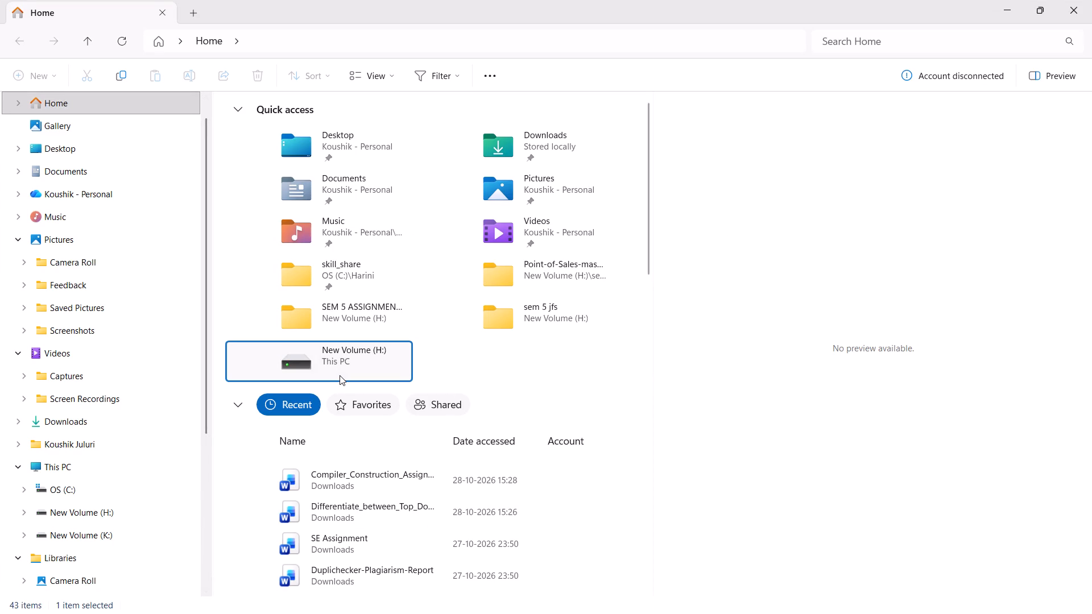
double_click(340, 375)
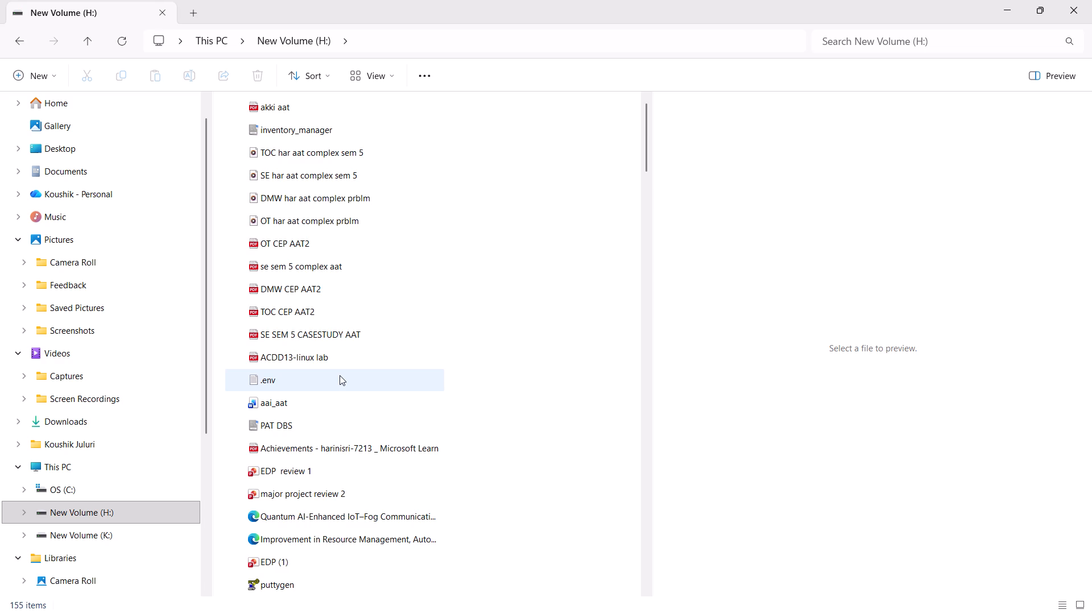
scroll(340, 375, "down", 4)
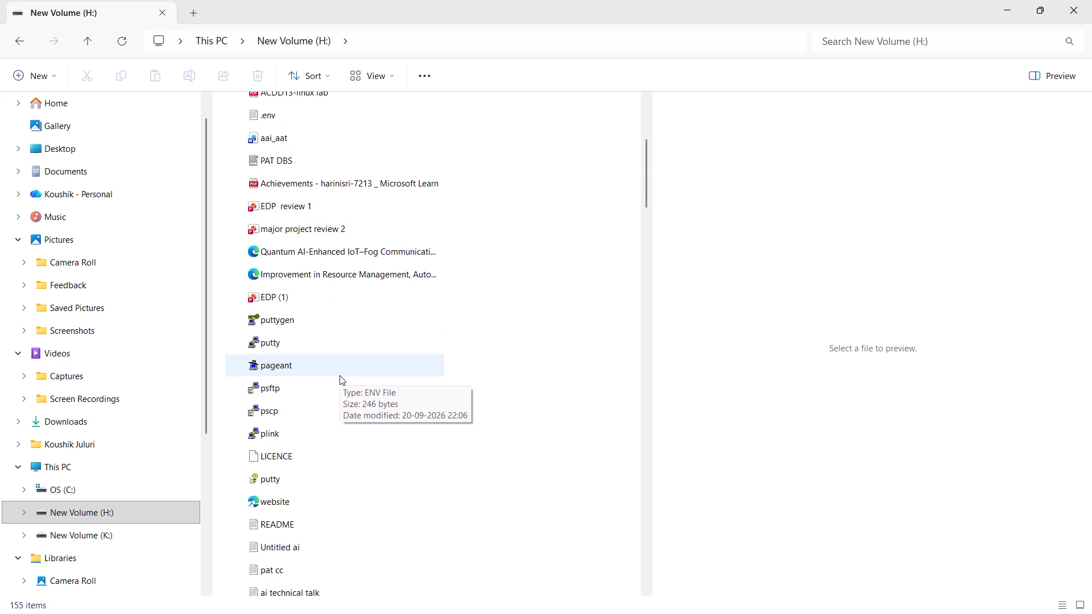
scroll(340, 375, "down", 4)
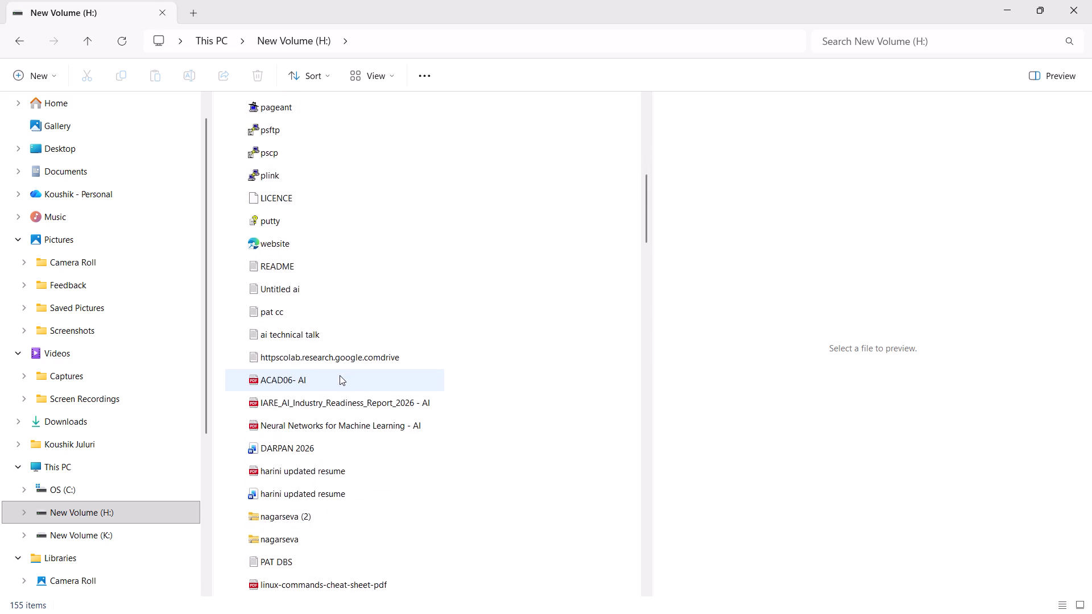
scroll(340, 375, "down", 4)
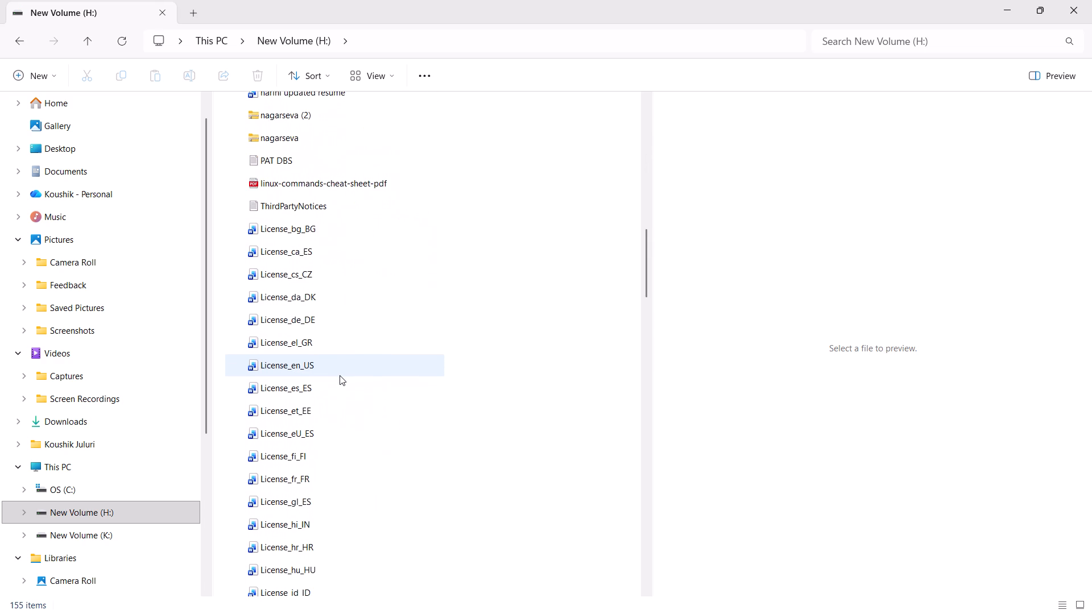
scroll(340, 375, "down", 6)
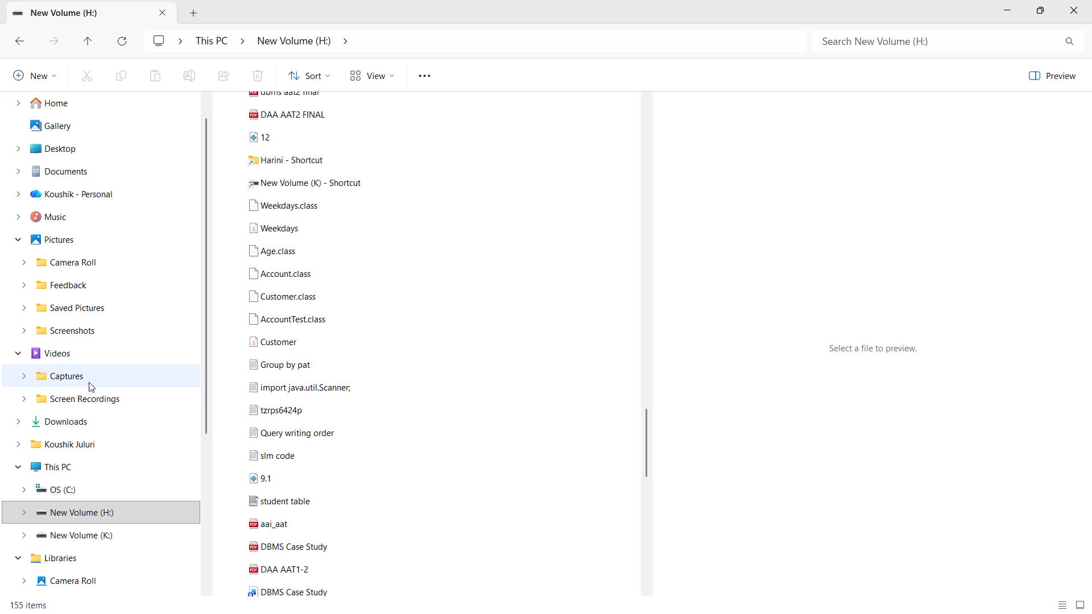
Find the DupliChecker plagiarism scan report image dated 25-10-2026 in the Screenshots folder and copy it.
left_click(93, 397)
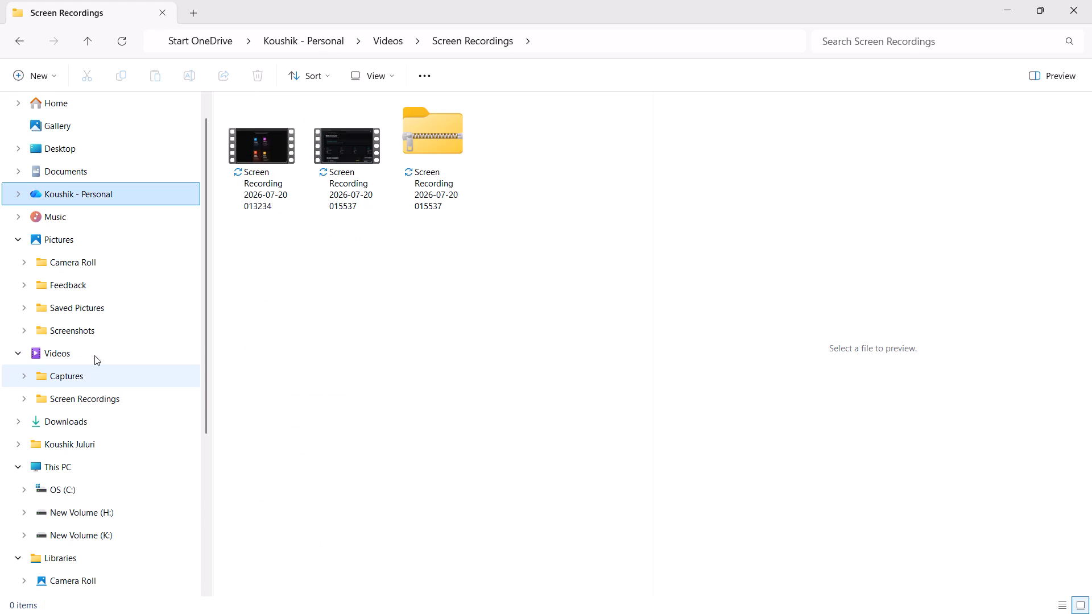
left_click(97, 333)
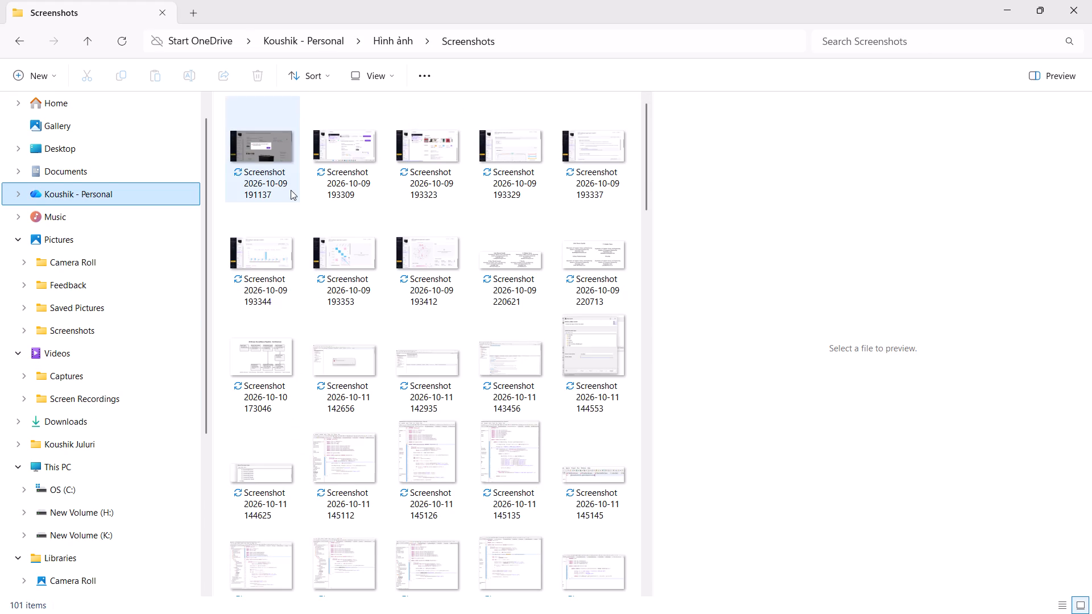
scroll(561, 275, "down", 4)
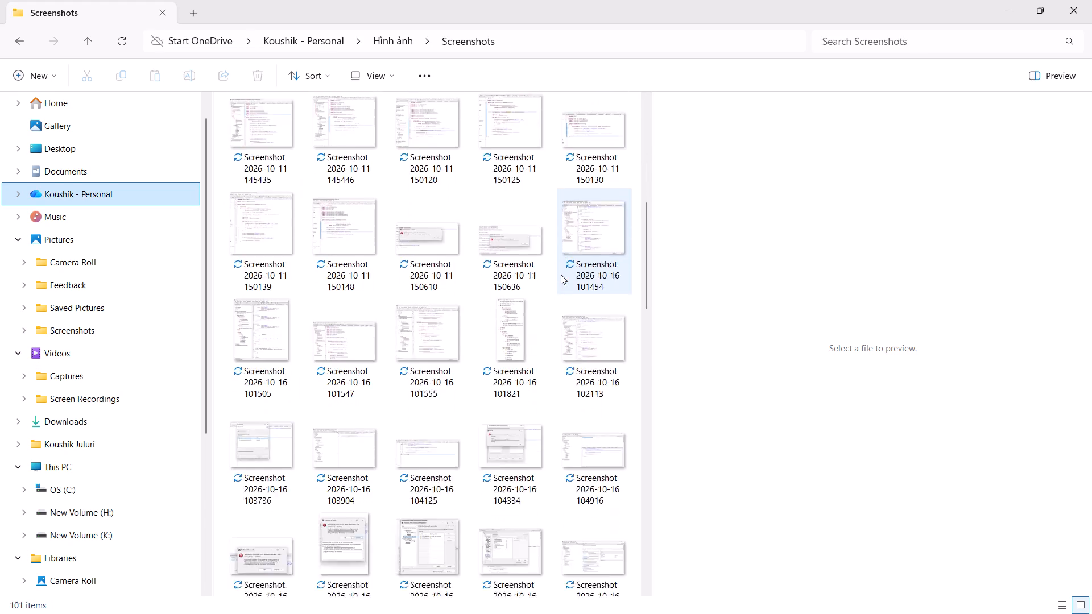
scroll(561, 275, "down", 6)
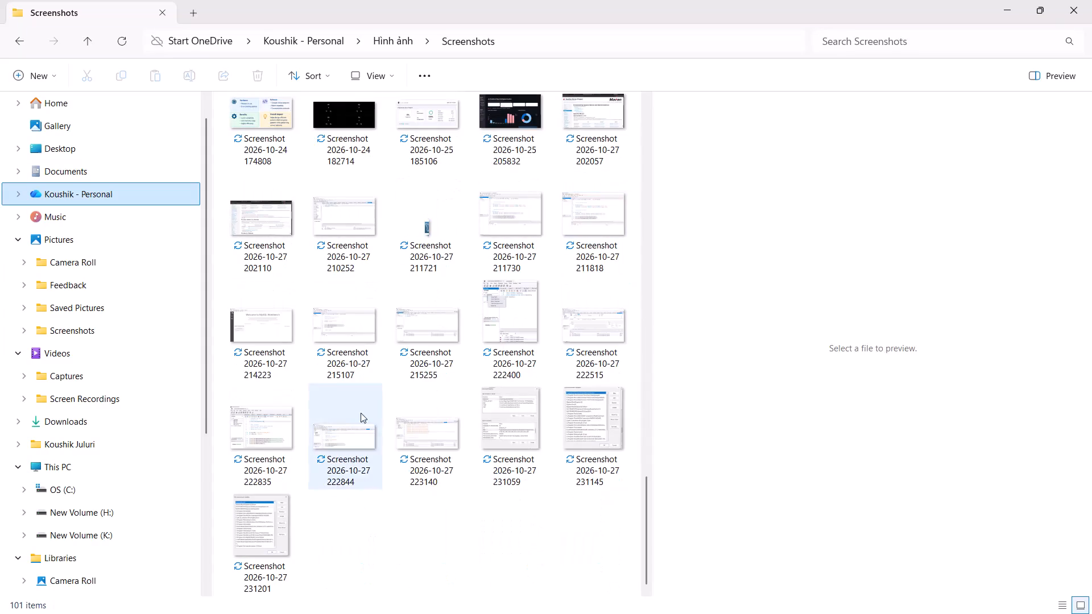
left_click(273, 511)
key("Left")
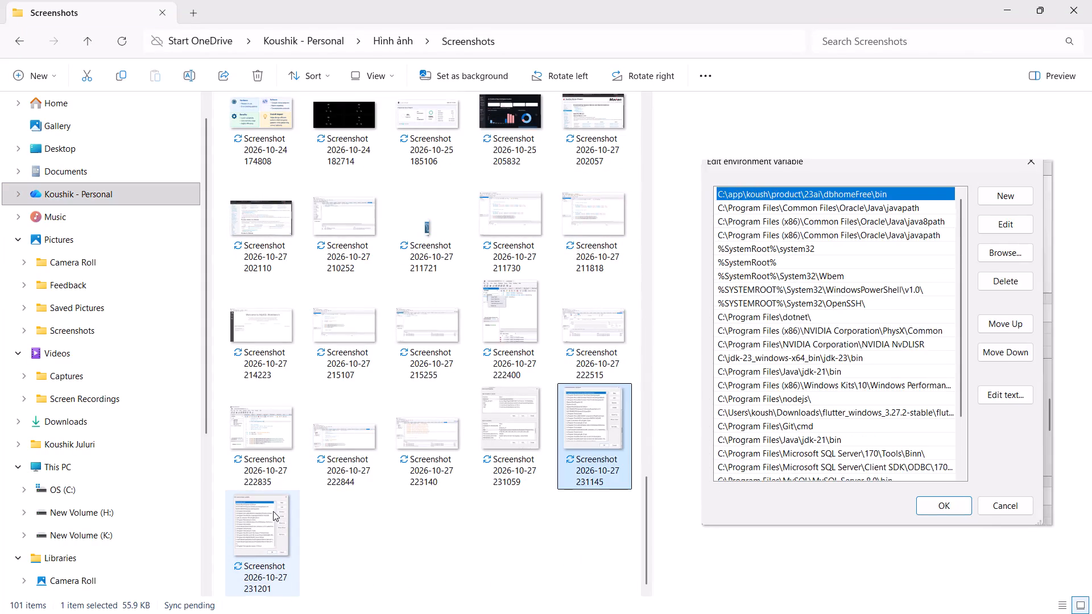
key("Left")
key("Left")
key("Left")
key("Left")
key("Left")
key("Left")
key("Left")
key("Left")
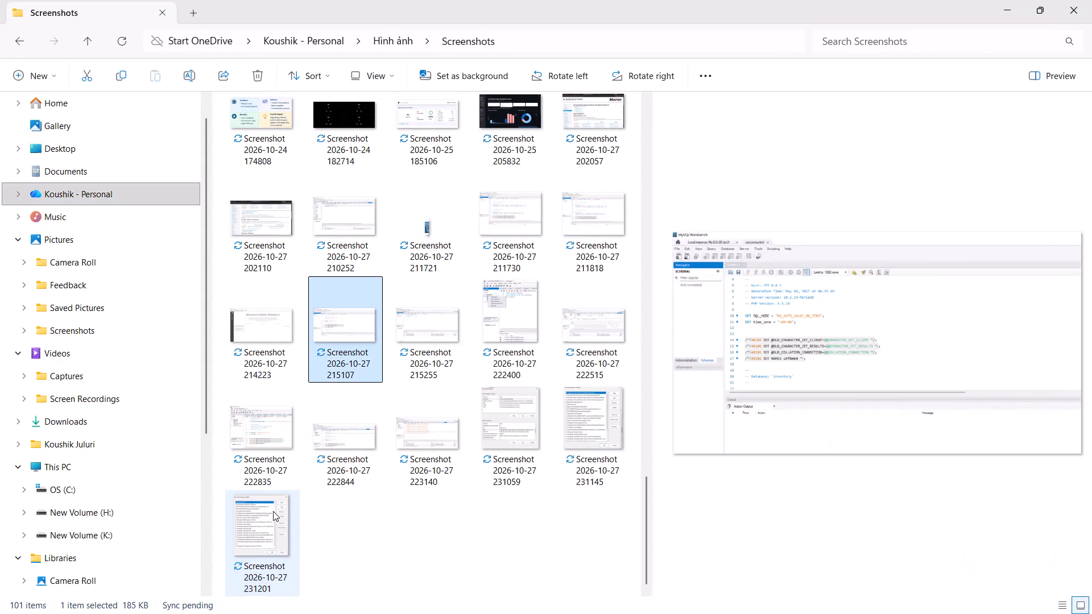
key("Left")
key("Left")
key("Left")
key("Left")
key("Left")
key("Left")
key("Left")
key("Left")
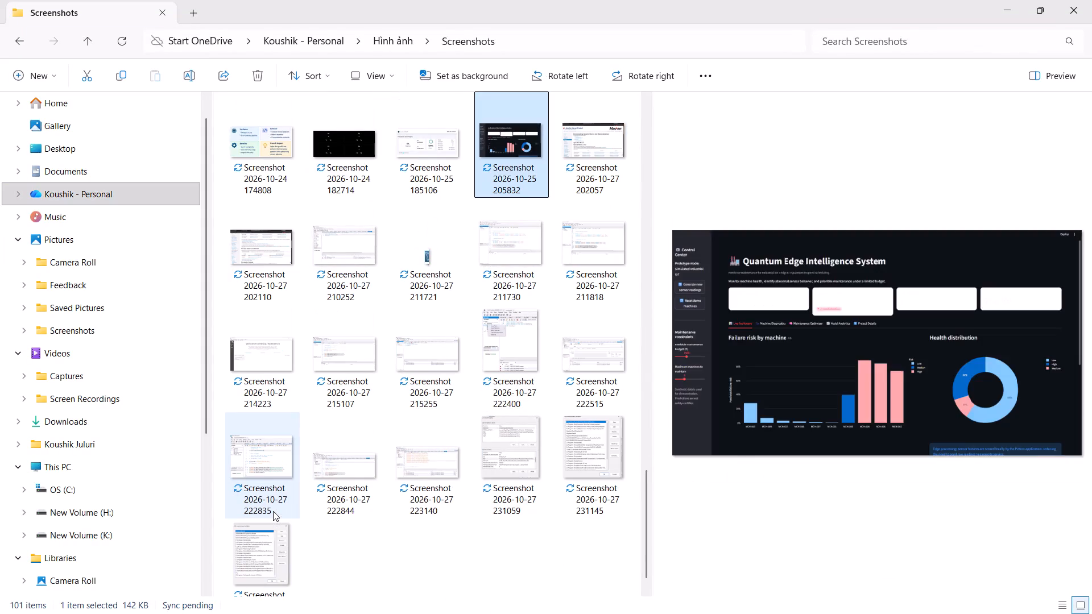
key("Left")
key("Left")
key("Right")
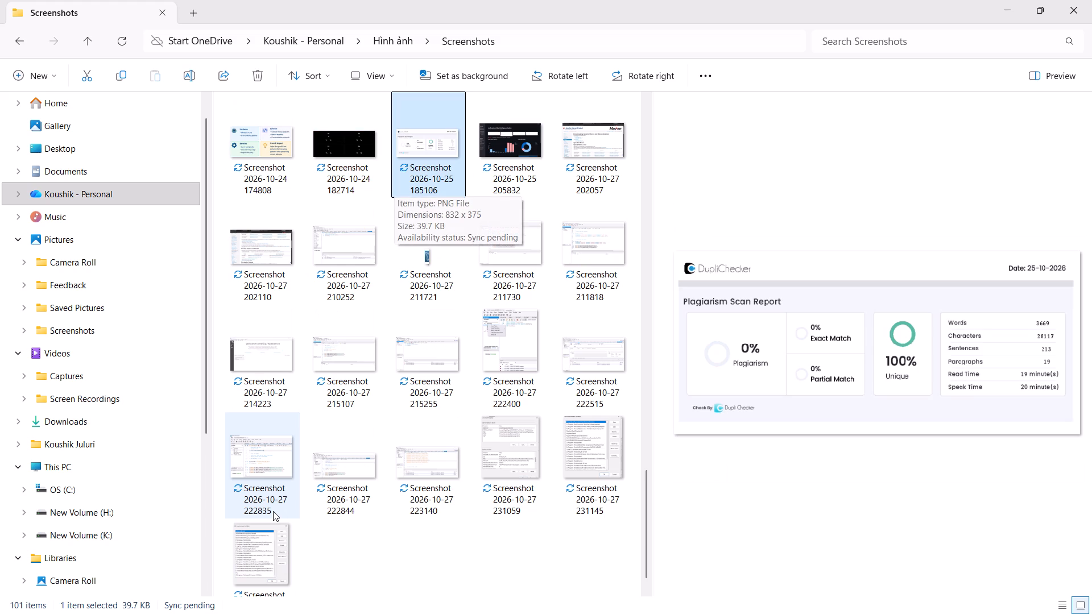
key("ctrl+c")
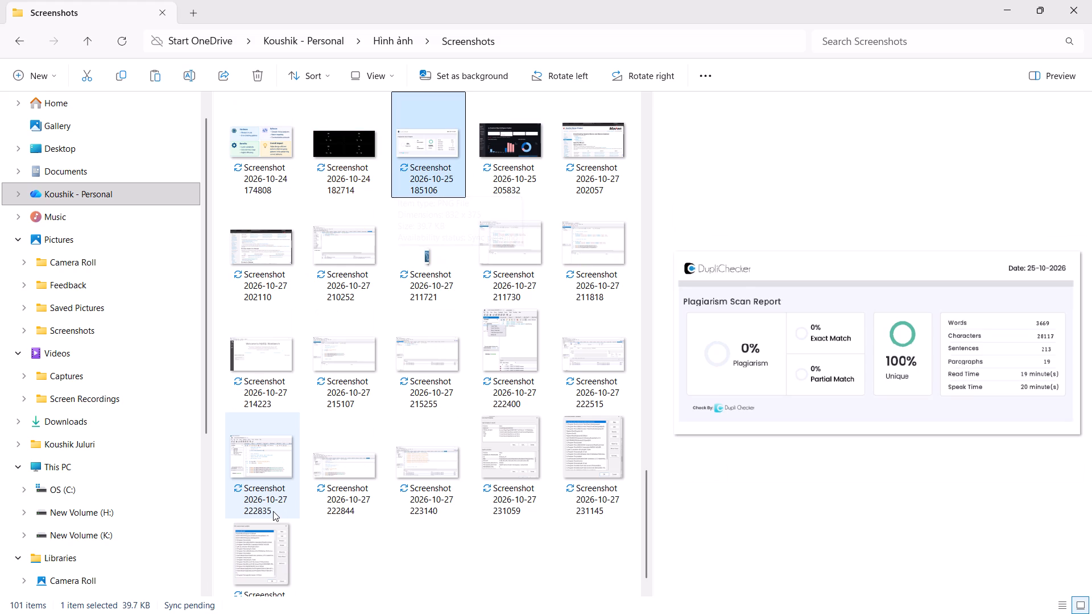
Switch back to Word and paste the plagiarism report image on a new line after the Q1 Intermediate Code Generation bullet.
key("alt+Tab")
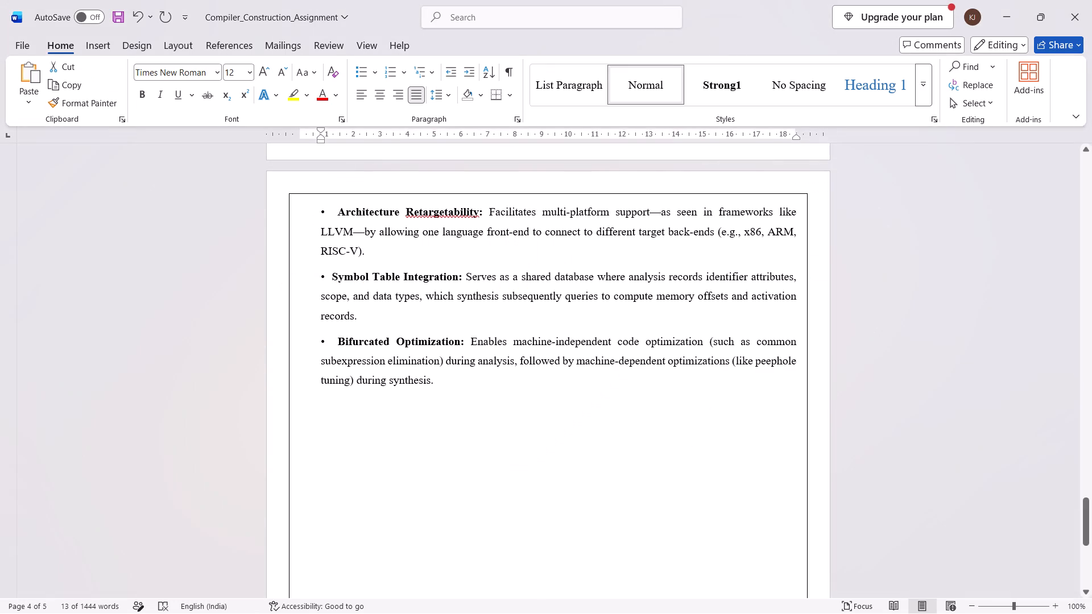
scroll(495, 390, "up", 12)
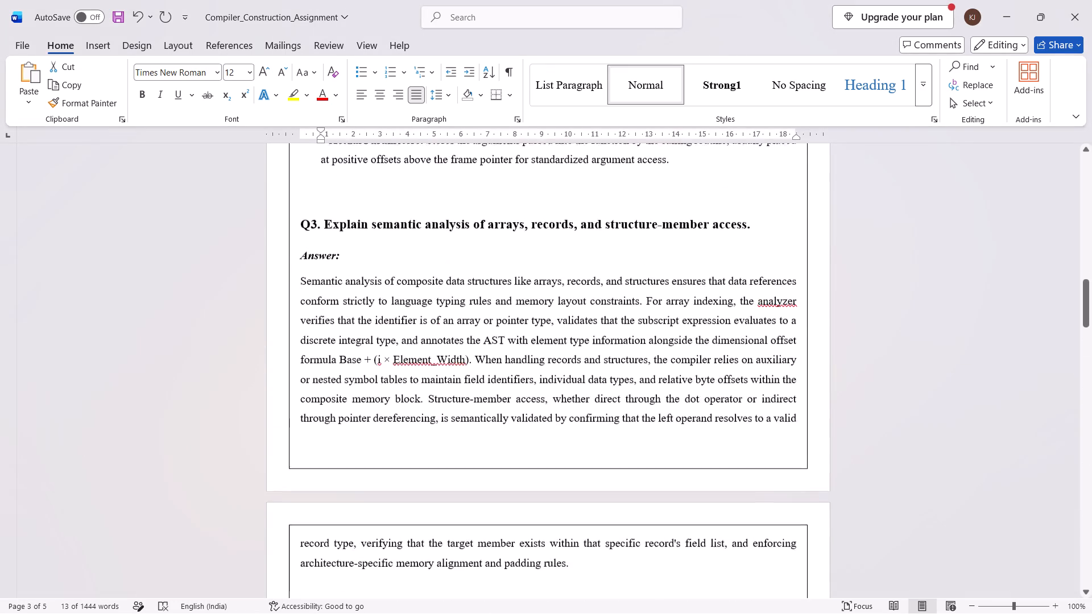
scroll(495, 390, "up", 3)
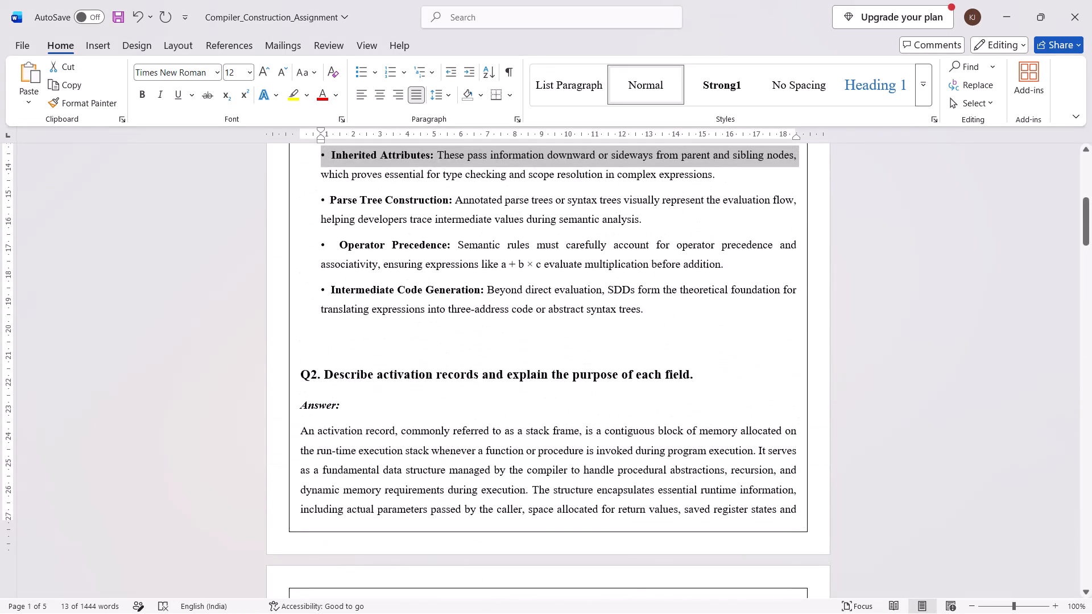
left_click(661, 312)
key("Return")
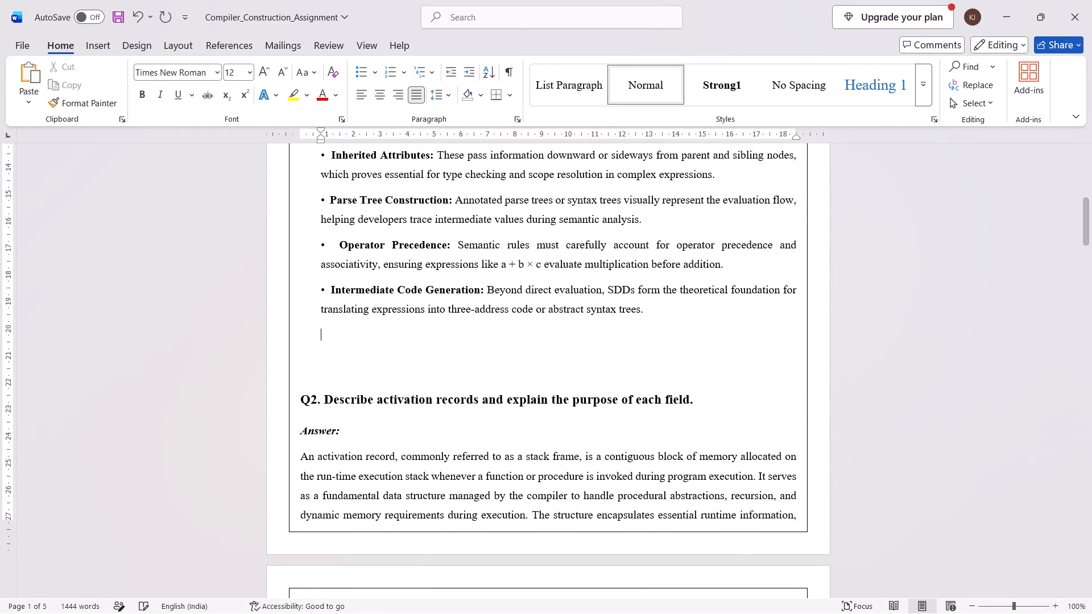
key("ctrl+v")
left_click(563, 432)
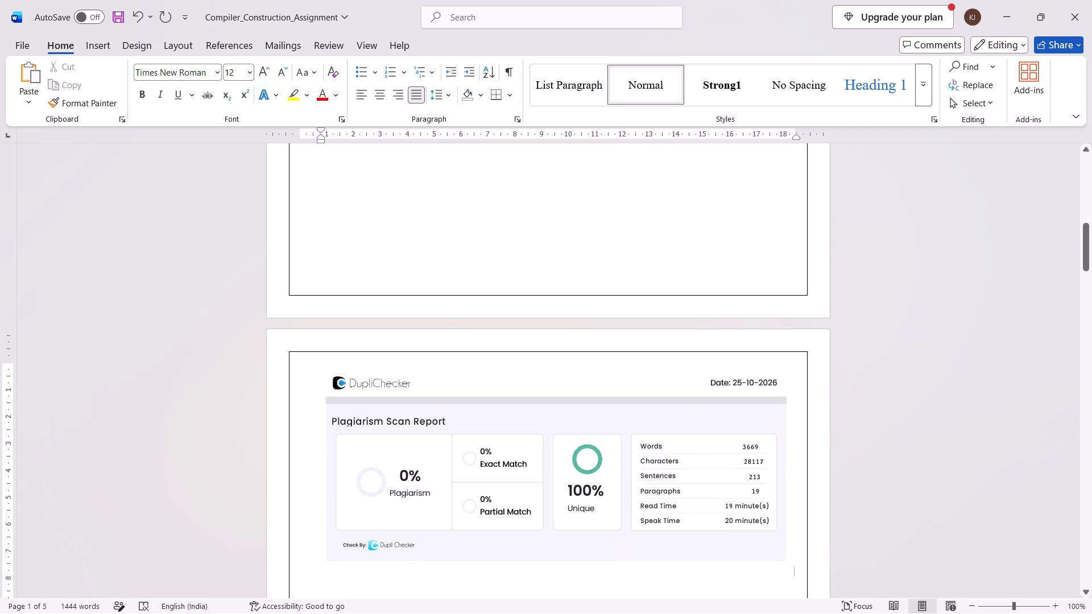
Reduce the height of the Q1 plagiarism report image to fit page 1 and delete the blank line above the Q2 heading.
scroll(563, 432, "down", 1)
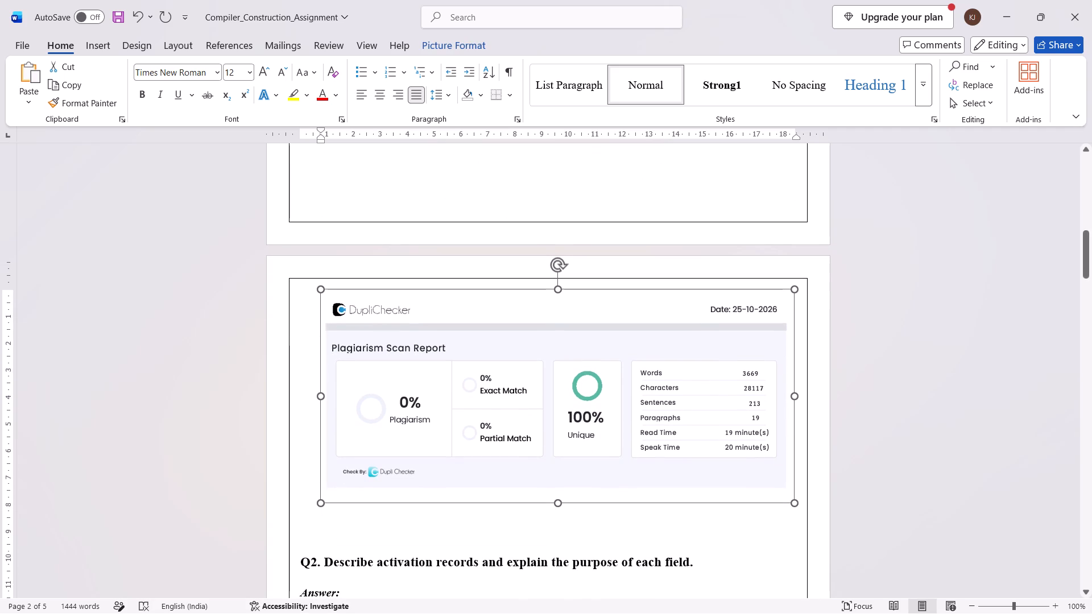
left_click_drag(561, 503, 557, 478)
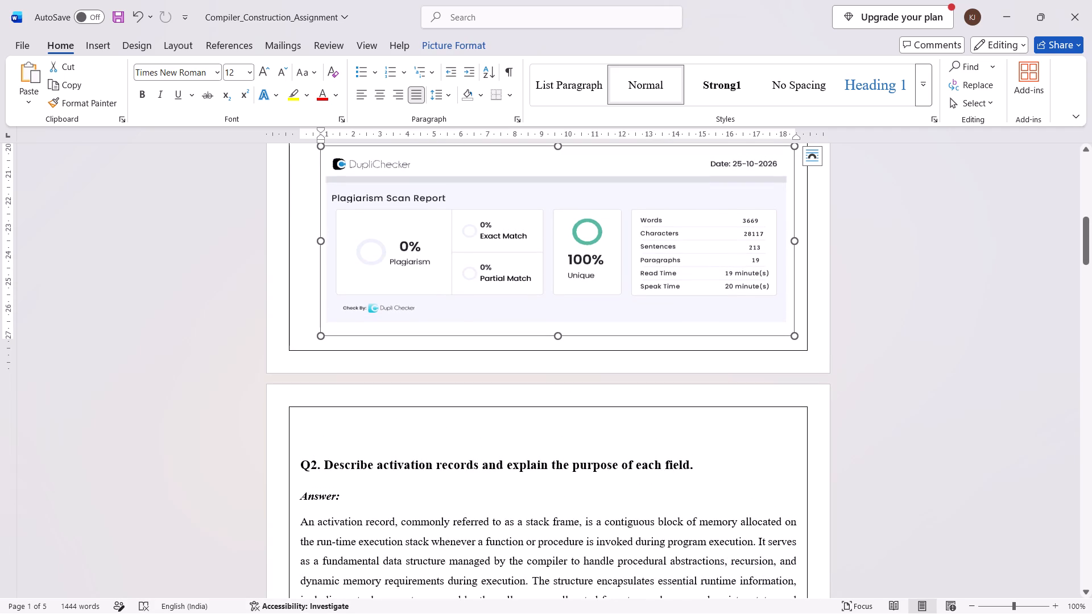
left_click(304, 464)
key("BackSpace")
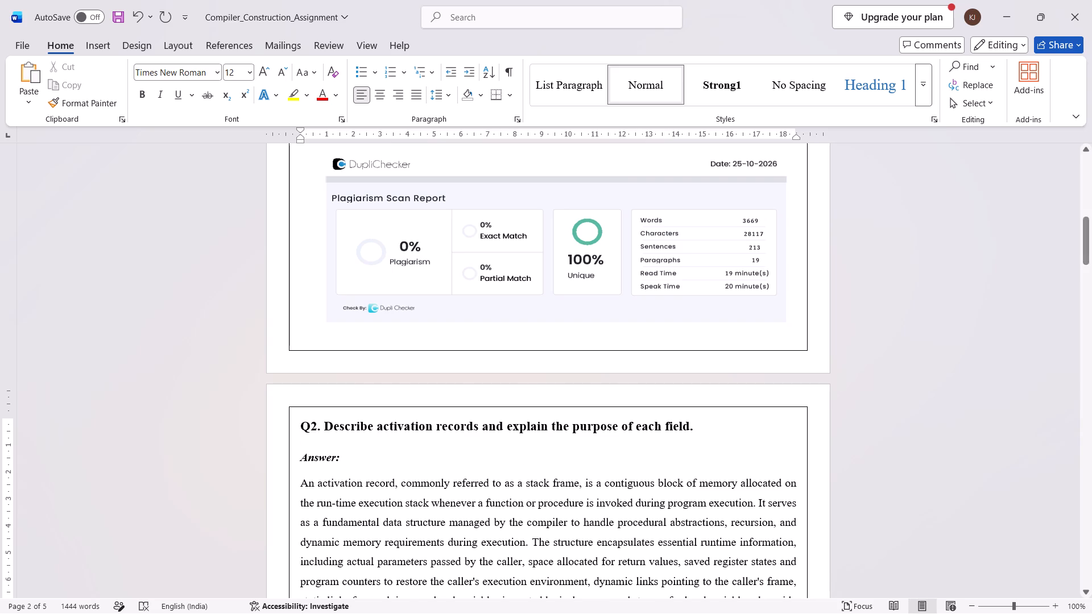
Paste the plagiarism report image on a new line after the Q2 Actual Parameters bullet.
scroll(371, 483, "down", 5)
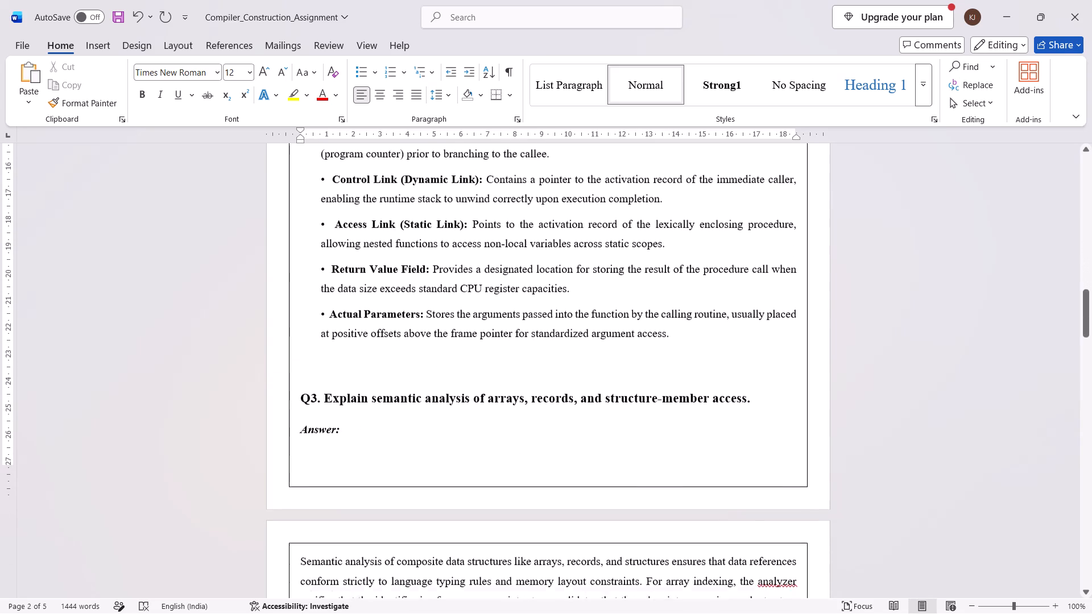
left_click(686, 318)
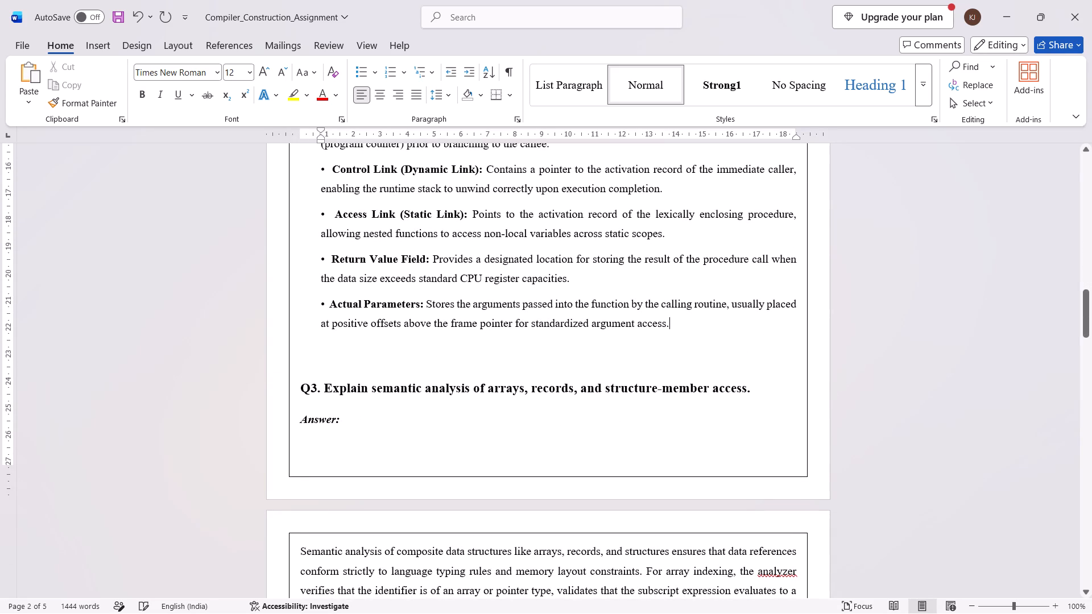
key("Return")
key("ctrl+v")
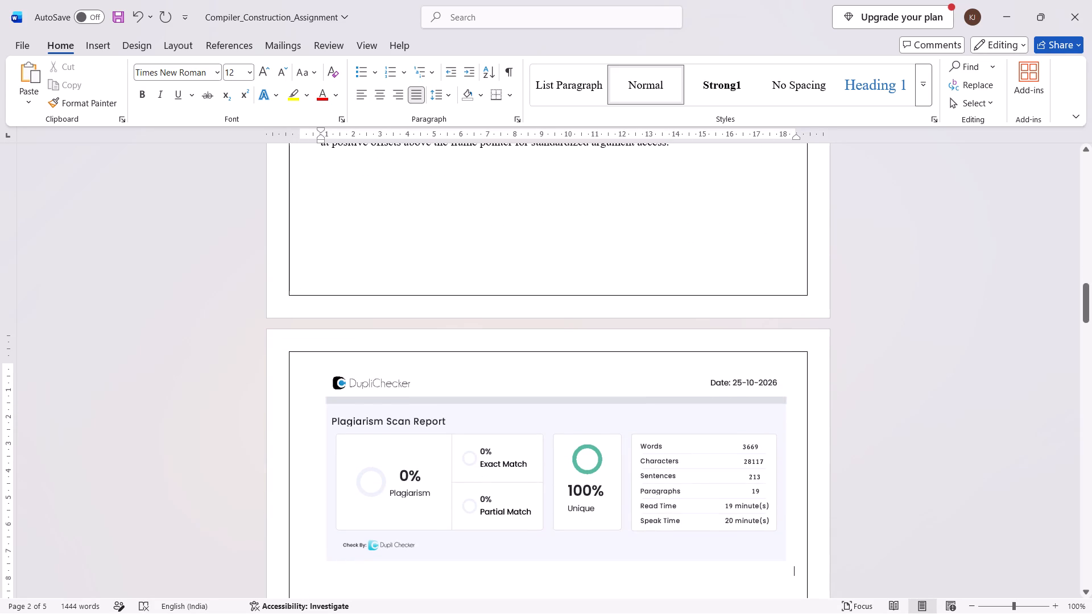
Reduce the height of the Q2 plagiarism report image until it fits below the Actual Parameters bullet on page 2.
left_click(591, 455)
scroll(591, 455, "down", 1)
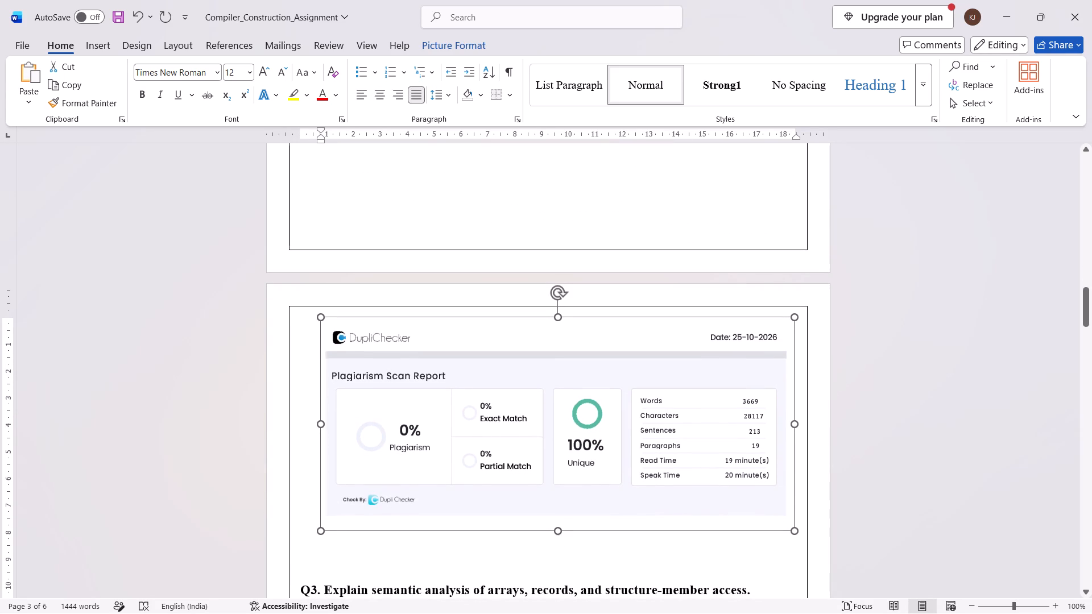
left_click_drag(560, 532, 560, 518)
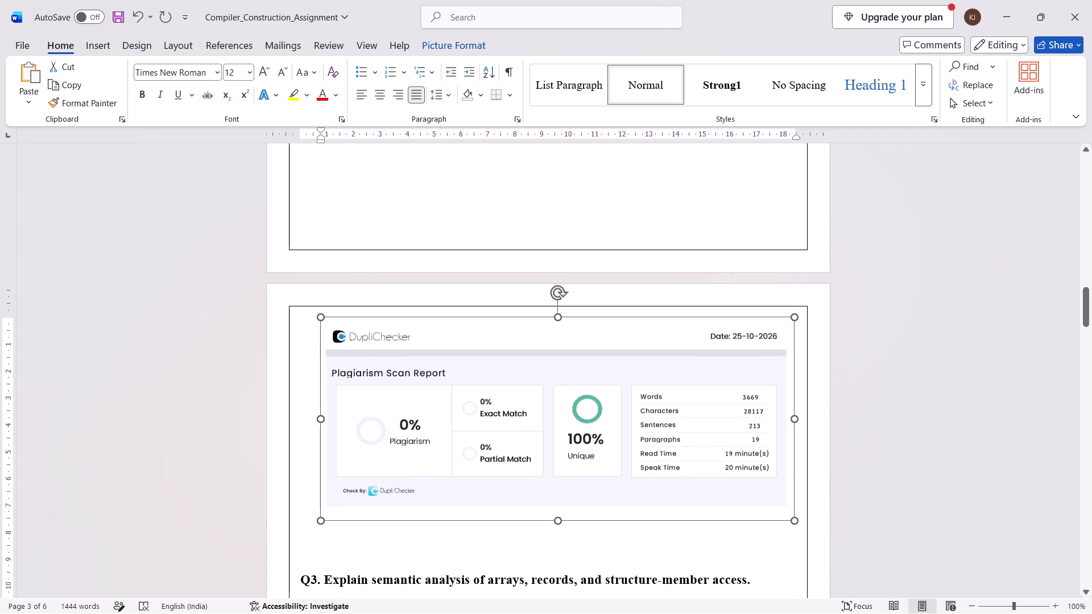
left_click_drag(560, 518, 560, 500)
left_click_drag(560, 500, 561, 482)
left_click_drag(559, 482, 559, 479)
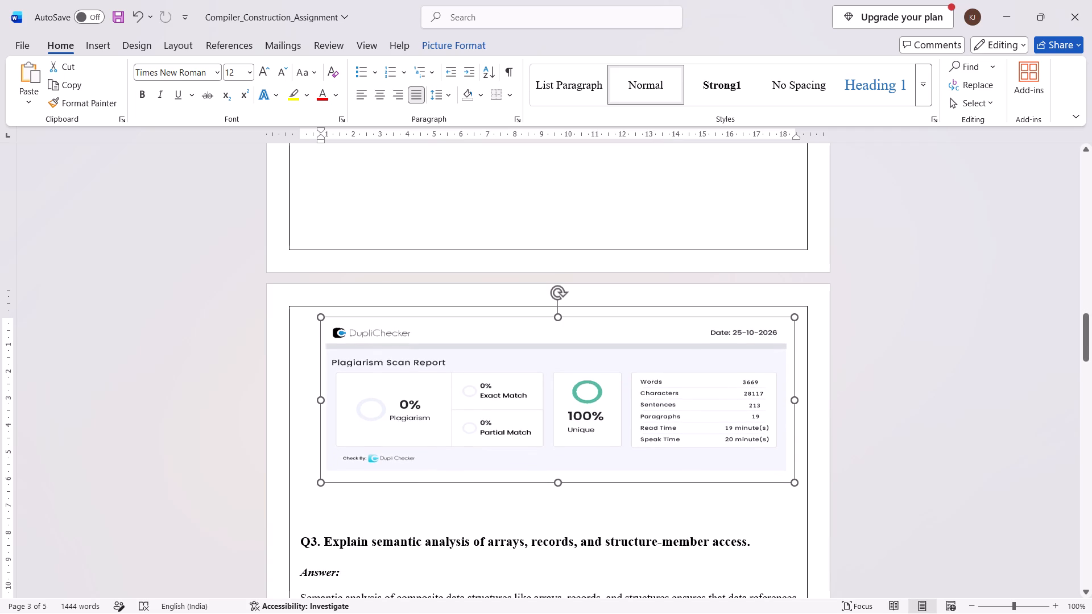
left_click_drag(559, 479, 561, 423)
scroll(497, 370, "up", 3)
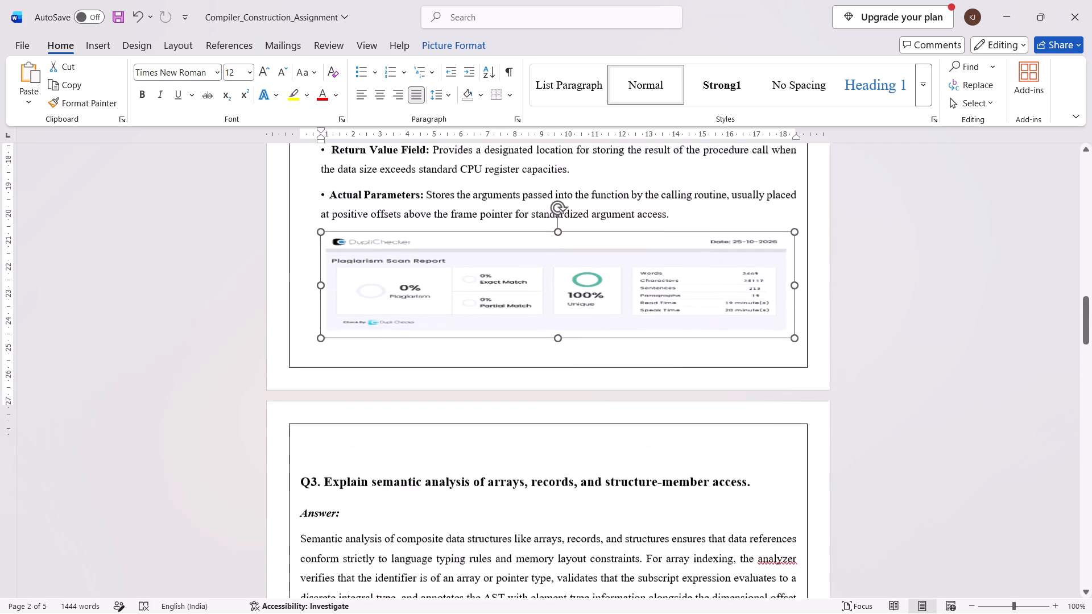
scroll(497, 370, "up", 2)
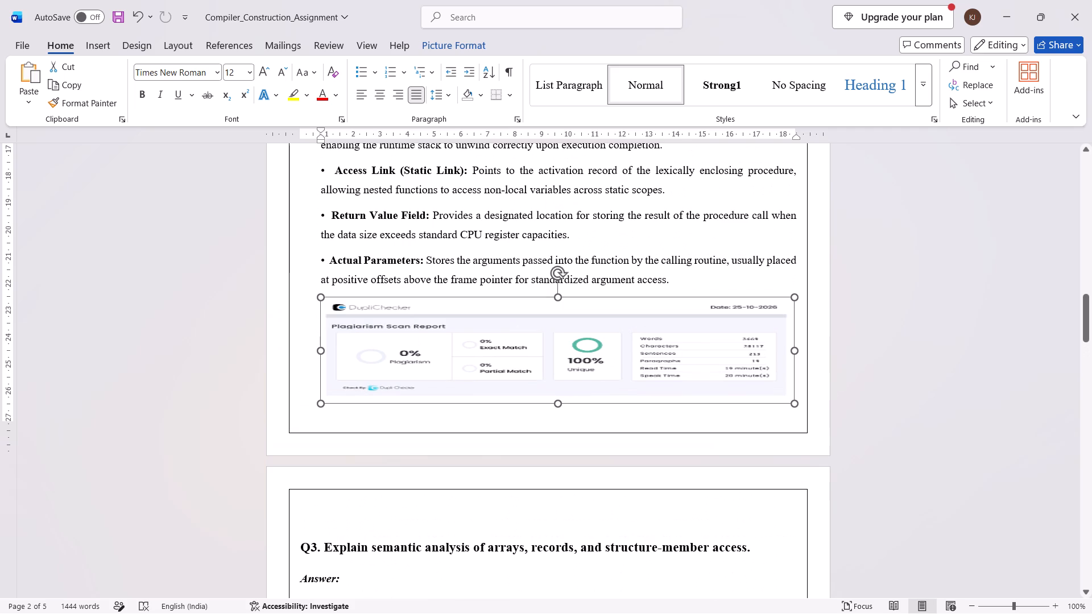
Delete the blank line above the Q3 heading.
left_click(303, 542)
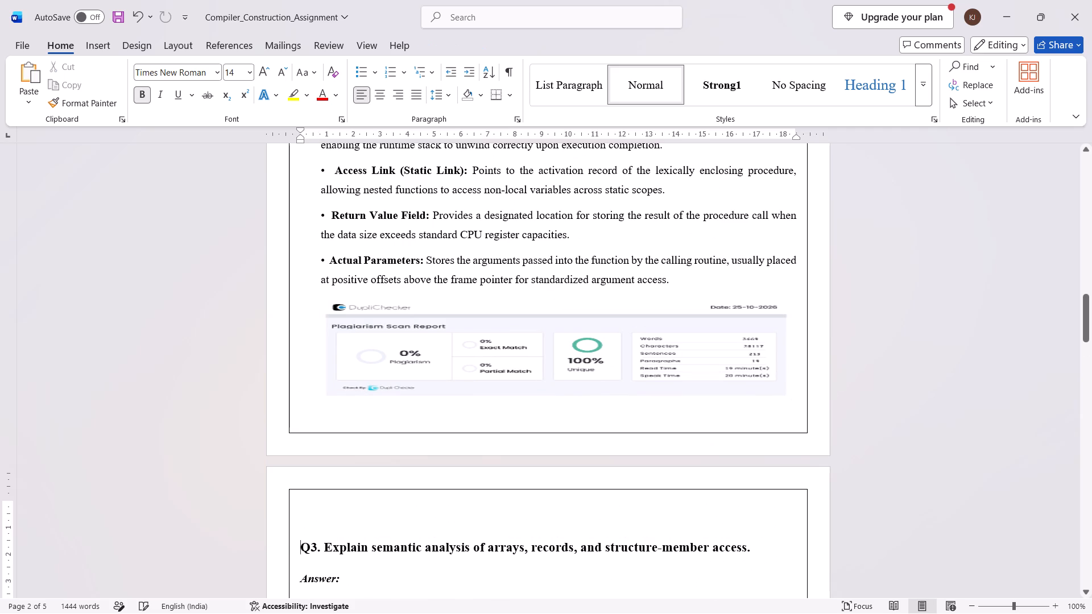
key("BackSpace")
Paste the plagiarism report image on a new line after the Q3 Static Bounds Verification bullet.
scroll(394, 544, "down", 3)
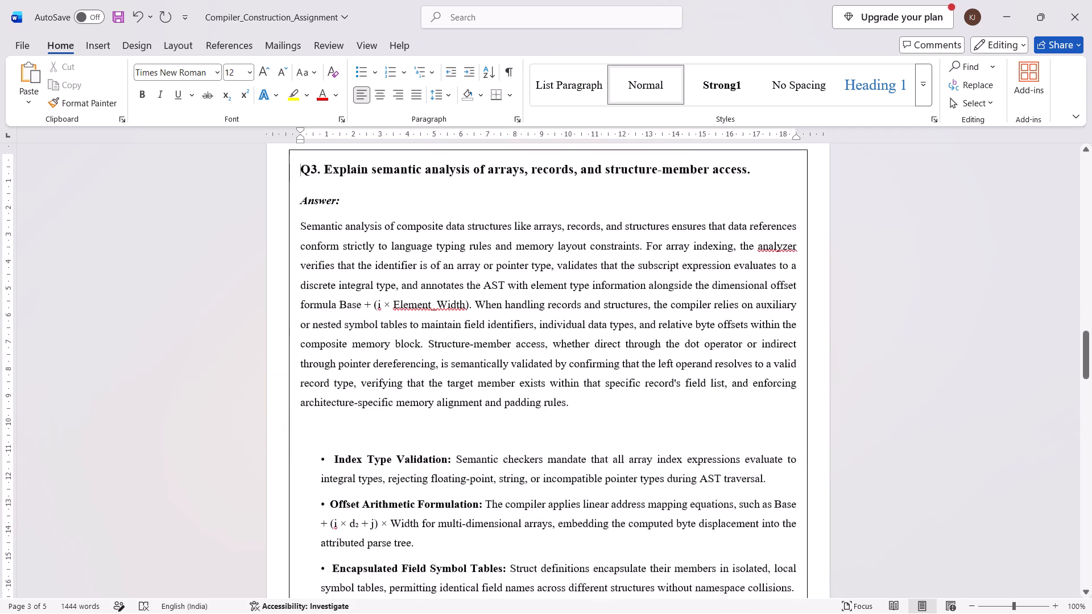
scroll(394, 544, "down", 2)
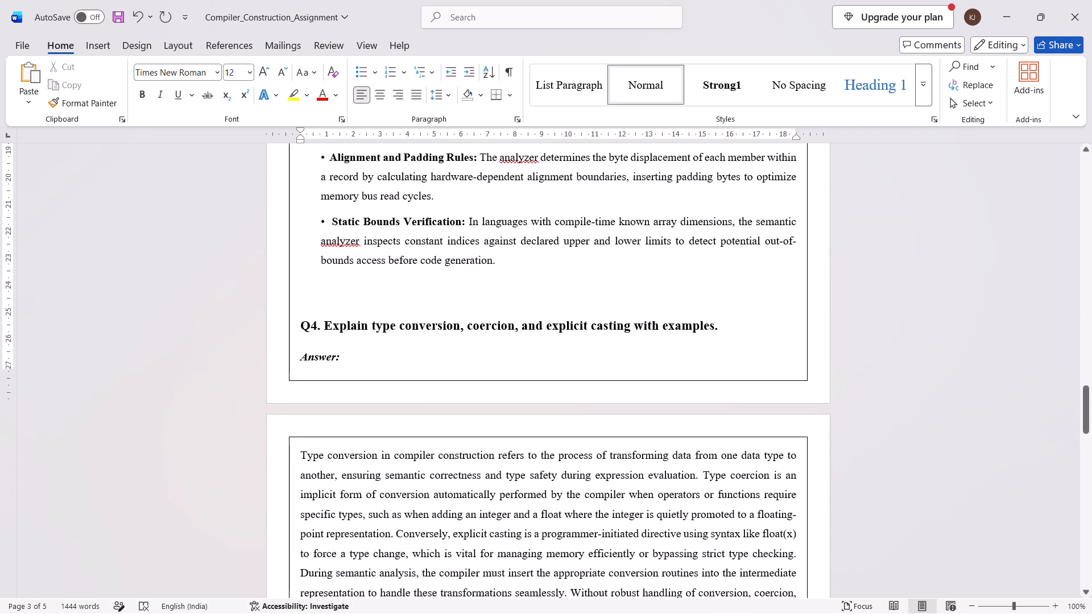
left_click(543, 262)
key("Return")
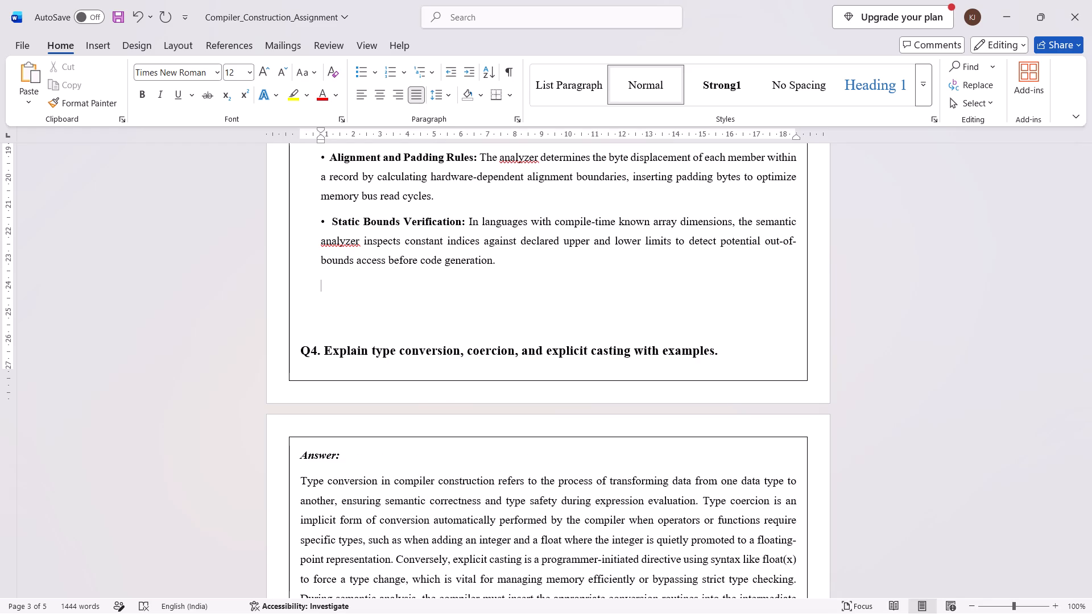
key("ctrl+v")
Adjust the height of the Q3 plagiarism report image so it fits below the Static Bounds Verification bullet on page 3.
left_click(510, 420)
scroll(510, 420, "down", 1)
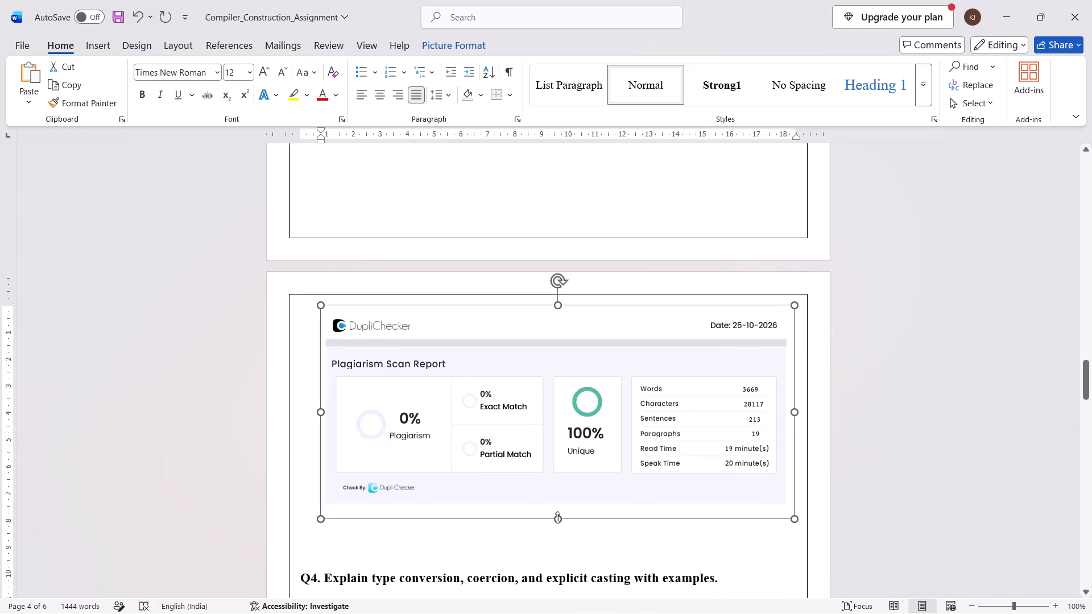
left_click_drag(557, 517, 555, 416)
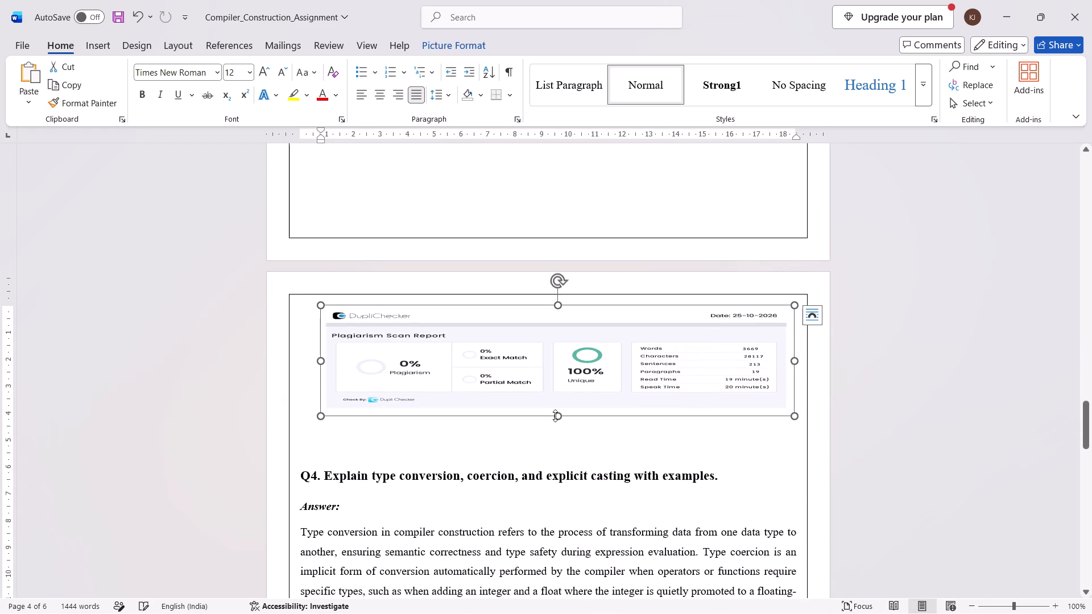
left_click_drag(557, 415, 557, 410)
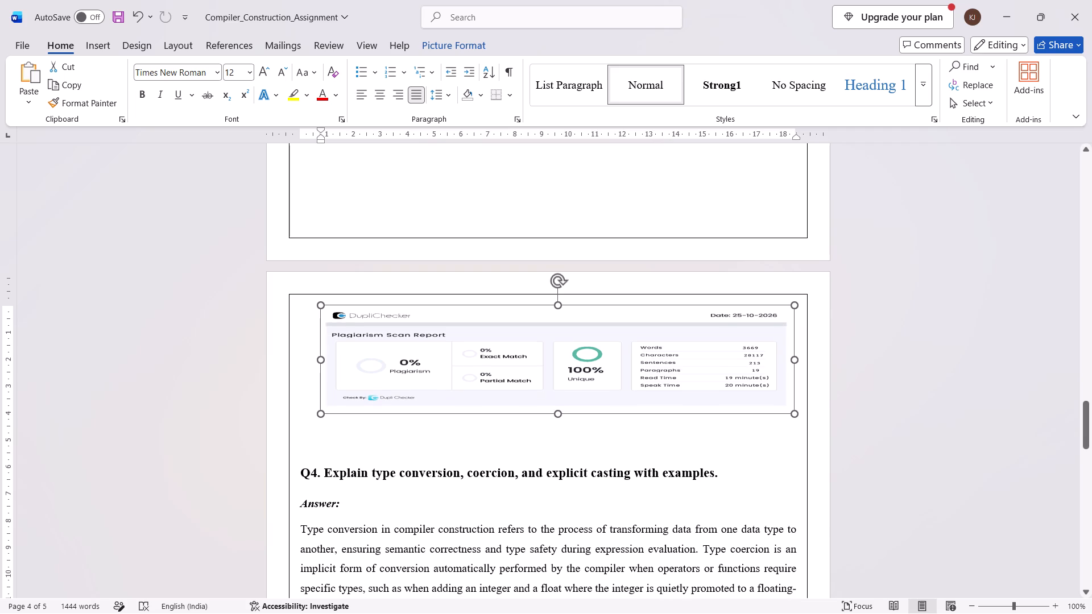
left_click_drag(557, 410, 557, 380)
scroll(557, 380, "up", 8)
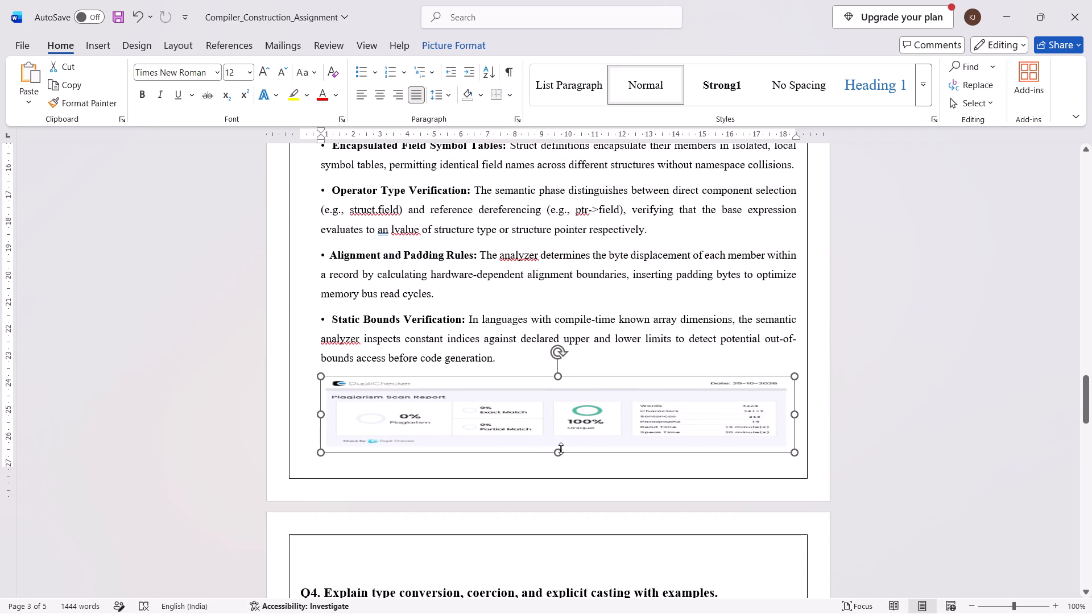
left_click_drag(559, 449, 559, 467)
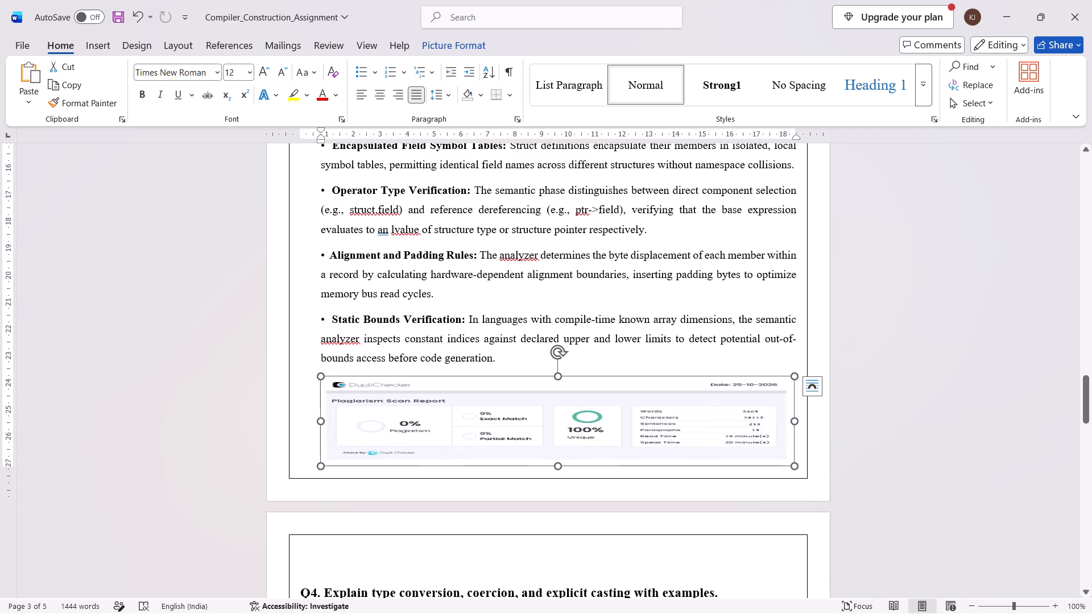
Delete the blank line between the Q3 answer paragraph and the Index Type Validation bullet.
scroll(496, 364, "up", 7)
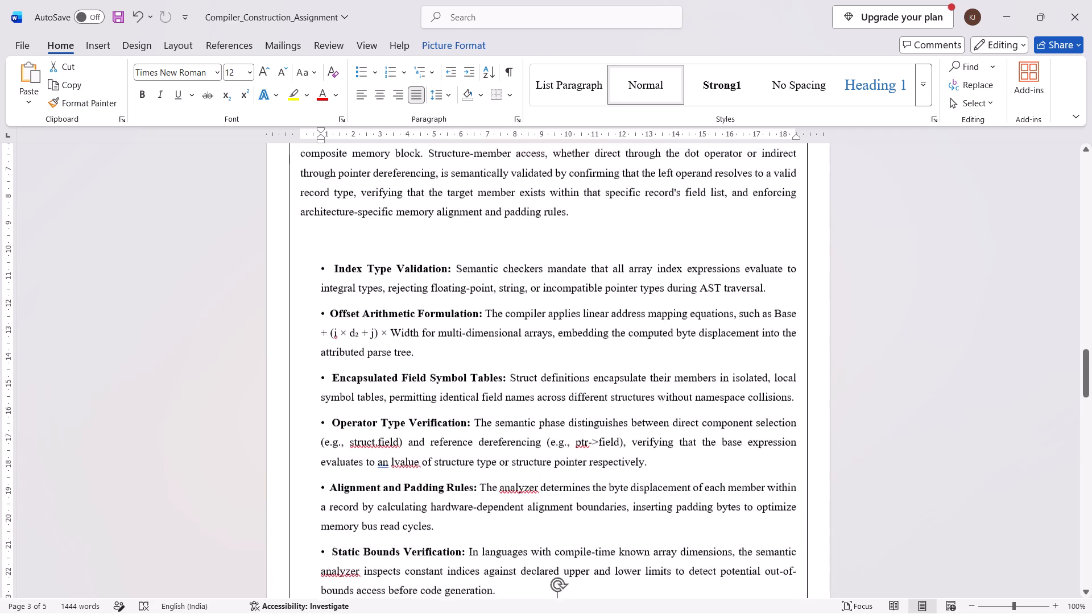
scroll(496, 364, "up", 4)
left_click(304, 372)
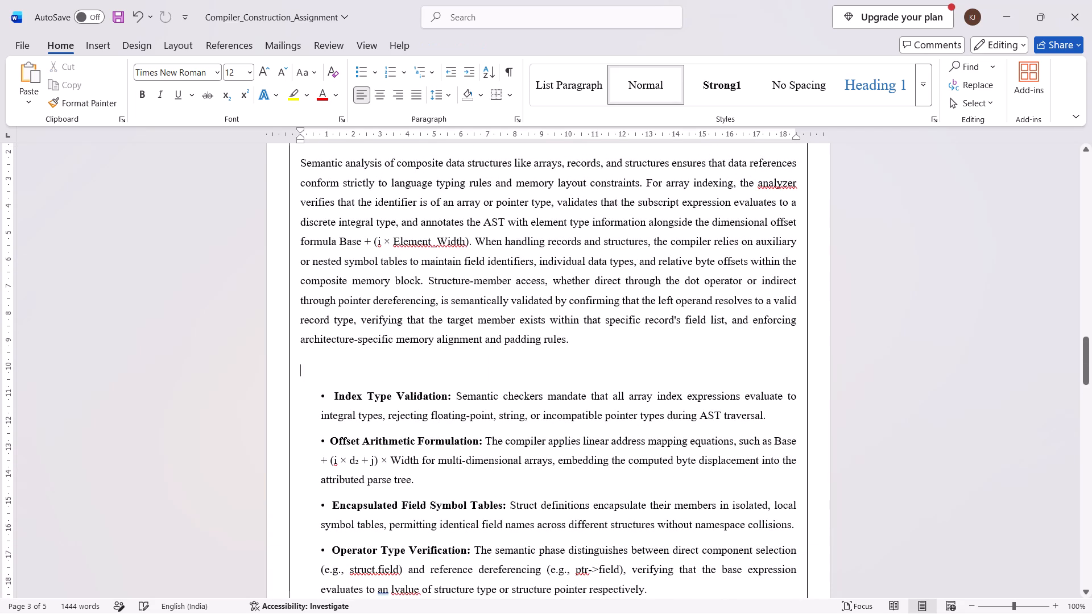
key("BackSpace")
Increase the height of the Q3 plagiarism report image to use the freed space at the bottom of page 3.
scroll(391, 365, "down", 2)
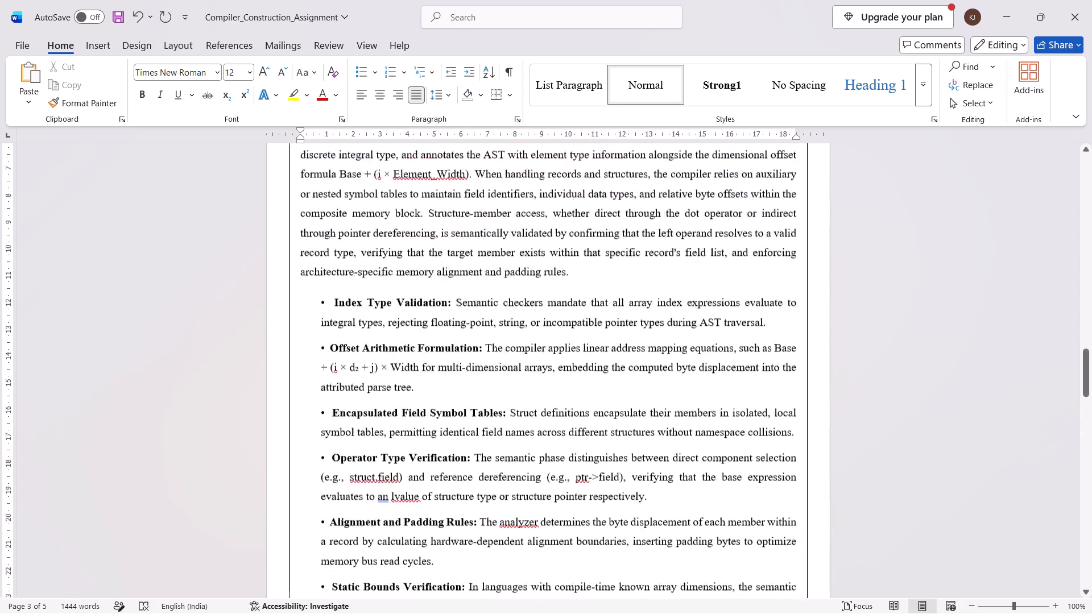
scroll(391, 365, "down", 8)
left_click(529, 435)
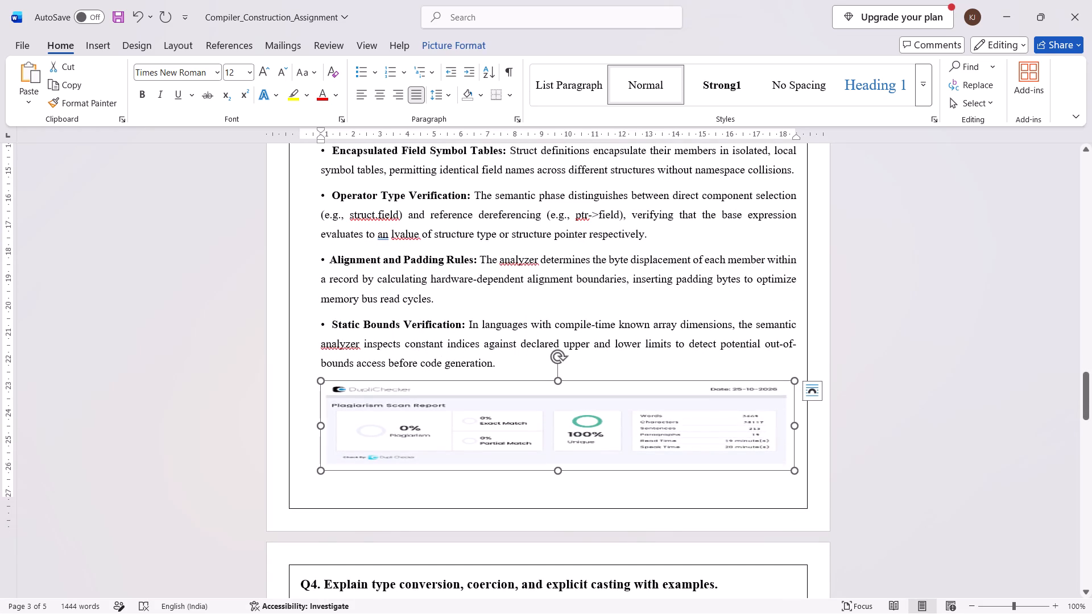
left_click_drag(557, 471, 557, 478)
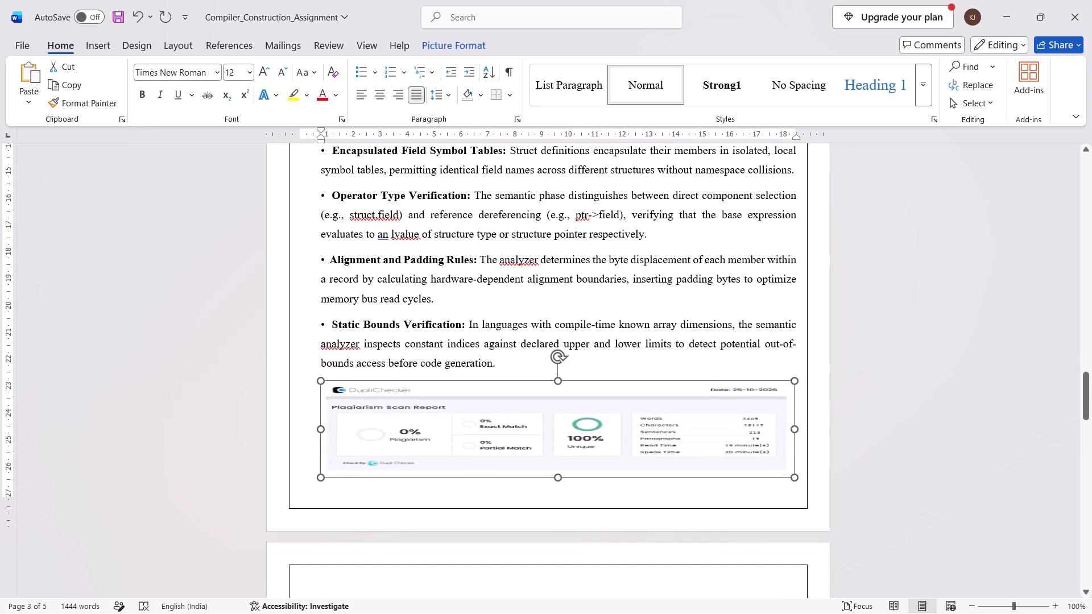
left_click_drag(557, 478, 557, 492)
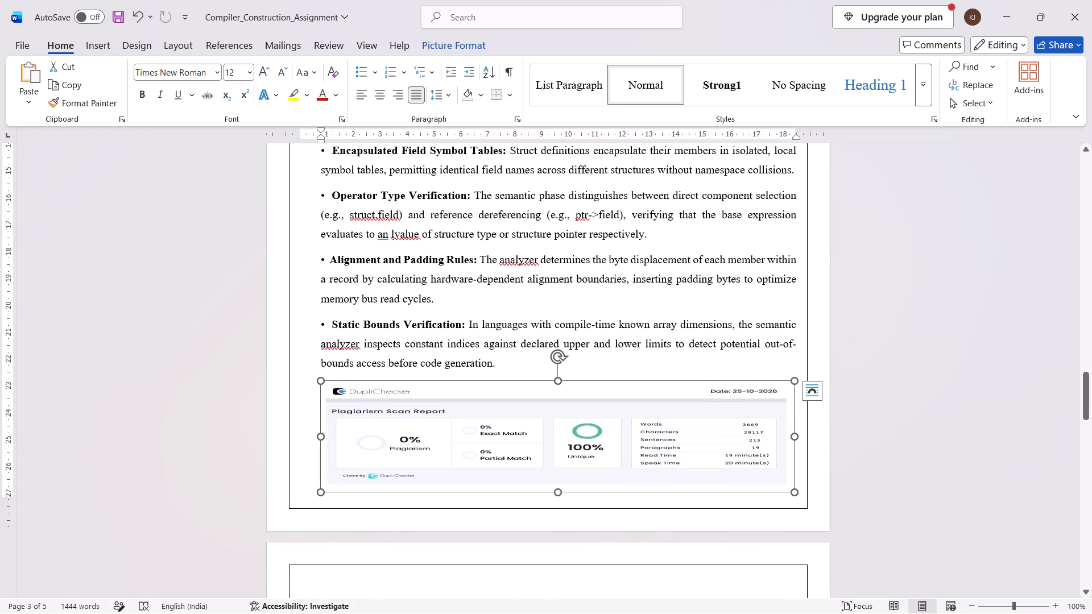
left_click(928, 446)
Delete the blank line between the Q2 answer paragraph and the Temporaries Field bullet.
scroll(819, 344, "up", 8)
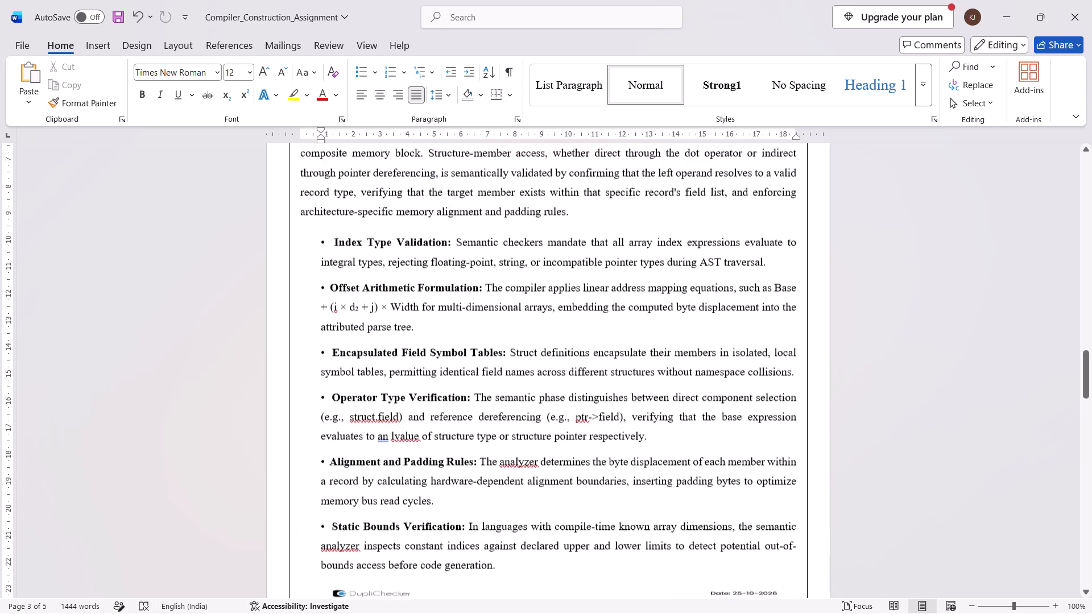
scroll(819, 344, "up", 14)
scroll(685, 380, "up", 9)
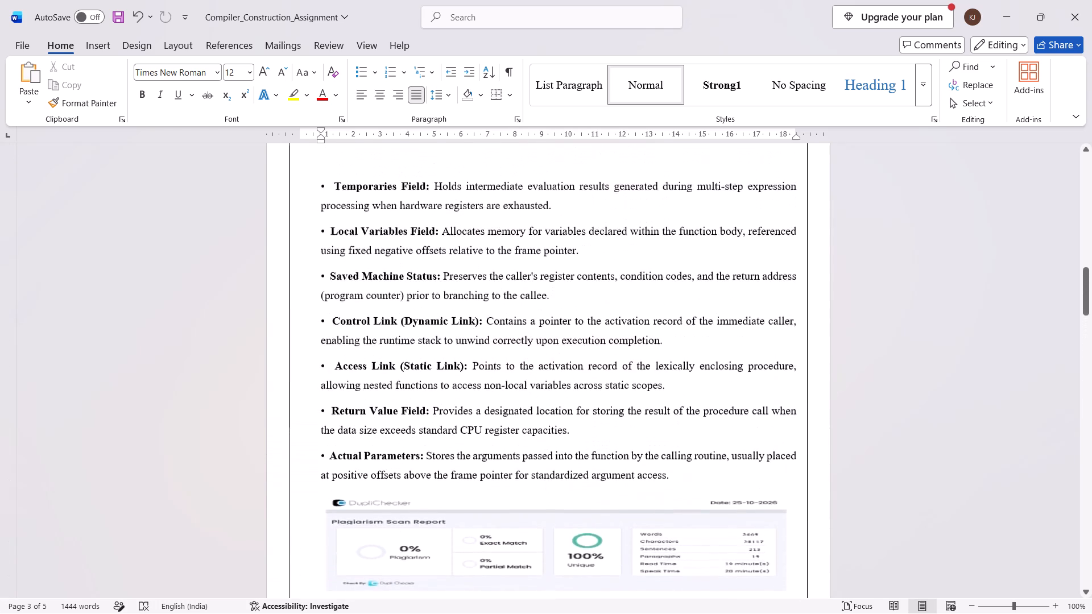
scroll(685, 380, "up", 2)
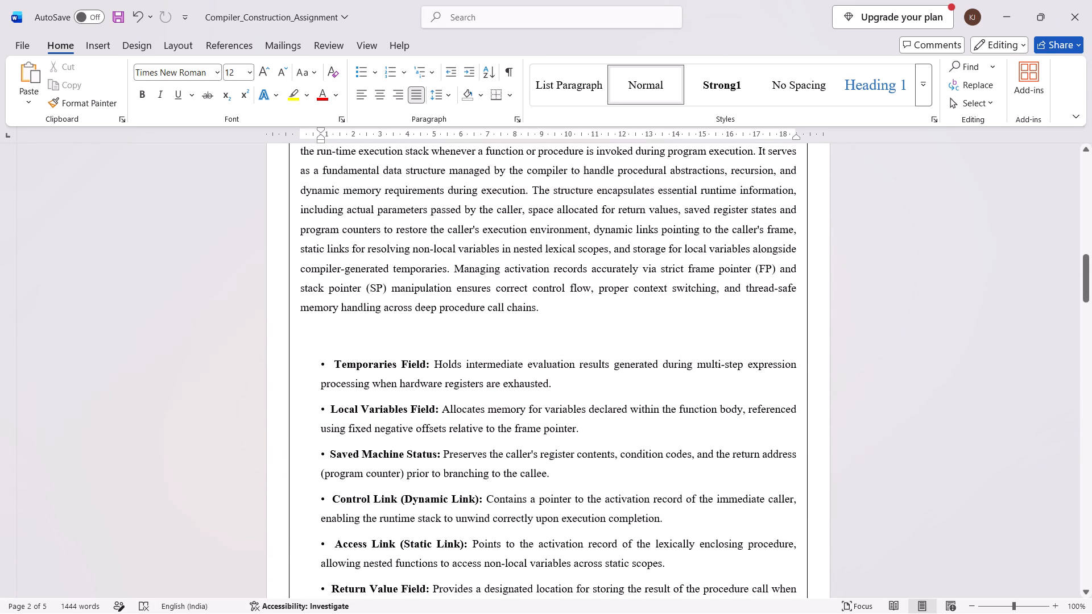
left_click(327, 344)
key("BackSpace")
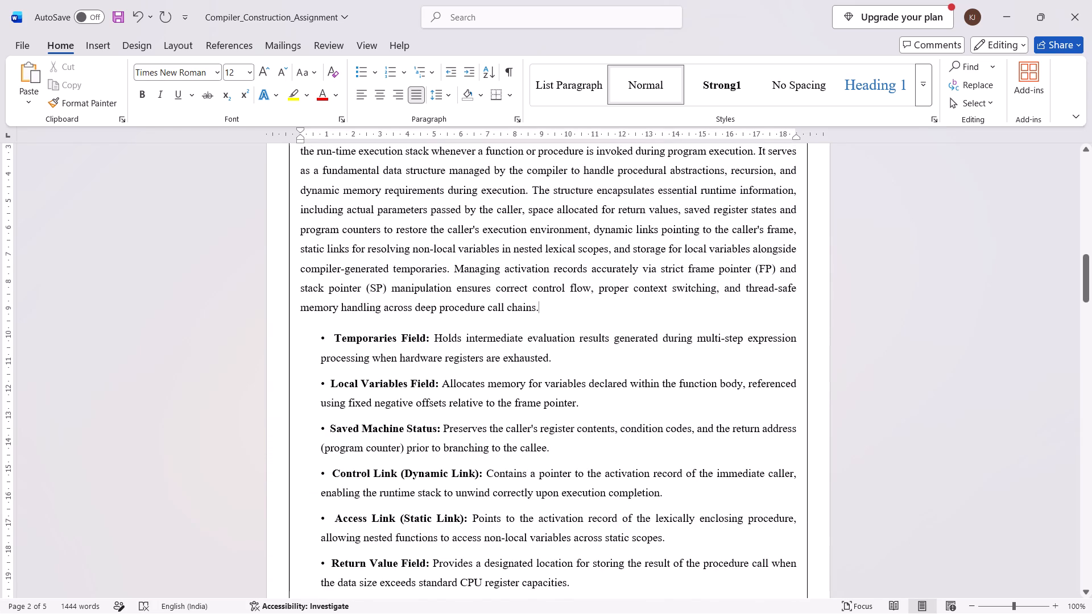
Delete the blank line between the Q1 answer paragraph and the Attribute Grammars bullet.
scroll(499, 344, "up", 20)
scroll(499, 344, "up", 15)
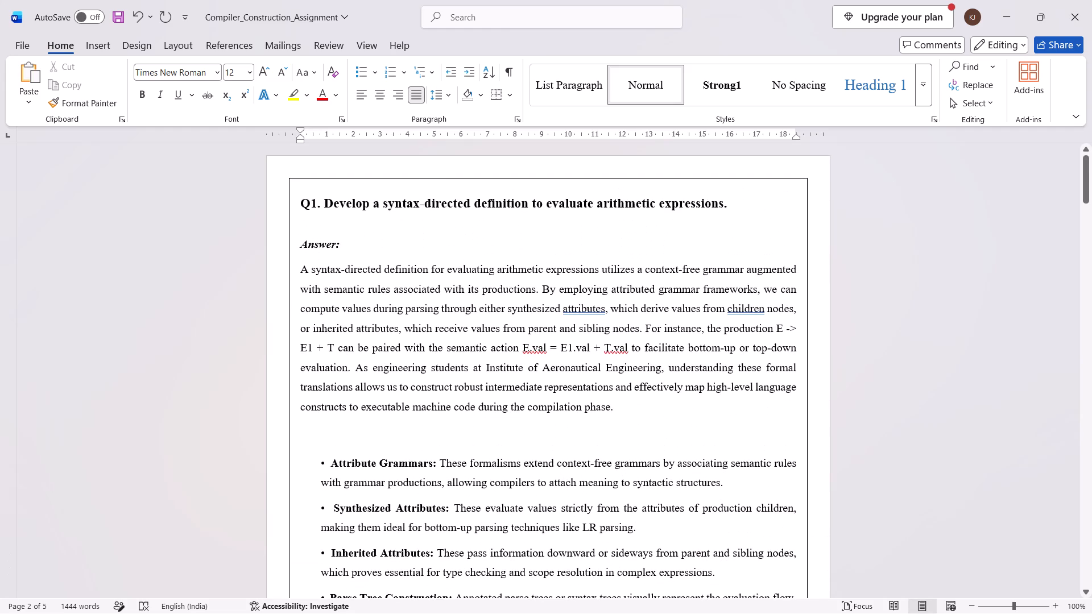
left_click(328, 428)
key("Down")
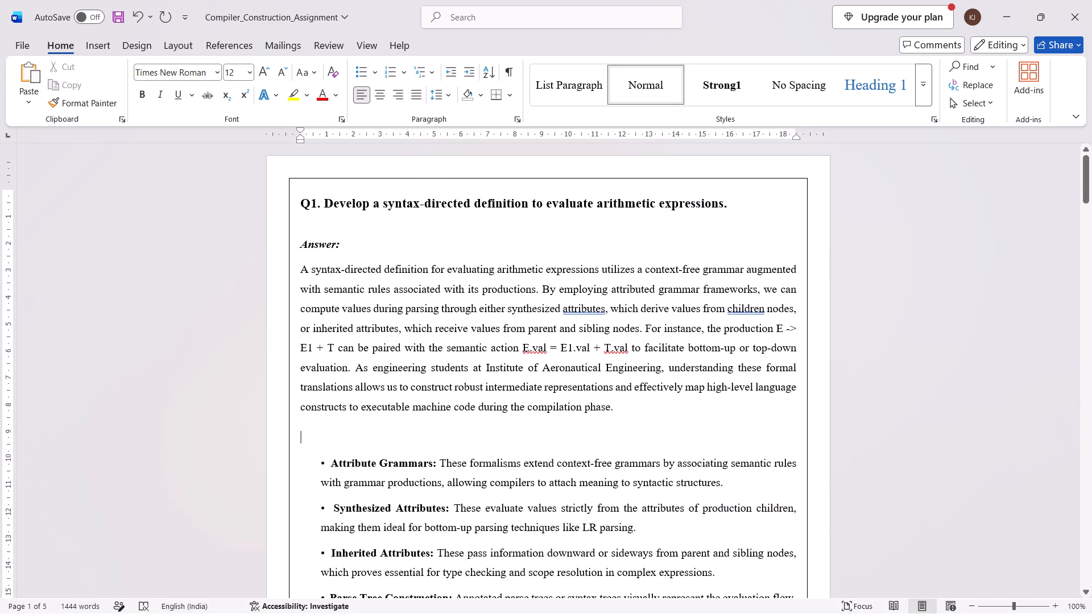
key("BackSpace")
Increase the height of the Q1 plagiarism report image to use the free space at the bottom of page 1.
scroll(439, 471, "down", 6)
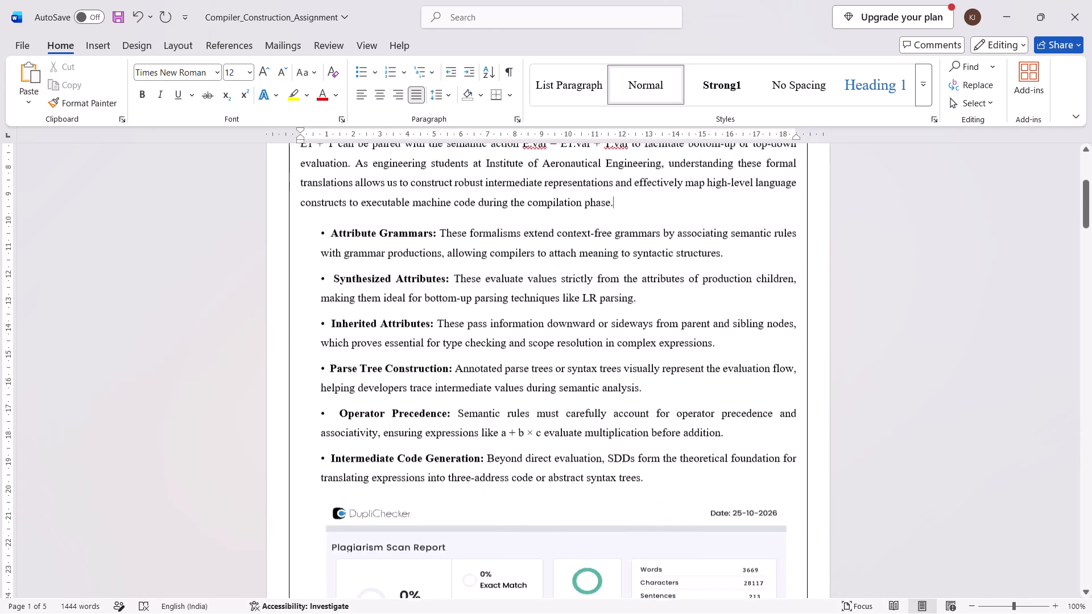
scroll(439, 471, "down", 8)
scroll(439, 471, "up", 1)
scroll(439, 471, "down", 9)
scroll(508, 312, "up", 4)
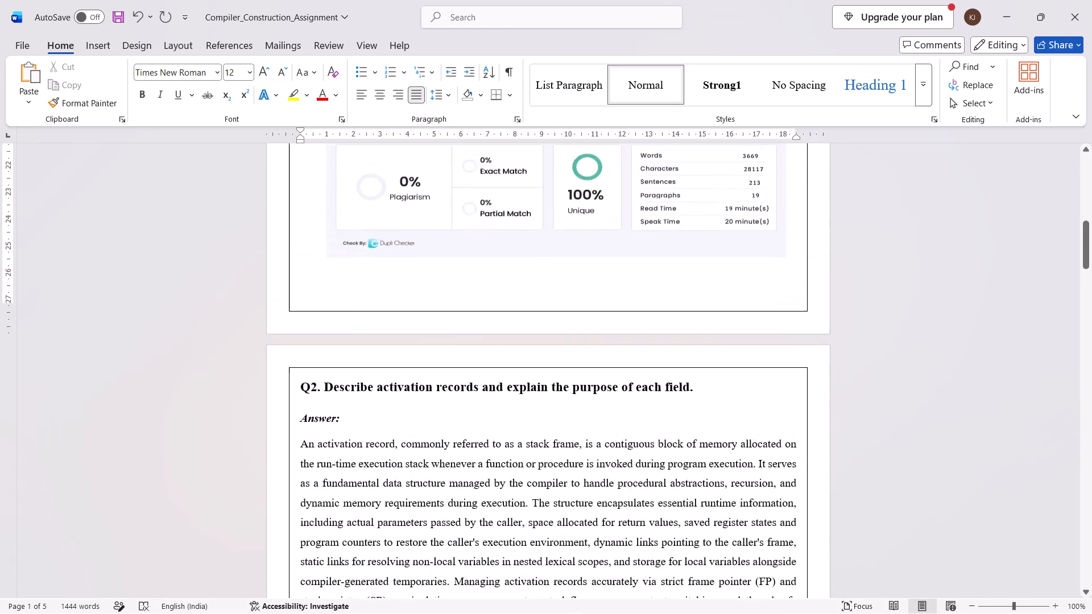
scroll(508, 312, "up", 4)
left_click(551, 303)
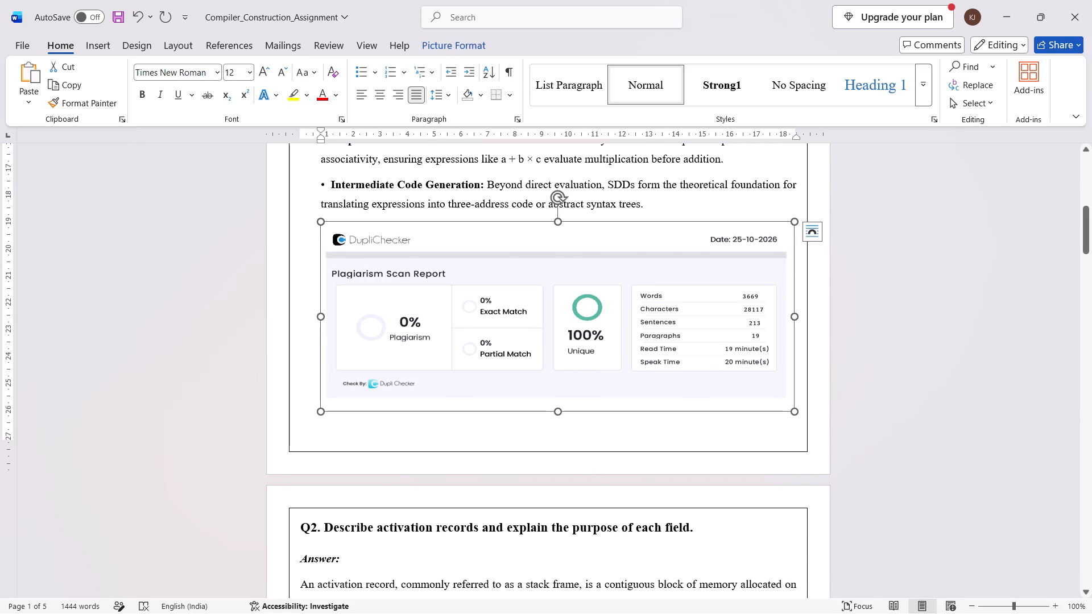
left_click_drag(559, 410, 559, 429)
left_click(874, 501)
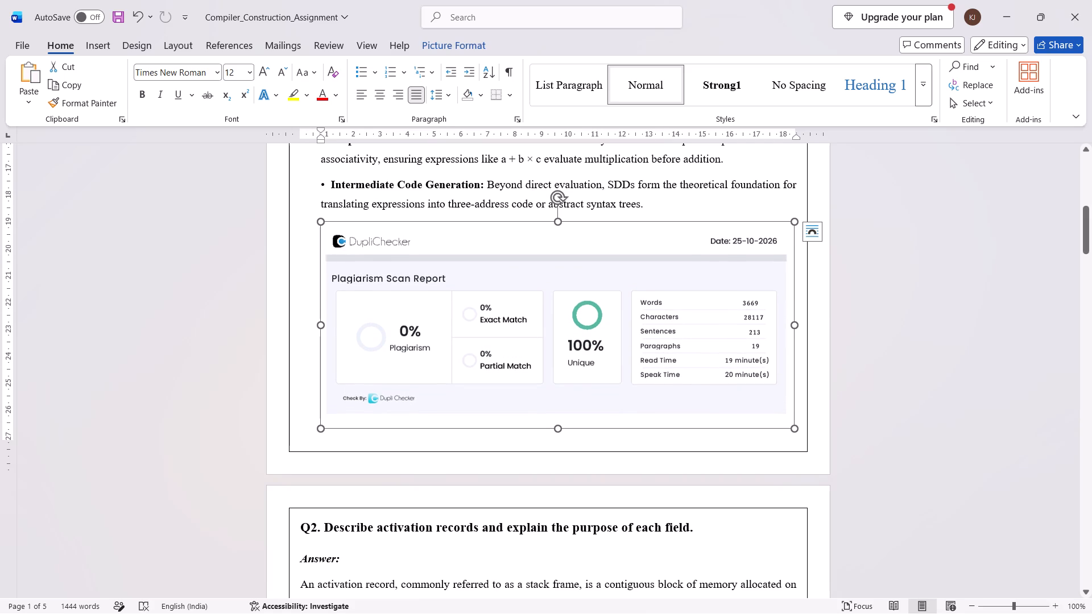
Insert a blank line before the Q3 heading to push it from page 2 onto page 3.
scroll(874, 501, "down", 20)
scroll(874, 501, "down", 6)
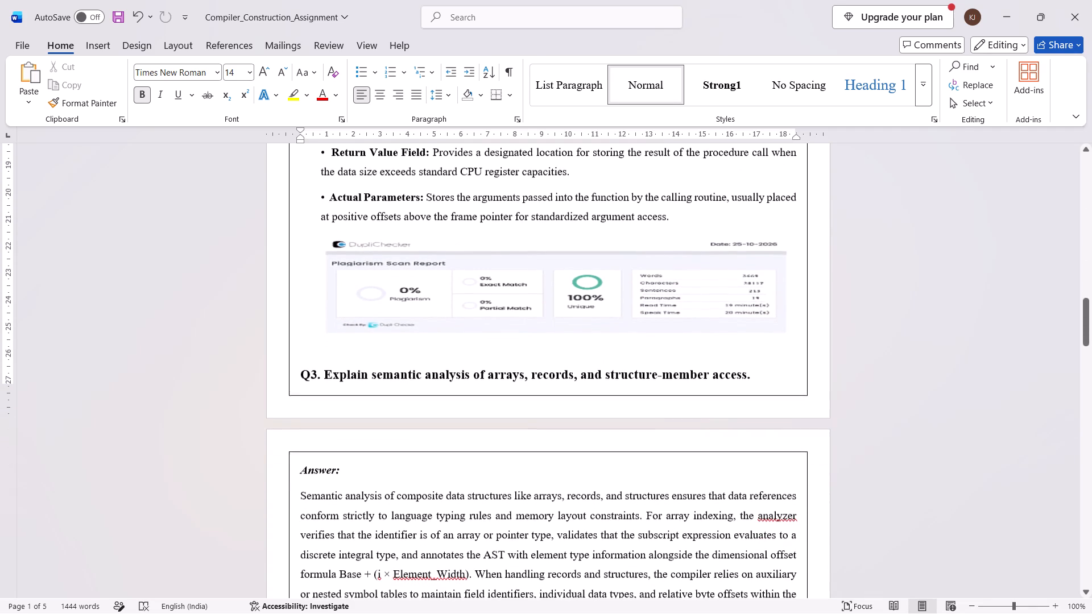
left_click(300, 377)
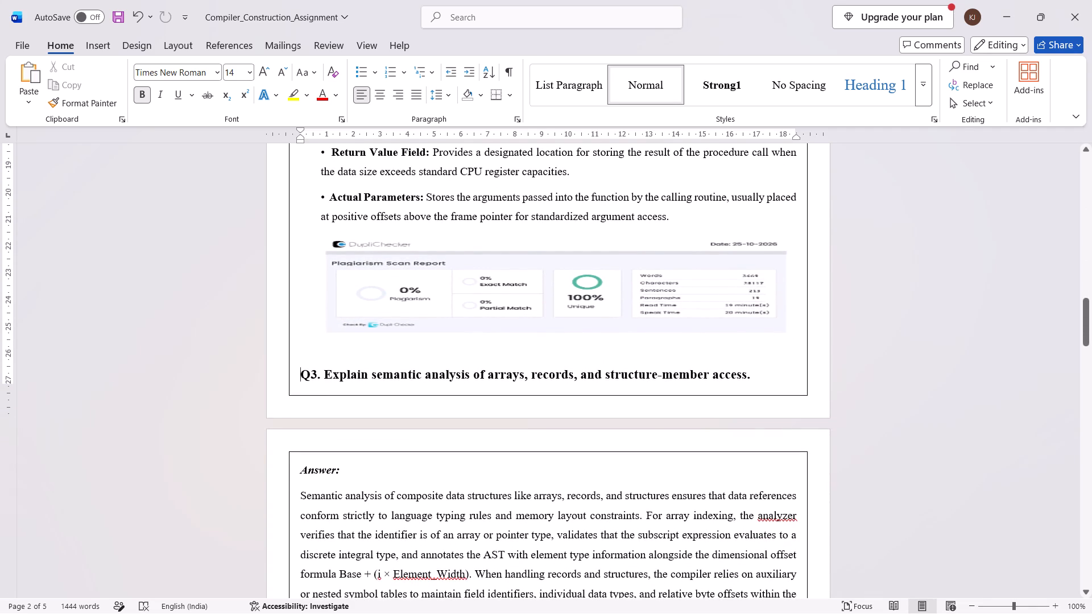
key("Return")
Increase the height of the Q2 plagiarism report image to use the free space at the bottom of page 2.
left_click(511, 306)
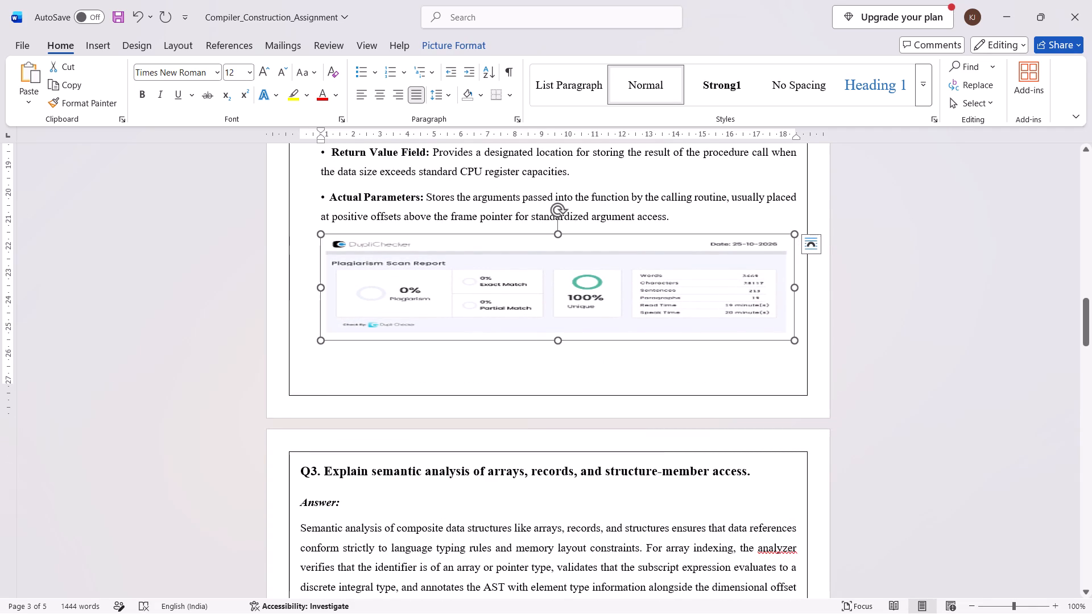
left_click_drag(560, 344, 560, 380)
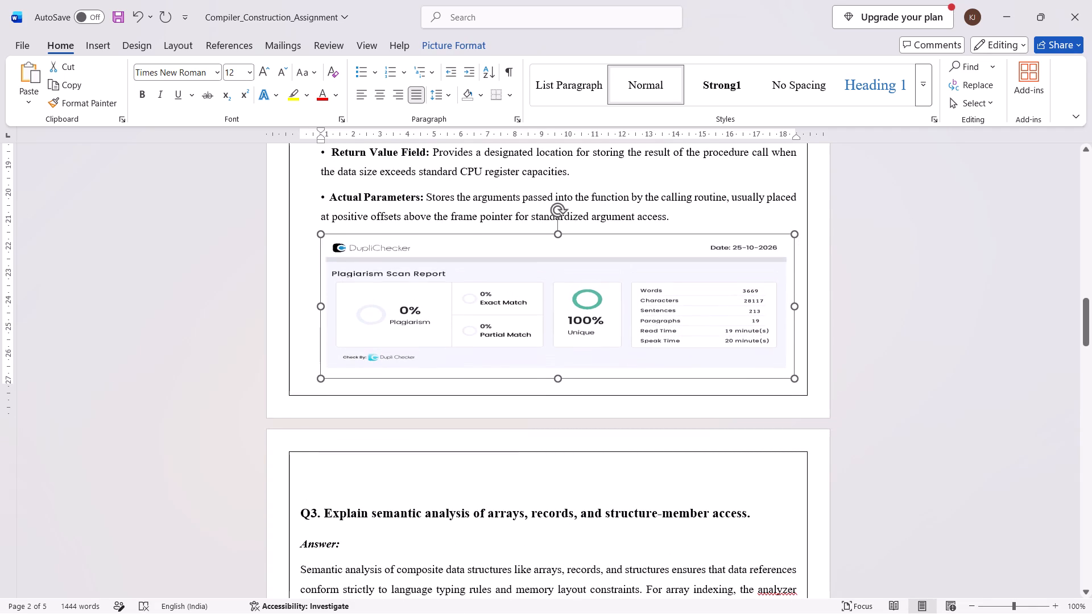
left_click_drag(560, 380, 560, 381)
Delete the blank line above the Q3 heading so it starts at the top of page 3.
left_click(300, 512)
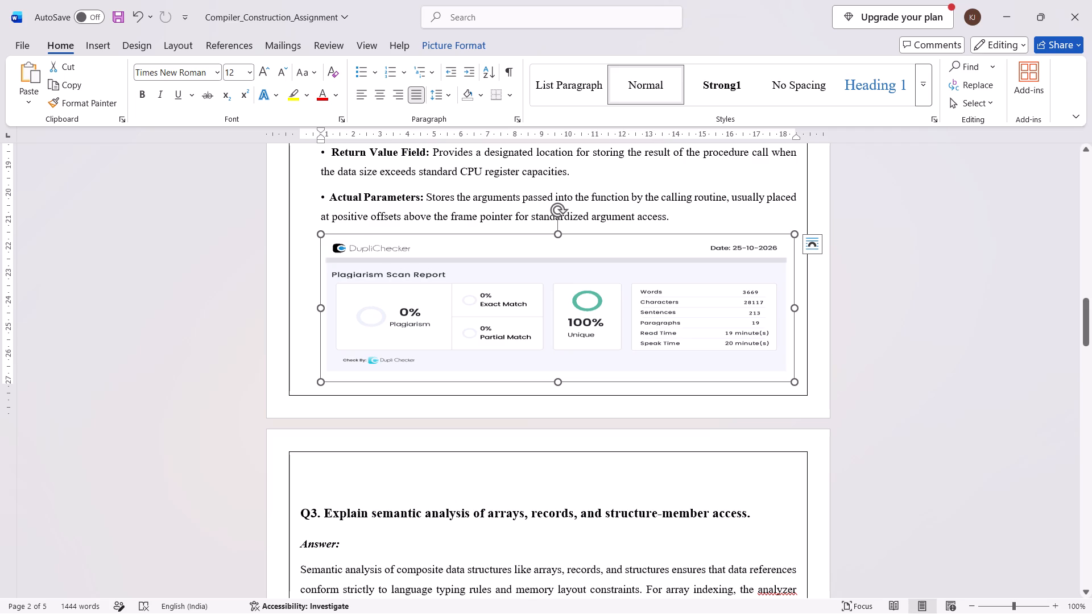
key("BackSpace")
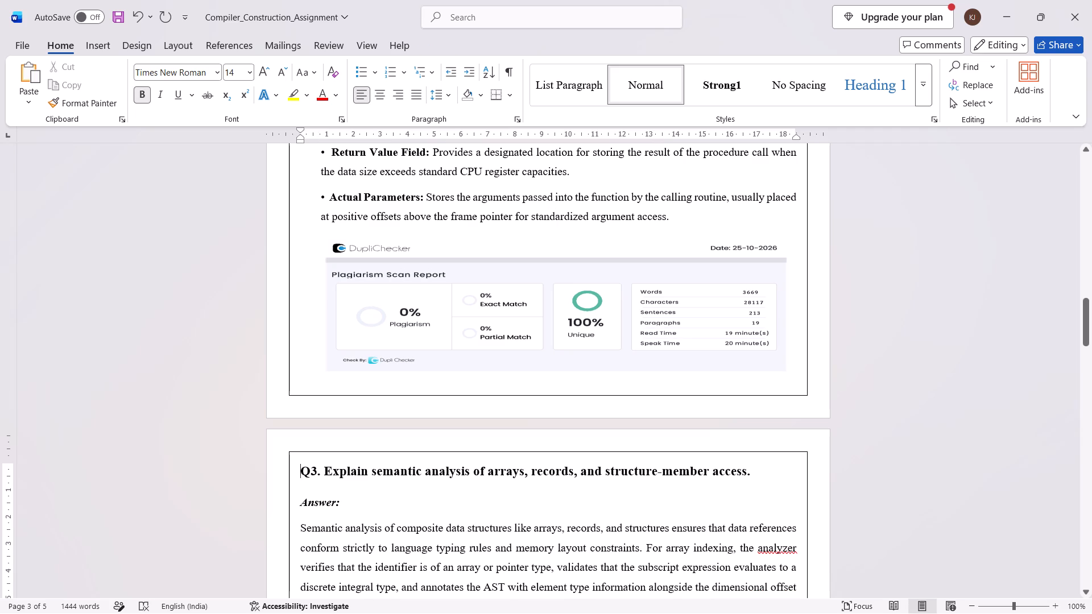
Review the layout of the Q1 to Q3 answers and their plagiarism report images across the first three pages.
scroll(791, 504, "up", 17)
scroll(791, 504, "up", 14)
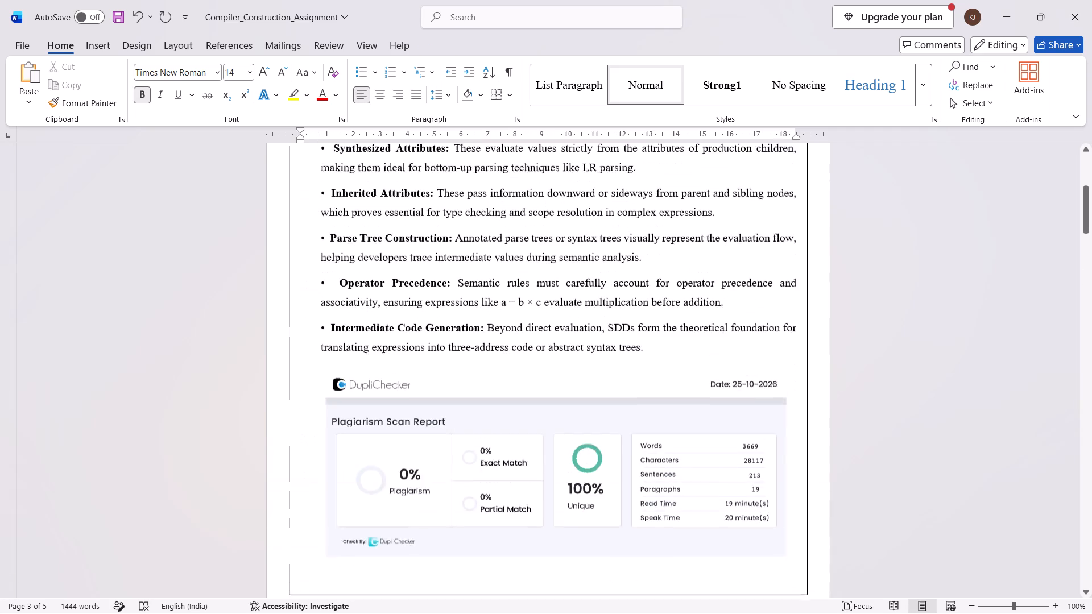
scroll(791, 504, "down", 19)
scroll(791, 504, "up", 1)
scroll(791, 504, "down", 13)
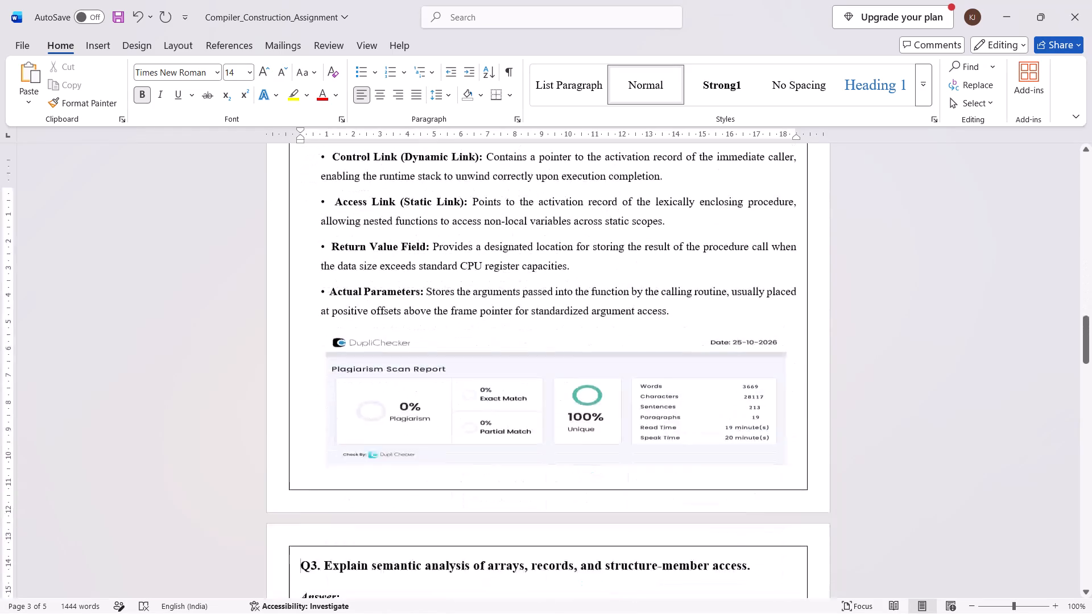
scroll(791, 504, "down", 20)
scroll(791, 504, "down", 10)
scroll(791, 504, "up", 20)
scroll(791, 504, "up", 6)
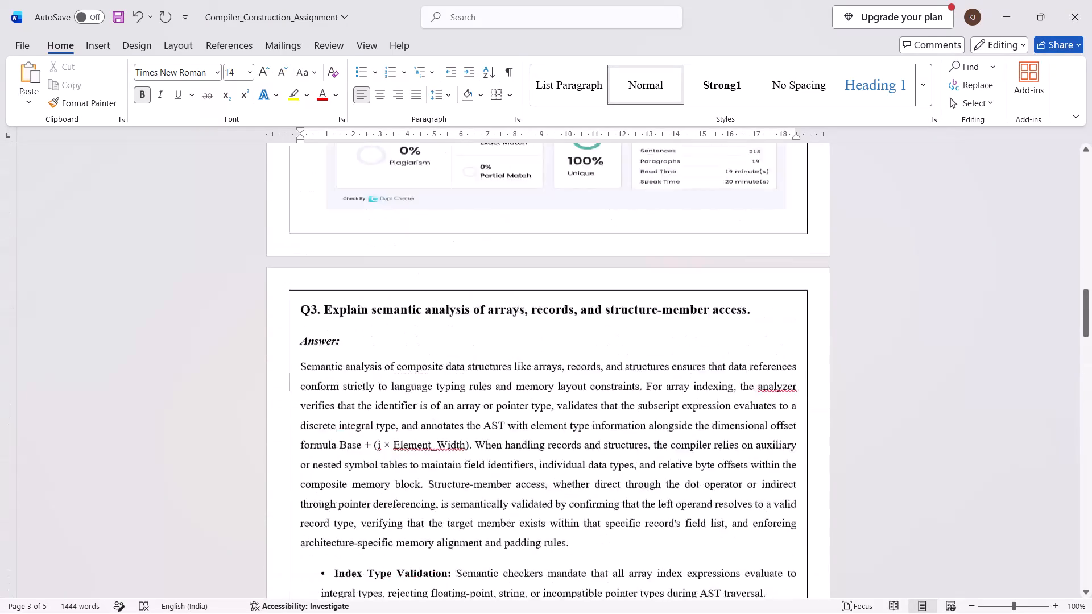
scroll(791, 504, "up", 13)
scroll(791, 504, "down", 20)
scroll(791, 504, "down", 7)
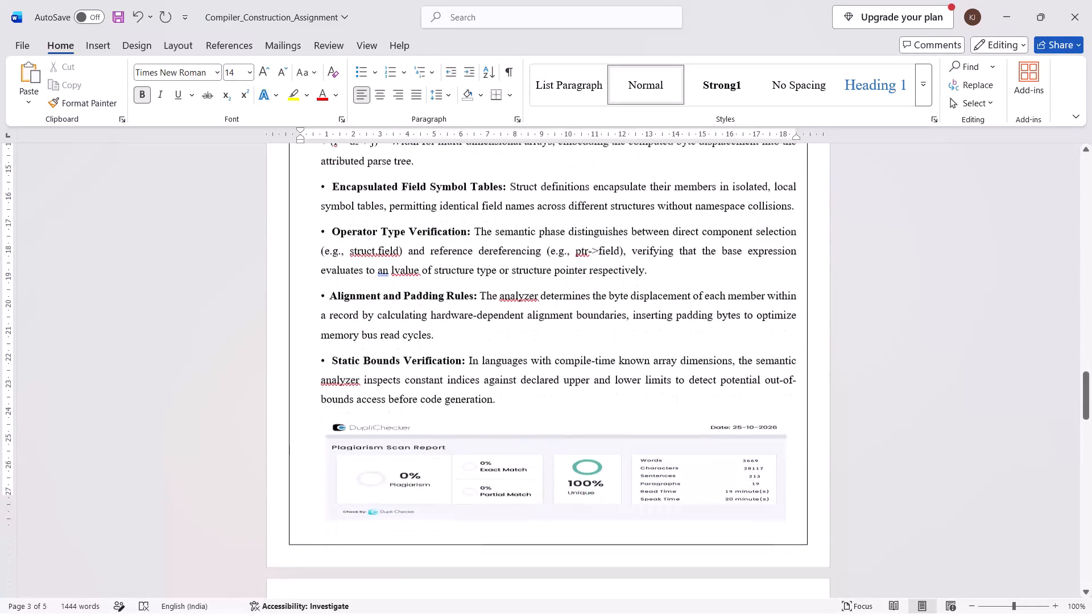
Delete the blank line above the Q4 heading so it starts at the top of page 4.
scroll(791, 504, "down", 10)
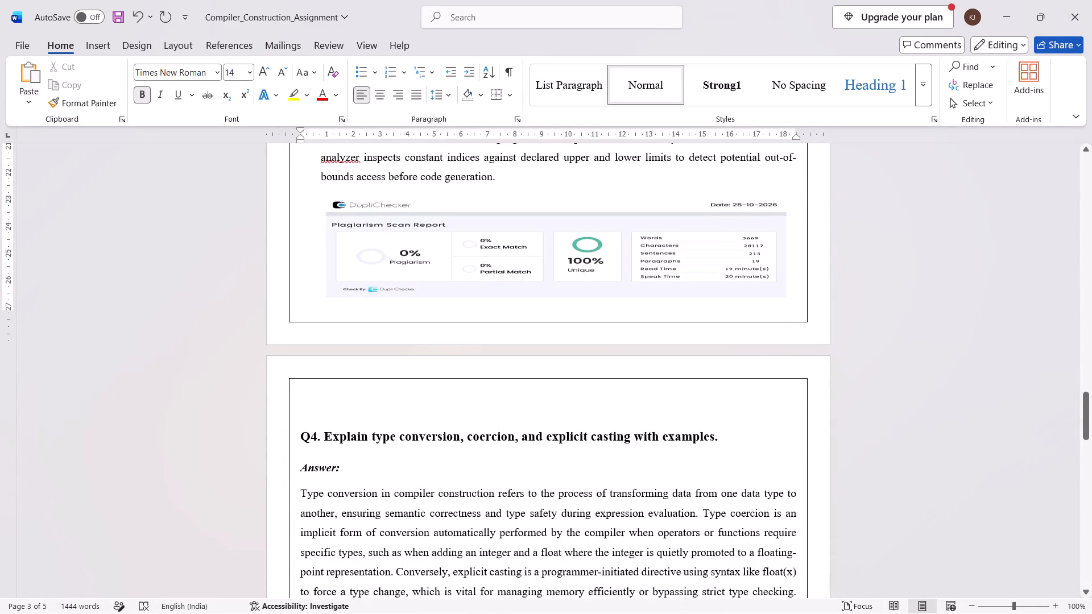
left_click(299, 443)
key("BackSpace")
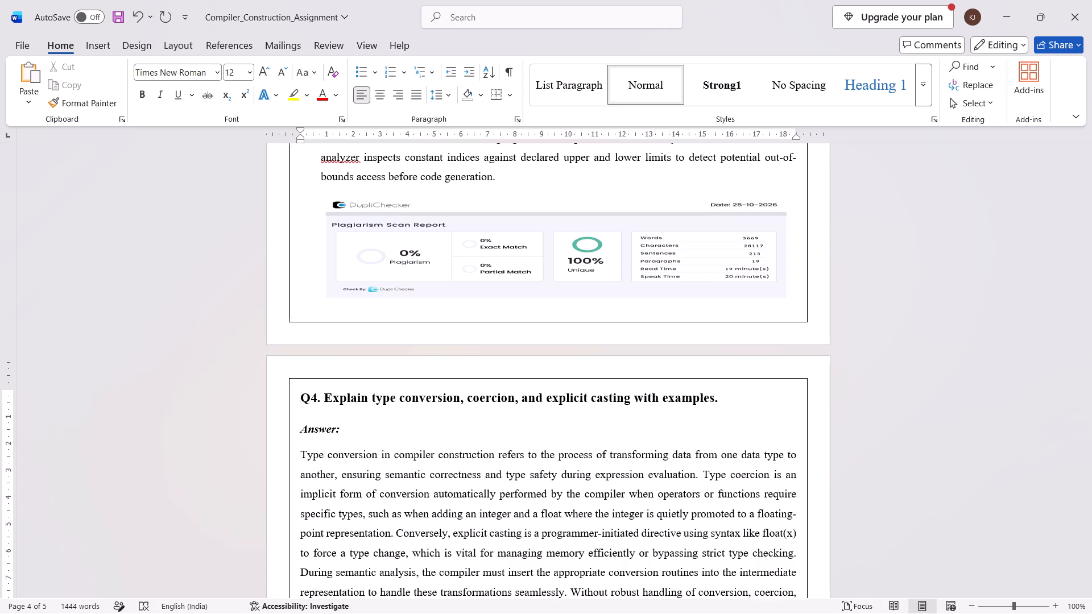
Delete the blank line between the Q4 answer paragraph and the Implicit Coercion bullet.
scroll(299, 443, "down", 8)
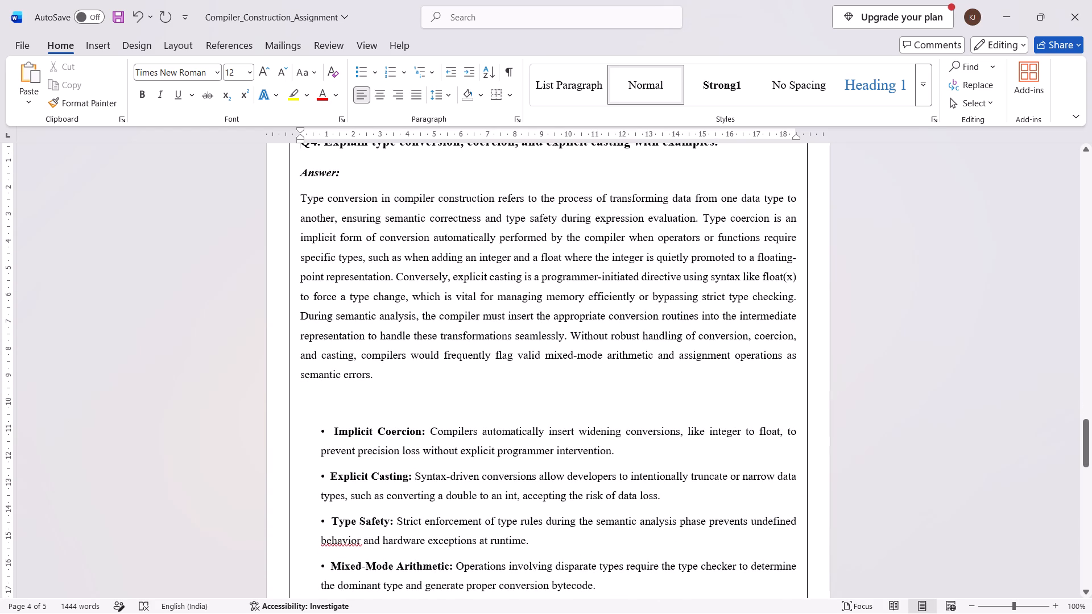
left_click(301, 386)
key("Down")
key("BackSpace")
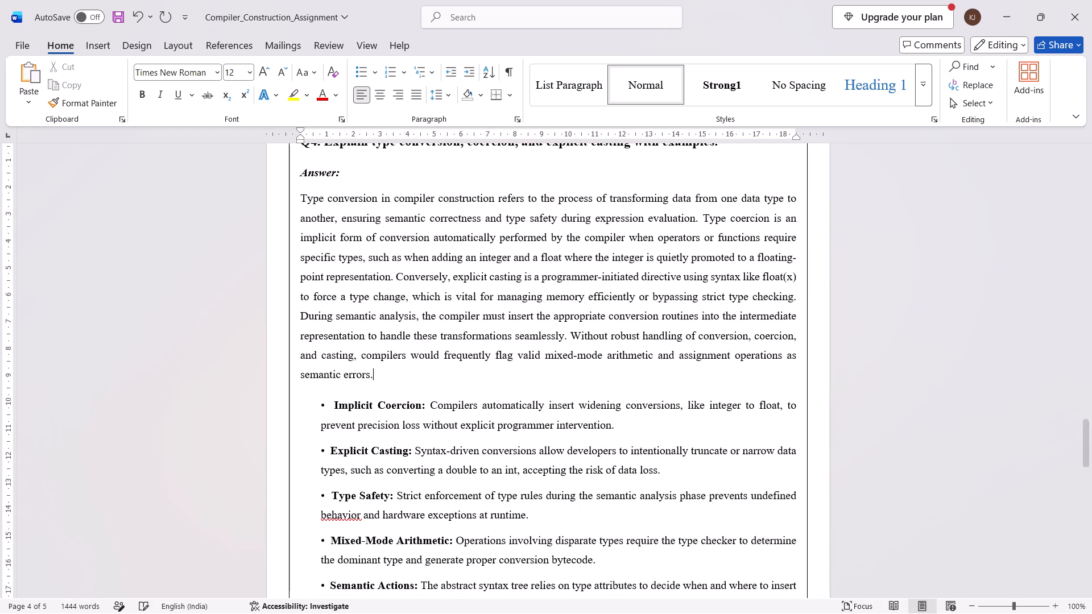
Paste the plagiarism report image on a new line after the Performance Implications bullet of Q4.
scroll(491, 423, "down", 8)
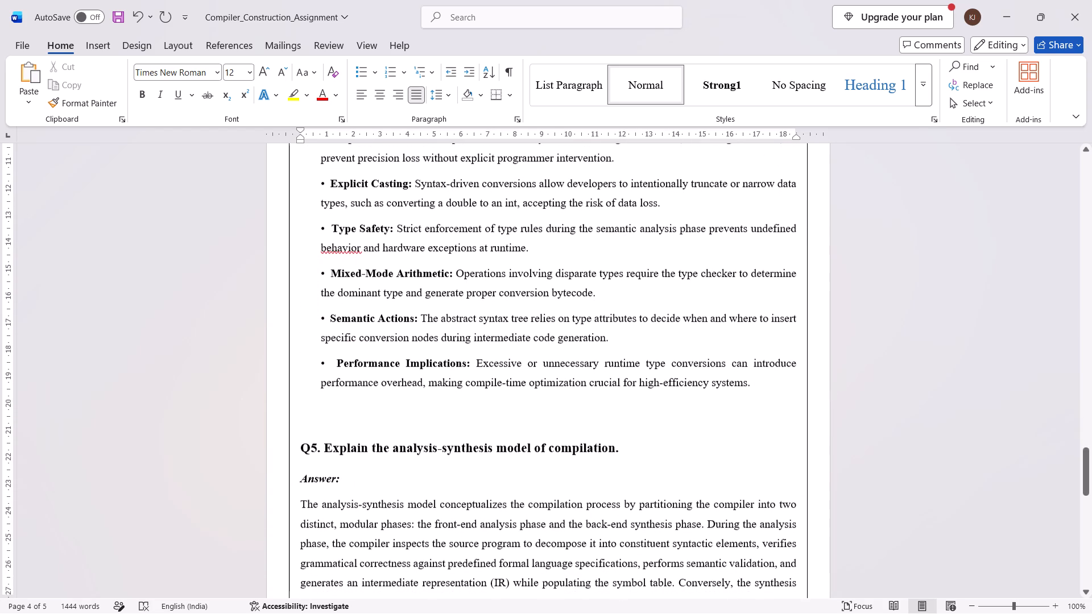
left_click(765, 374)
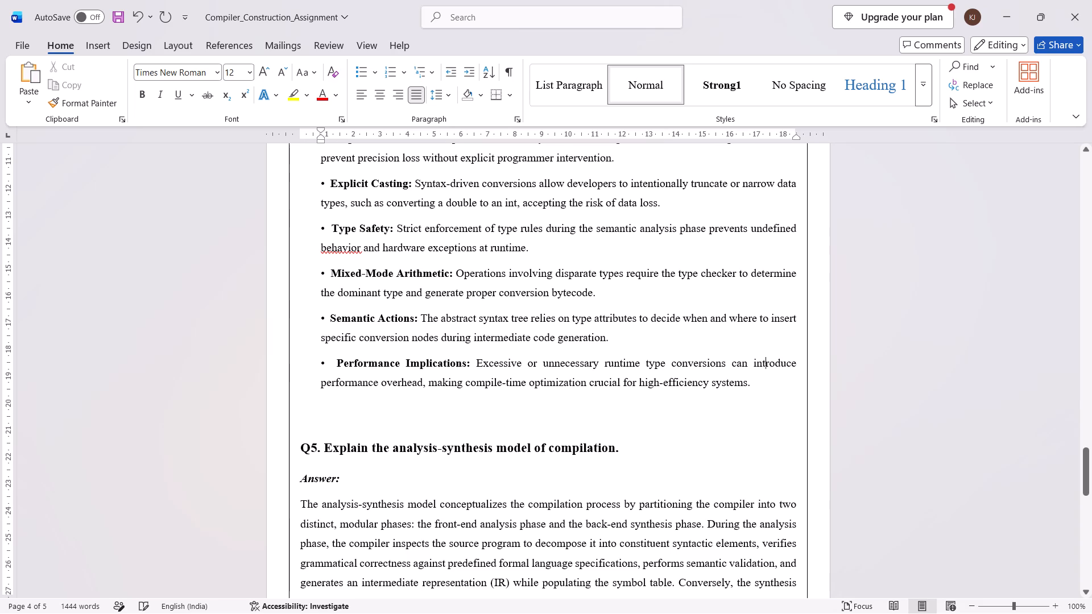
key("Down")
key("Return")
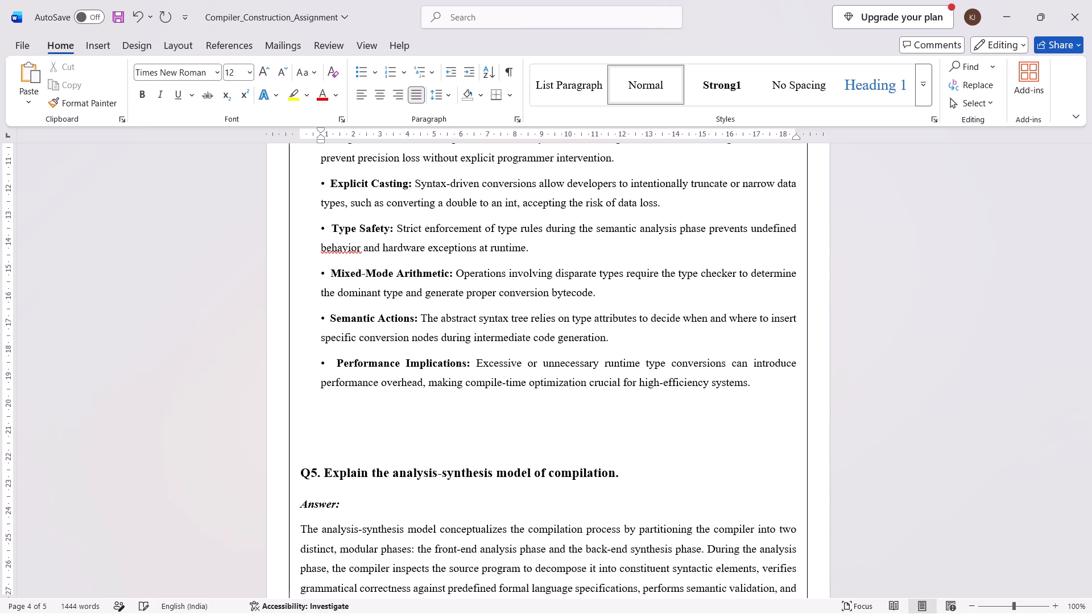
key("ctrl+v")
Adjust the height of the Q4 plagiarism report image so it fits and fills the remaining space on page 4.
left_click(664, 414)
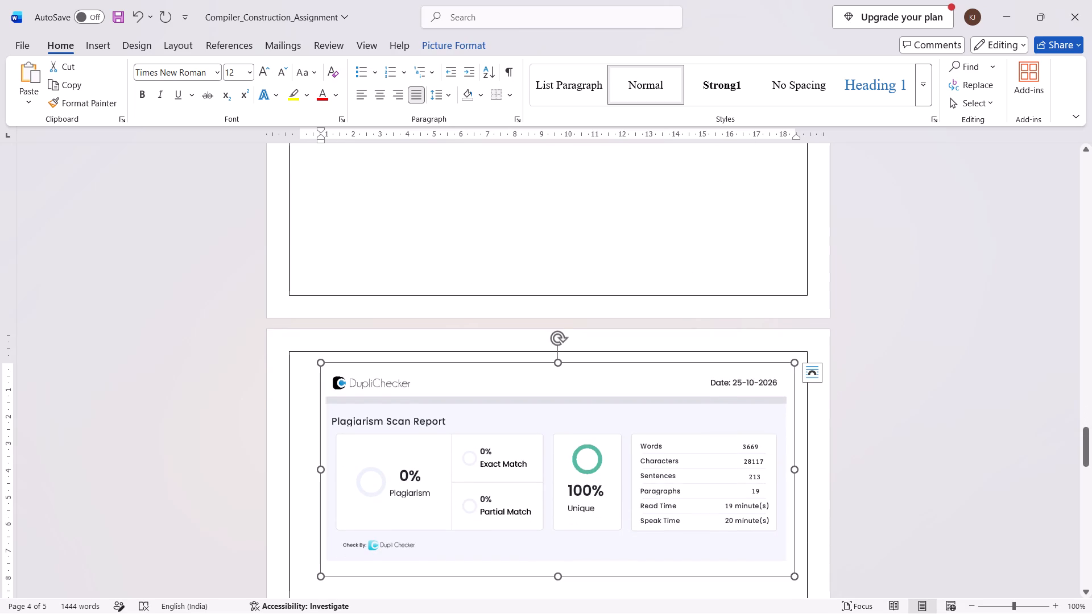
left_click_drag(560, 576, 561, 542)
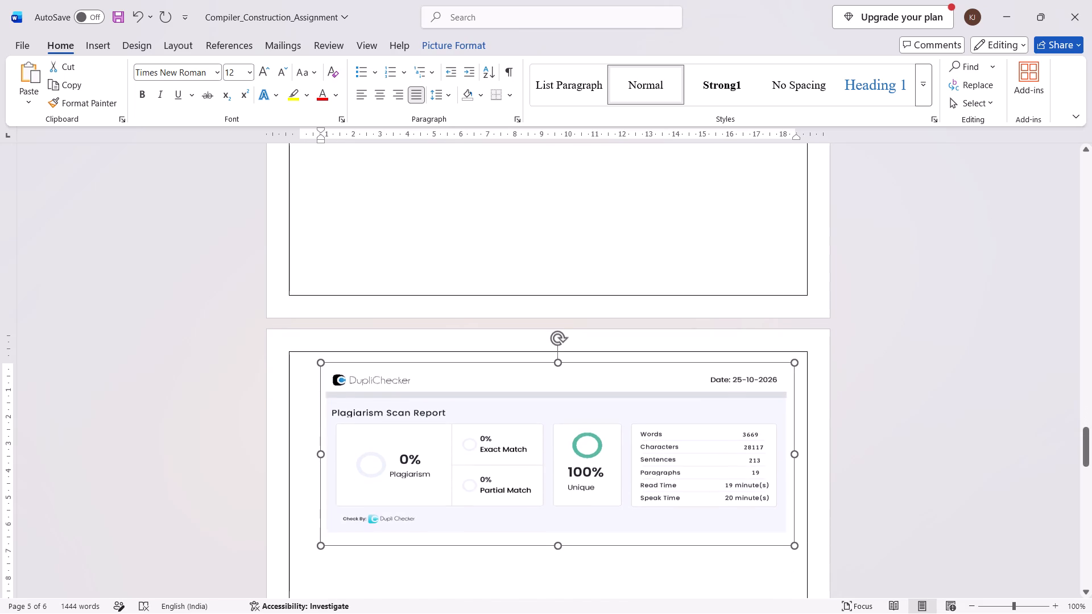
left_click_drag(561, 542, 565, 525)
scroll(539, 487, "up", 4)
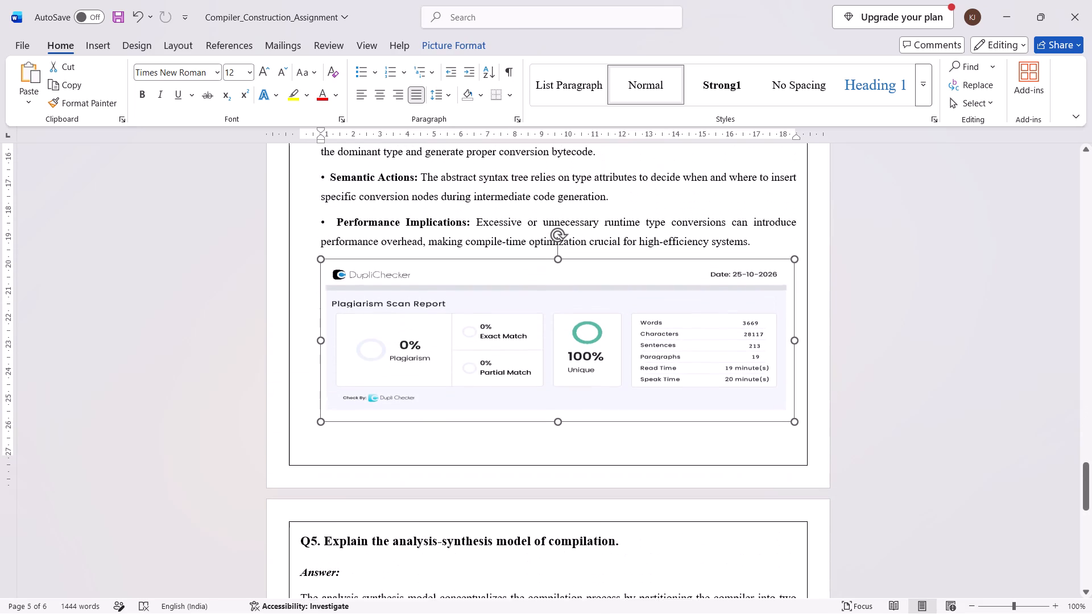
left_click_drag(557, 419, 557, 437)
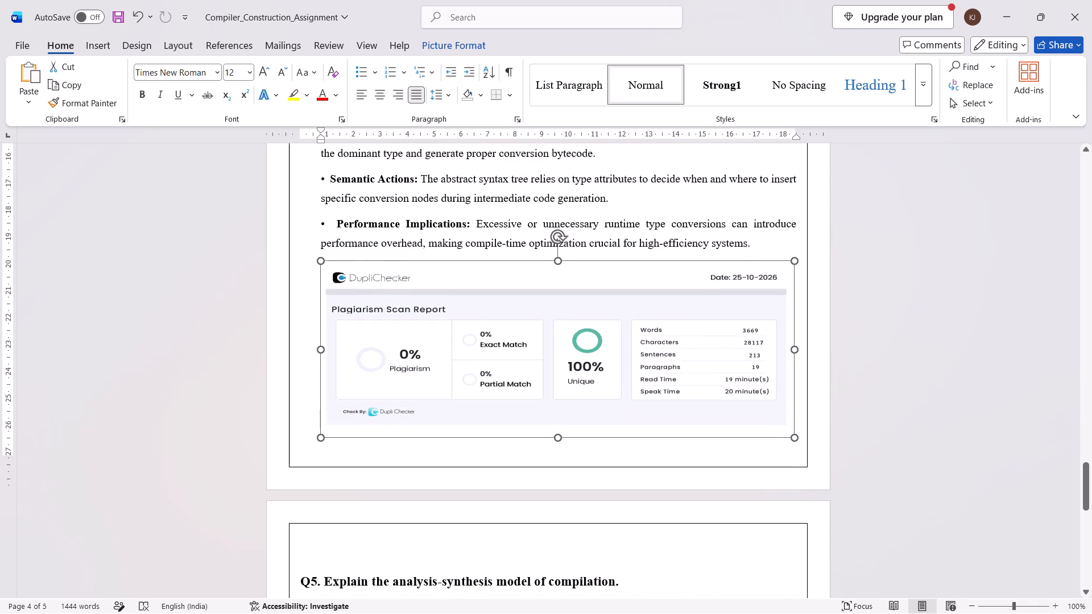
left_click_drag(557, 437, 557, 448)
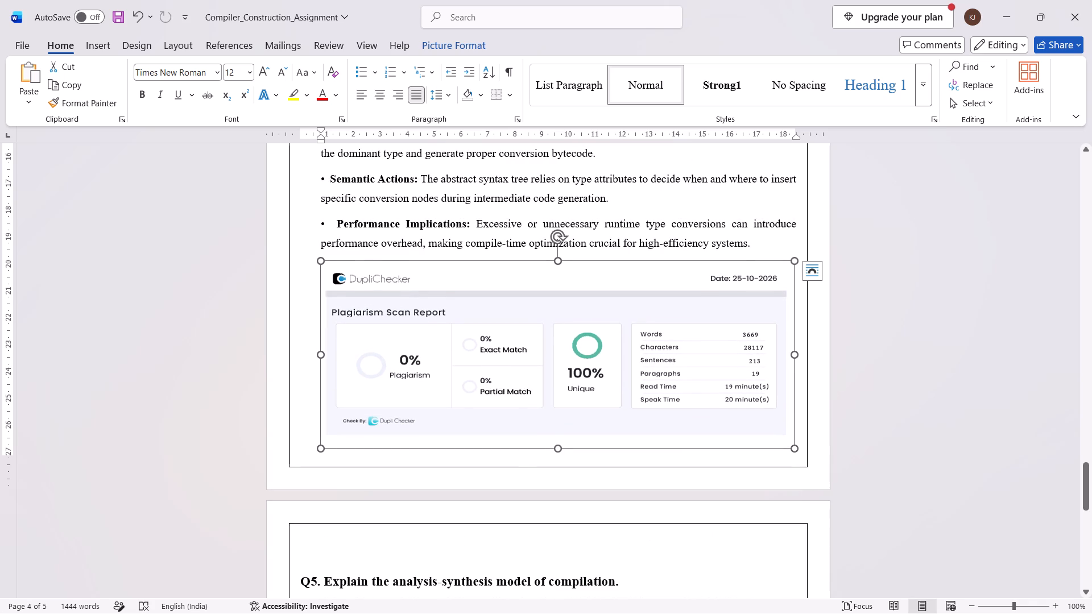
Delete the blank line above the Q5 heading so it starts at the top of page 5.
left_click(300, 578)
key("BackSpace")
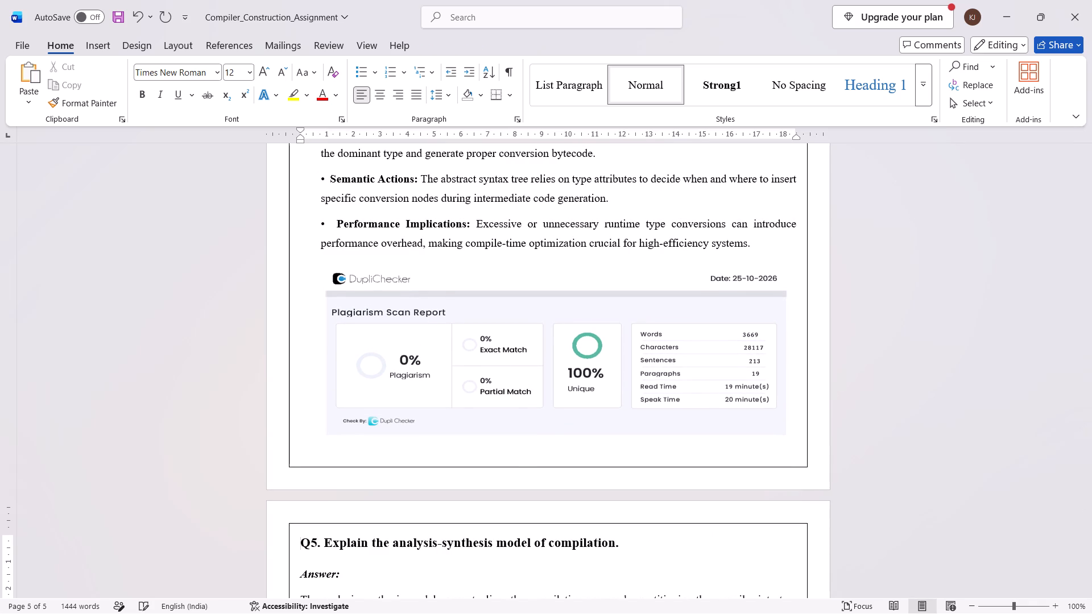
Paste the plagiarism report image on a new line after the Bifurcated Optimization bullet at the end of Q5.
scroll(466, 539, "down", 16)
scroll(466, 539, "down", 14)
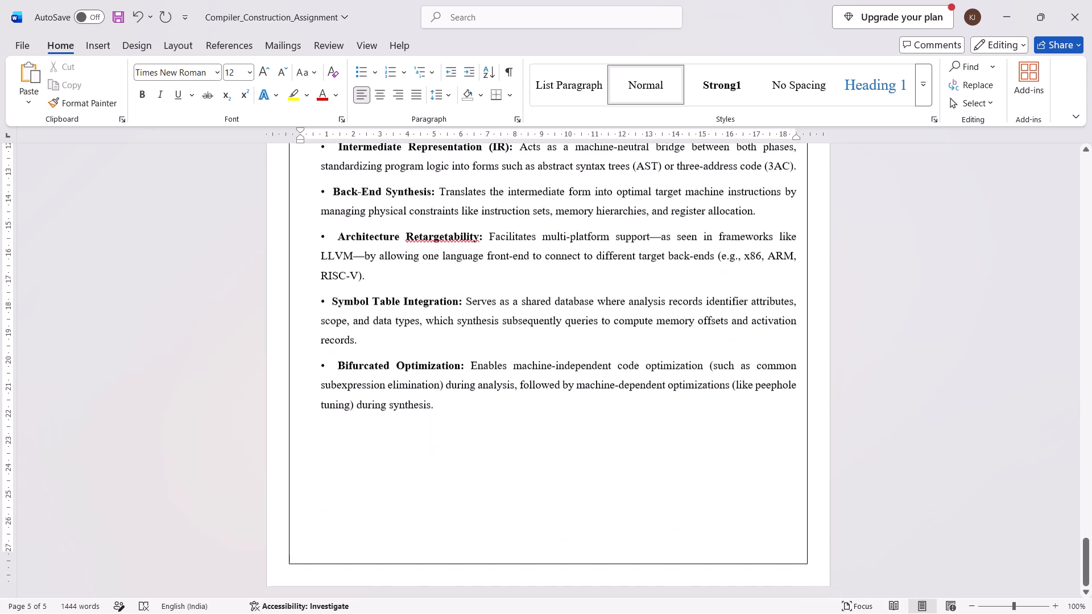
scroll(466, 539, "down", 5)
left_click(324, 440)
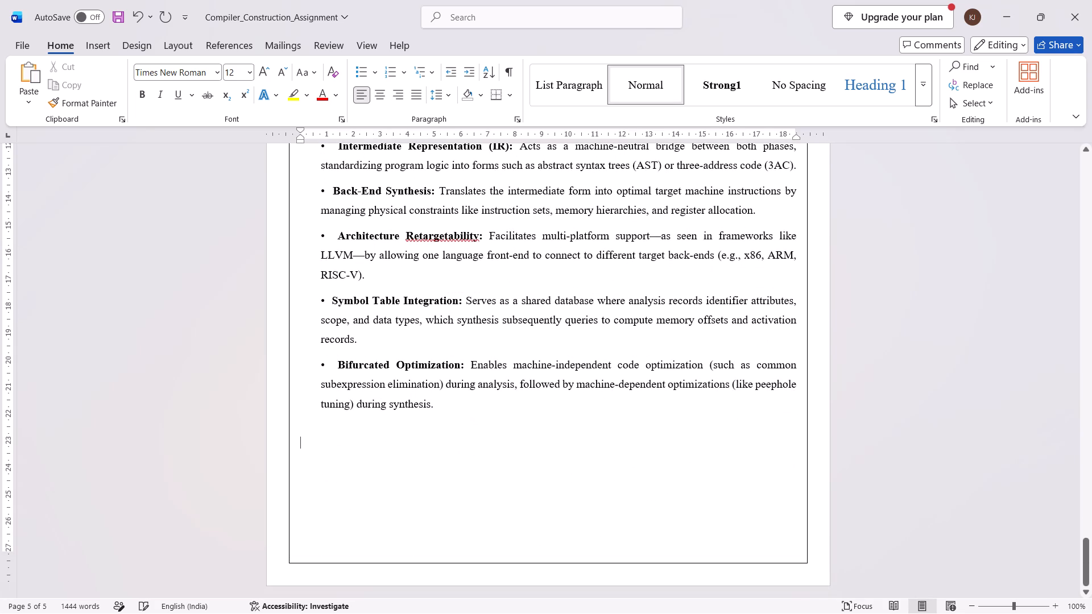
key("Up")
key("Right")
key("Right")
key("Right")
key("Right")
key("Right")
key("Right")
key("Right")
key("Right")
key("Right")
key("Right")
key("Right")
key("Right")
key("Right")
key("Right")
key("Right")
key("Right")
key("Right")
key("Right")
key("Right")
key("Right")
key("Right")
key("Right")
key("Right")
key("Right")
key("Right")
key("Return")
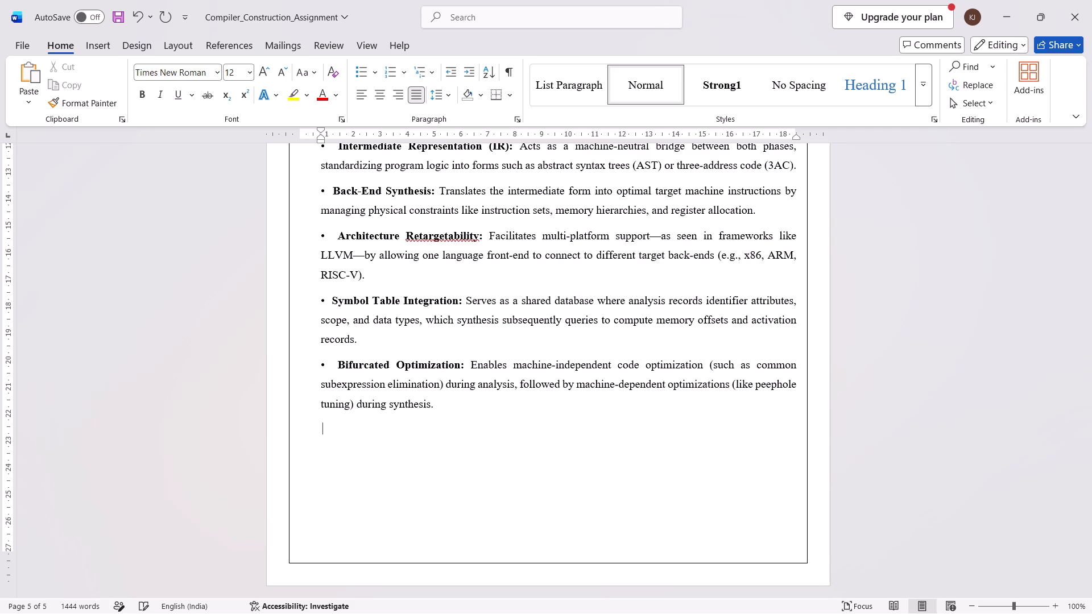
key("ctrl+v")
Reduce the height of the Q5 plagiarism report image so it fits at the bottom of page 5.
left_click(498, 443)
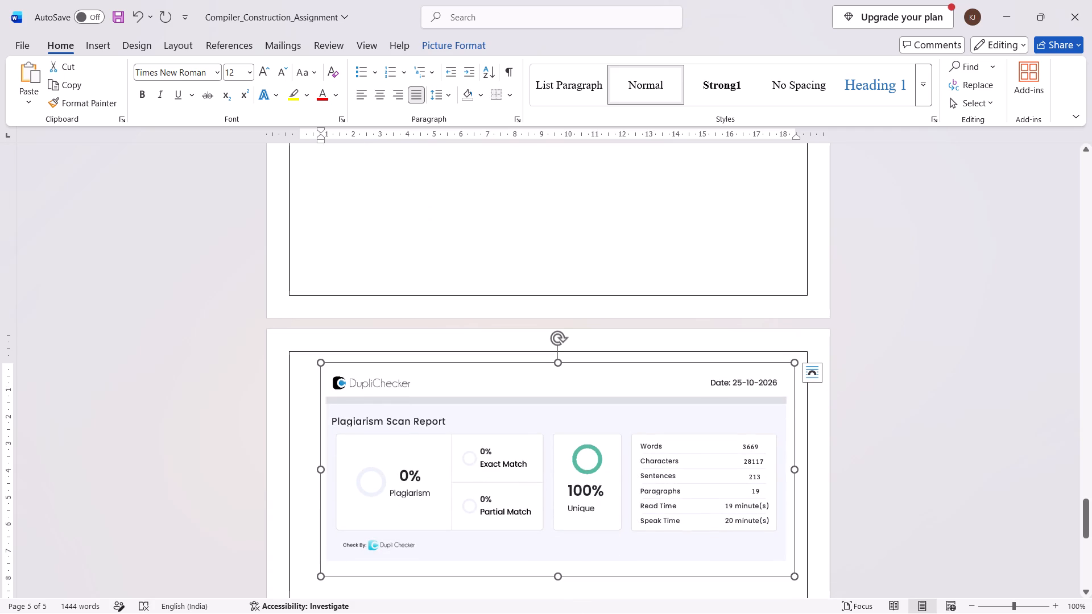
left_click_drag(558, 579, 558, 560)
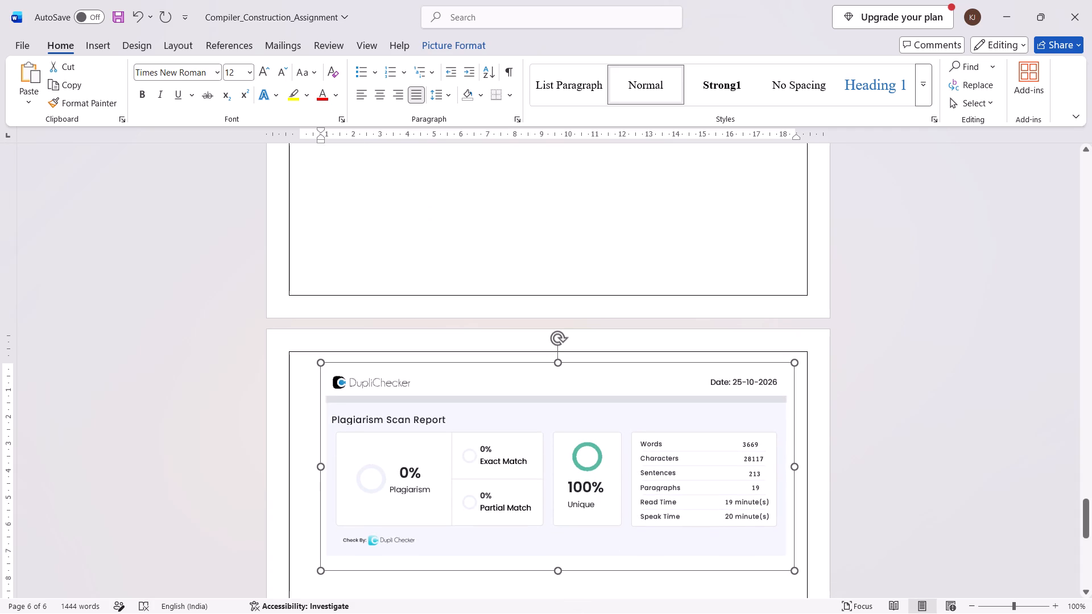
left_click_drag(558, 560, 558, 532)
left_click_drag(558, 532, 558, 478)
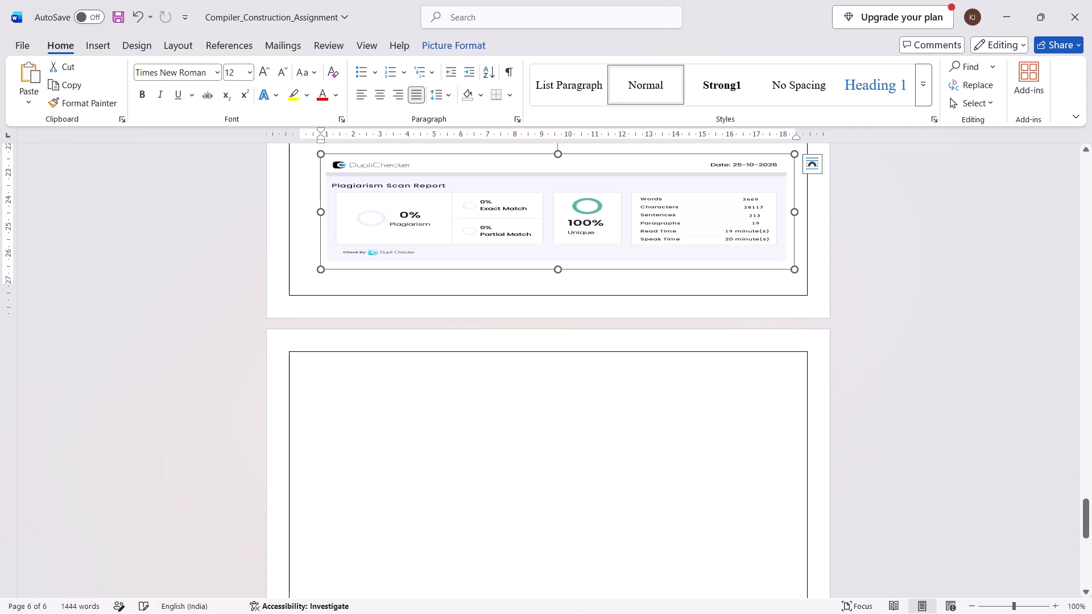
Delete the empty page 6 that follows the Q5 plagiarism report image.
left_click(325, 395)
key("BackSpace")
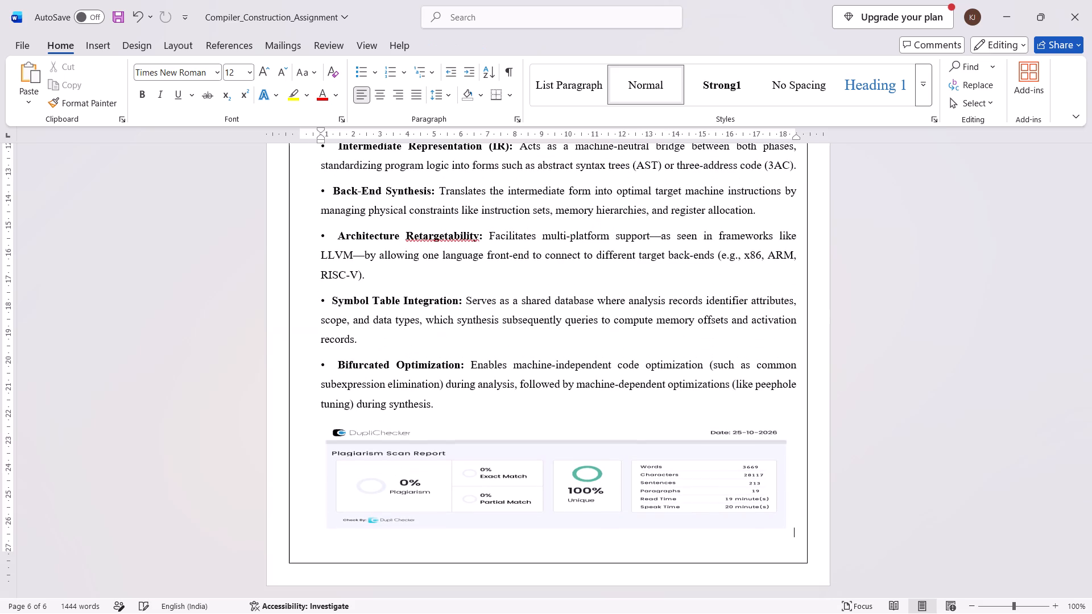
Increase the height of the Q5 plagiarism report image slightly so it fills the remaining space on page 5.
left_click(461, 511)
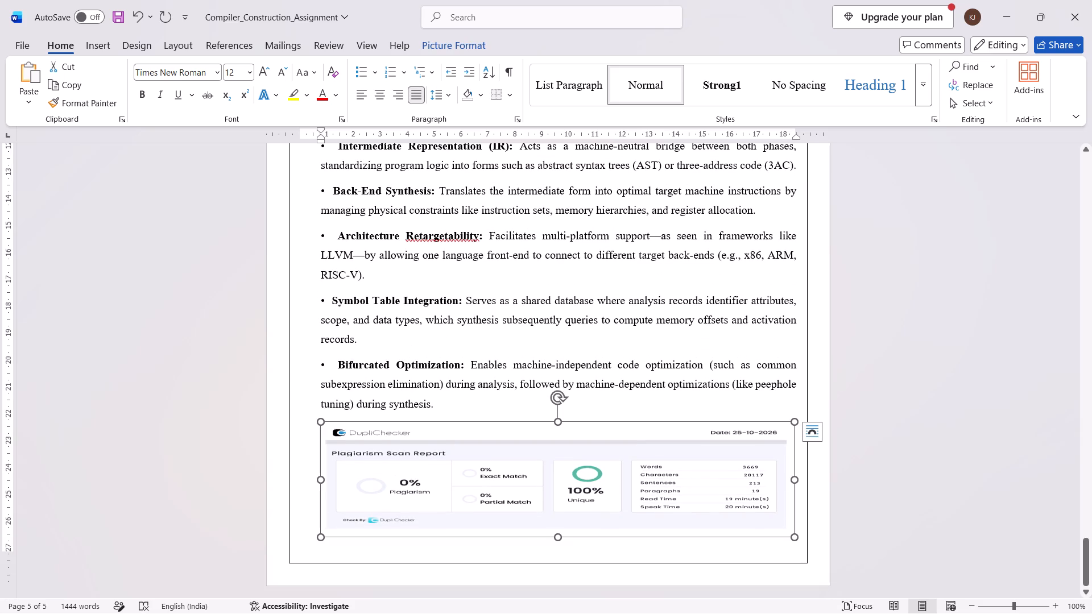
left_click_drag(560, 536, 560, 540)
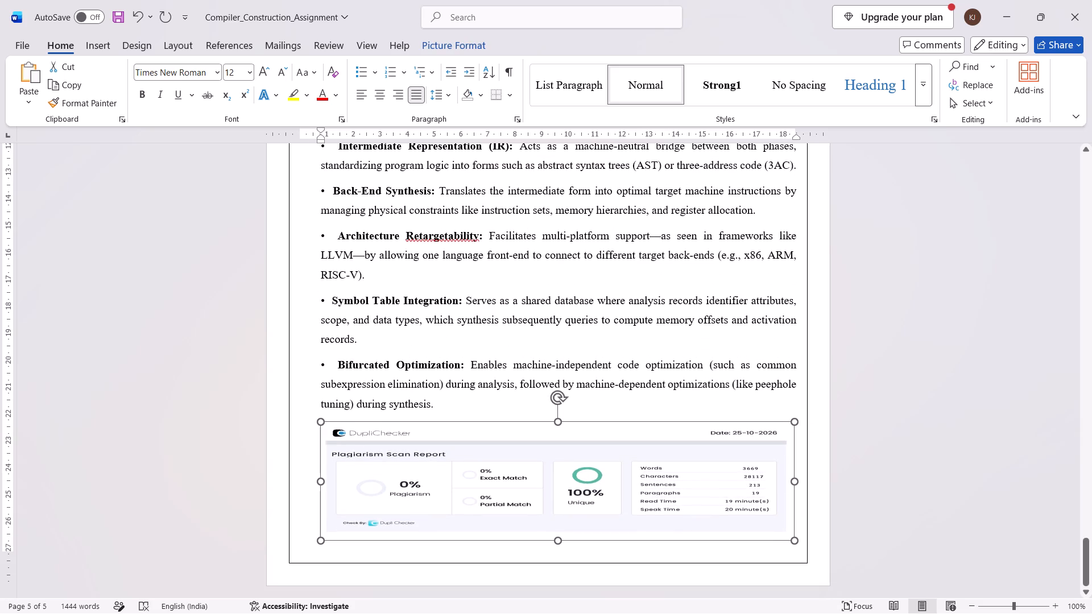
left_click_drag(560, 540, 561, 550)
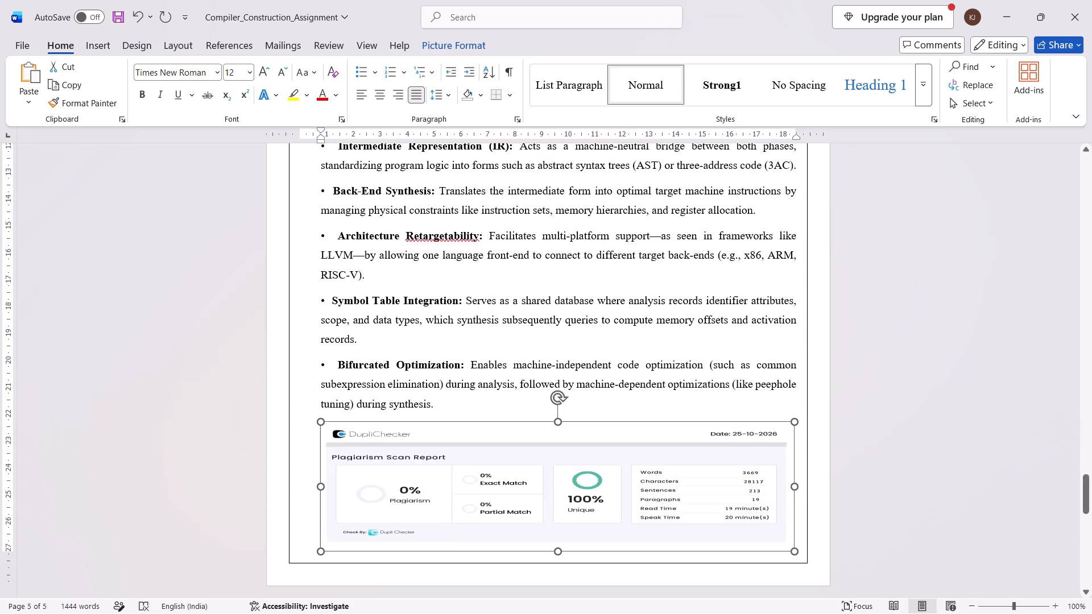
left_click_drag(561, 550, 559, 547)
left_click(912, 535)
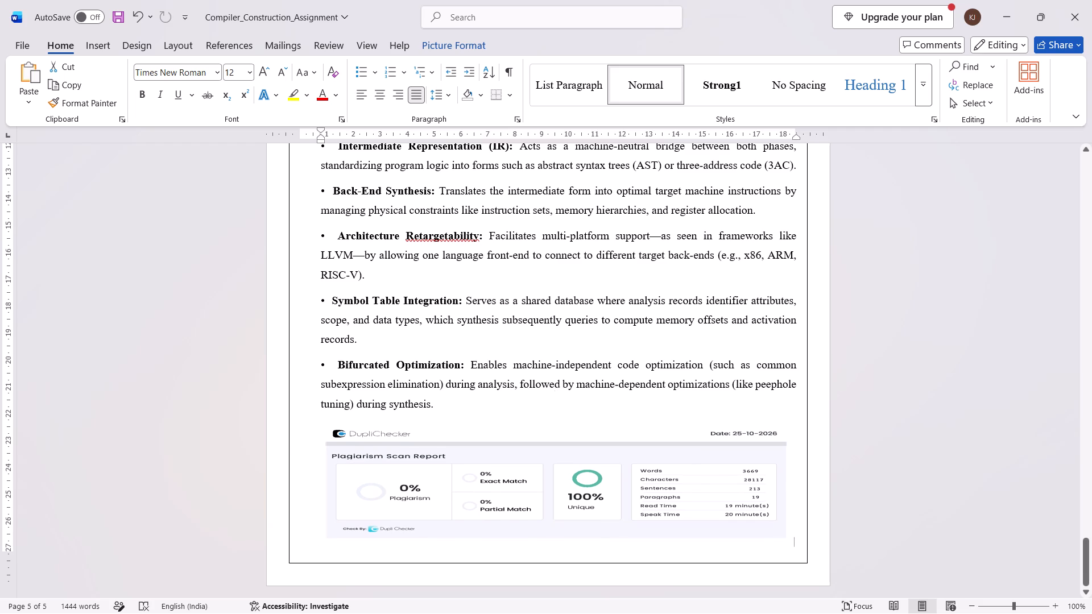
Review the assignment from Q1 to Q5, checking how each answer and its plagiarism report image fit on the page.
scroll(912, 535, "down", 2)
scroll(912, 535, "up", 11)
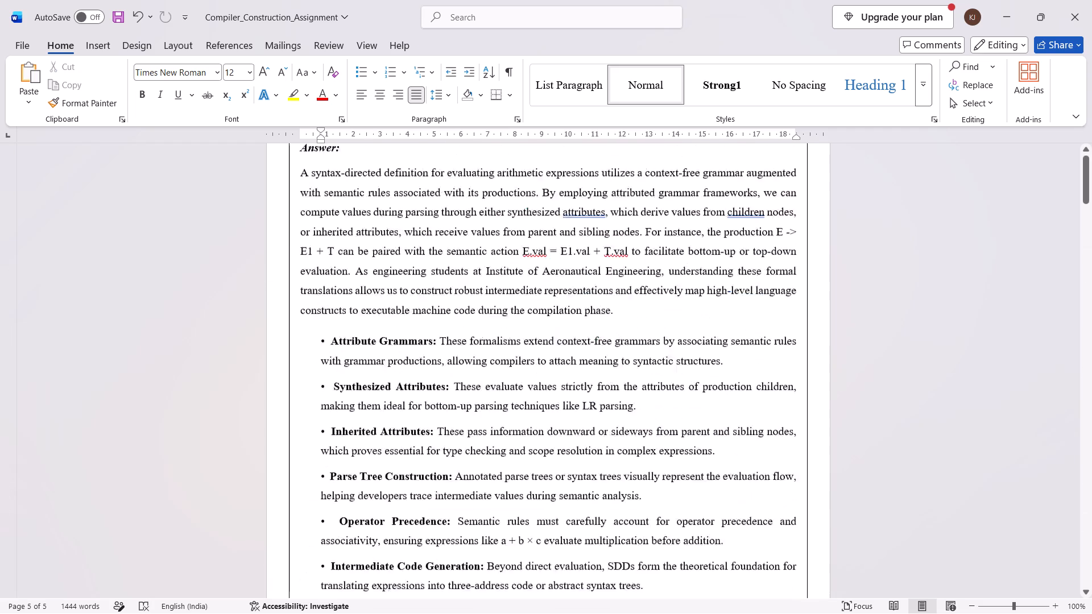
scroll(912, 535, "up", 3)
scroll(912, 535, "down", 7)
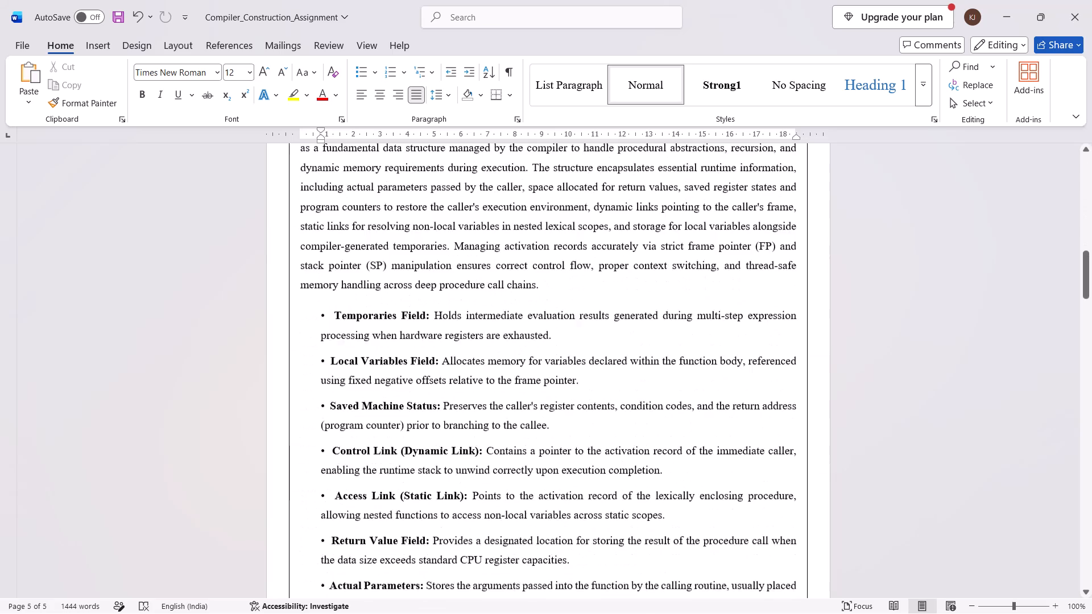
scroll(912, 535, "down", 2)
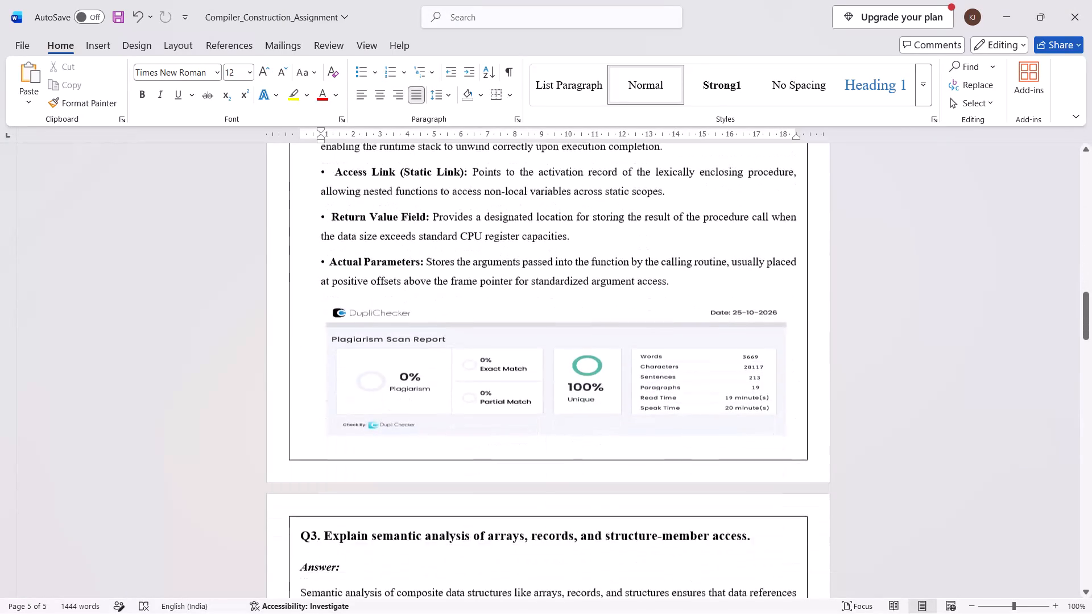
scroll(912, 535, "down", 2)
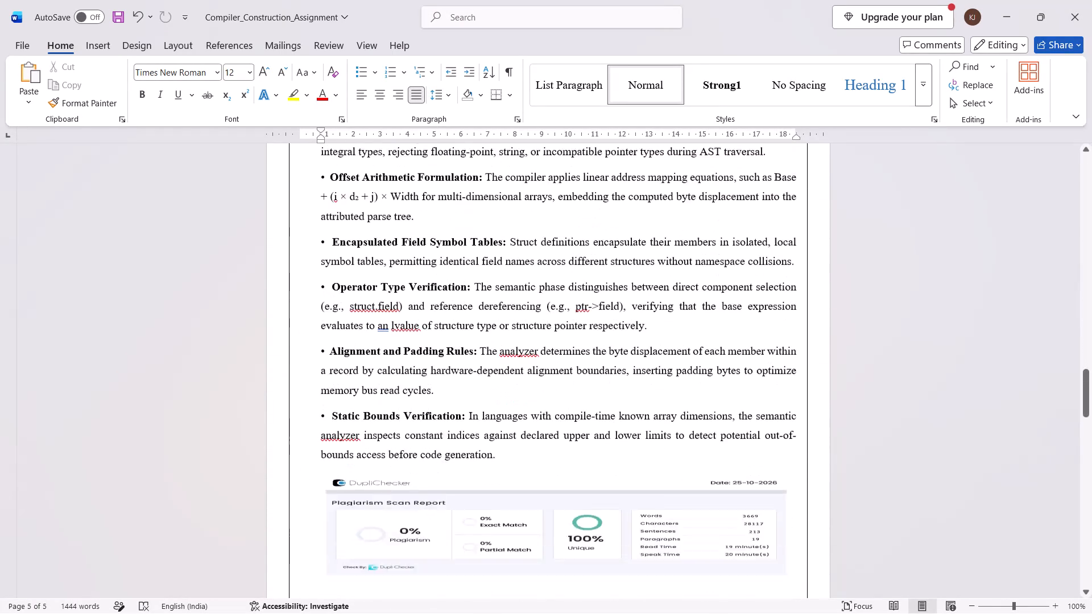
scroll(912, 535, "down", 2)
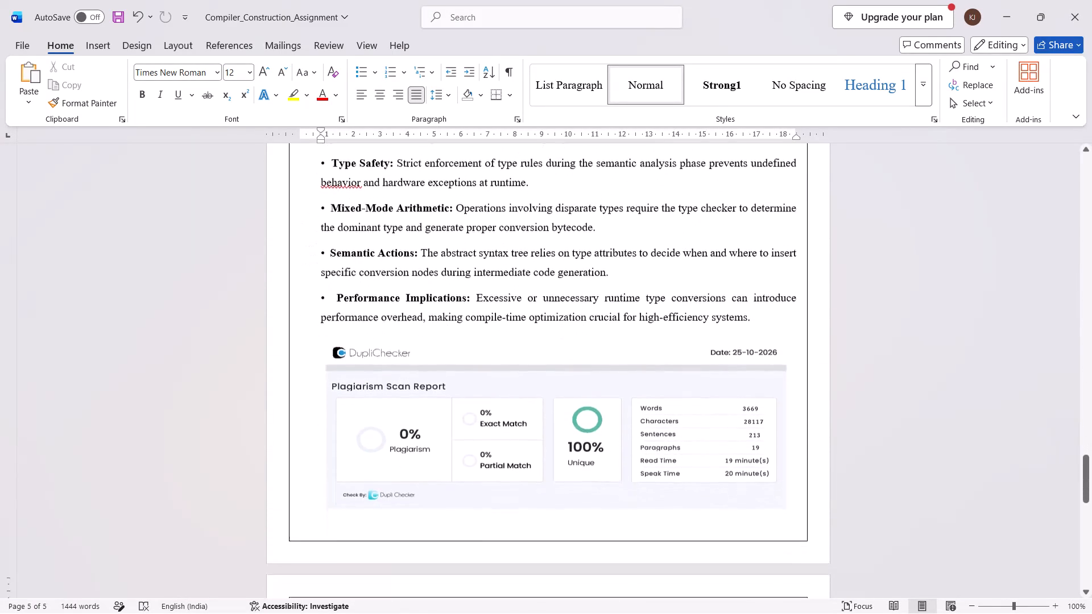
scroll(912, 535, "down", 4)
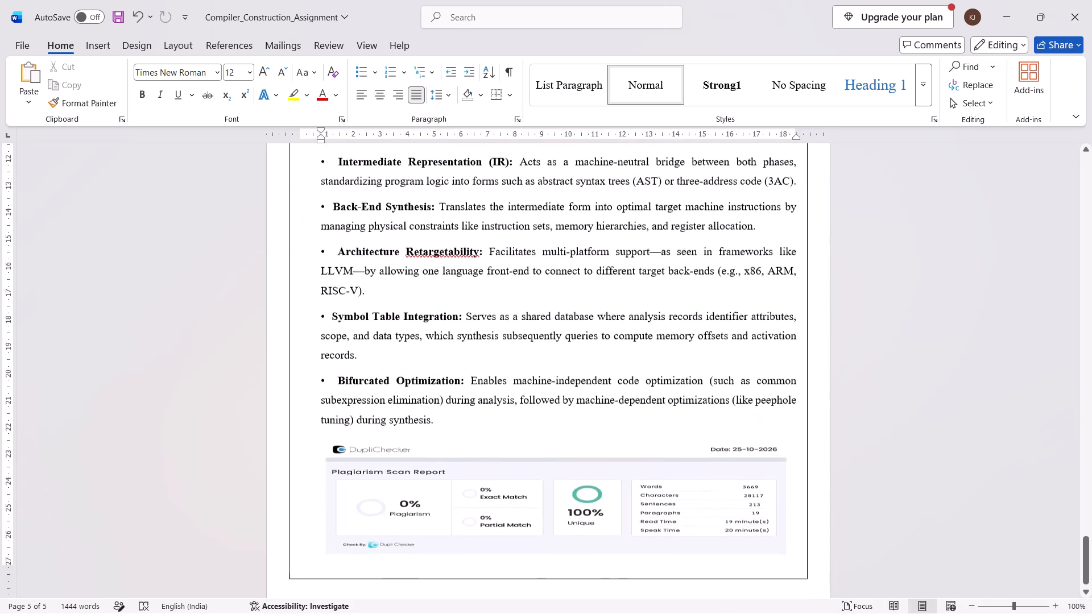
scroll(912, 535, "down", 5)
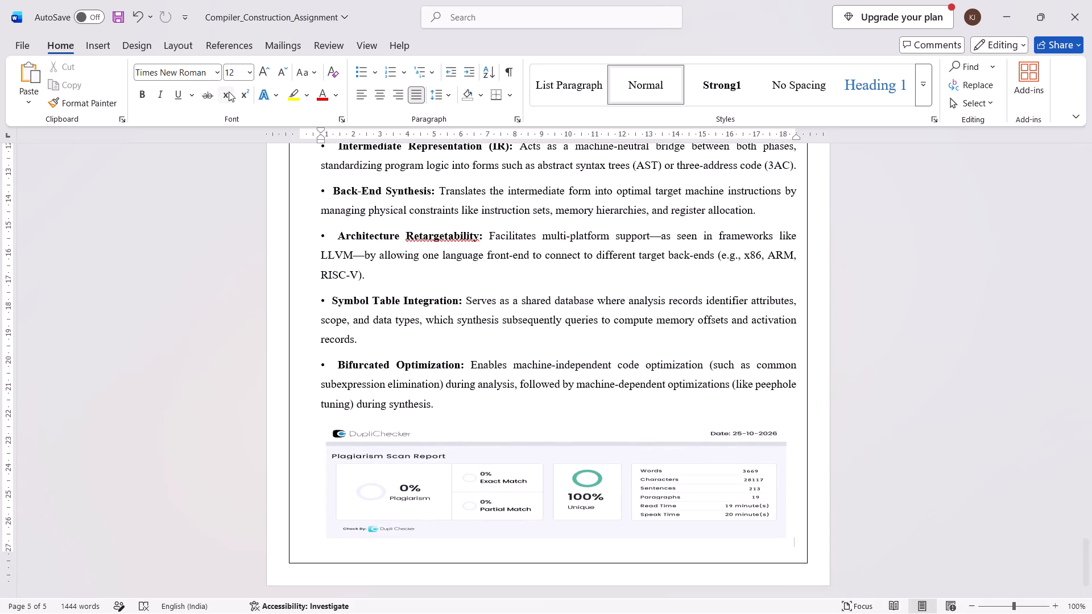
Save the assignment as a PDF named Compiler_Construction_Assignment in the aat_assignment folder on the K: drive.
left_click(14, 42)
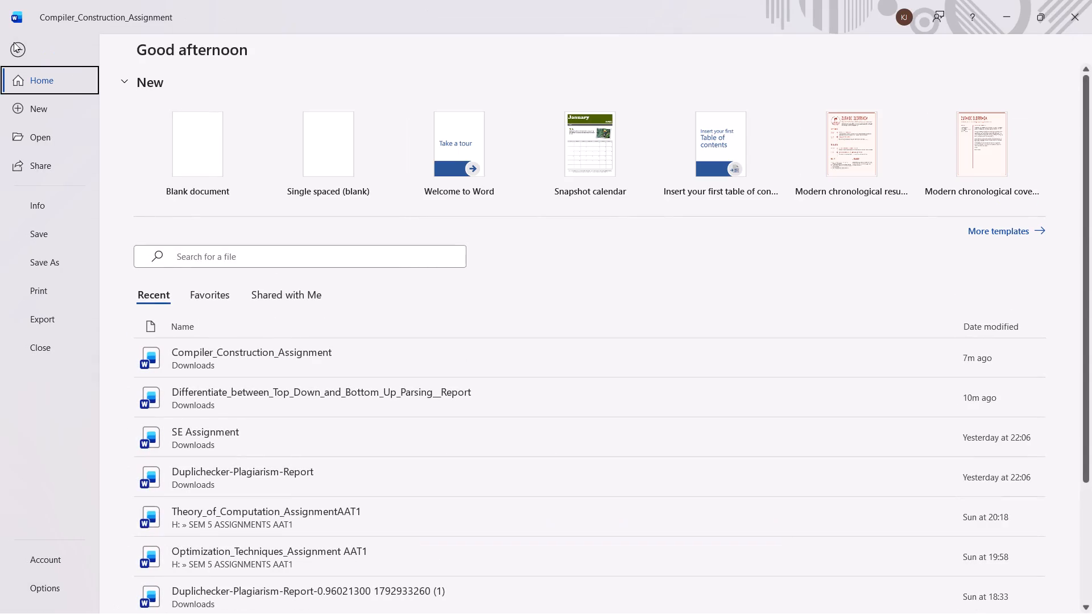
left_click(58, 263)
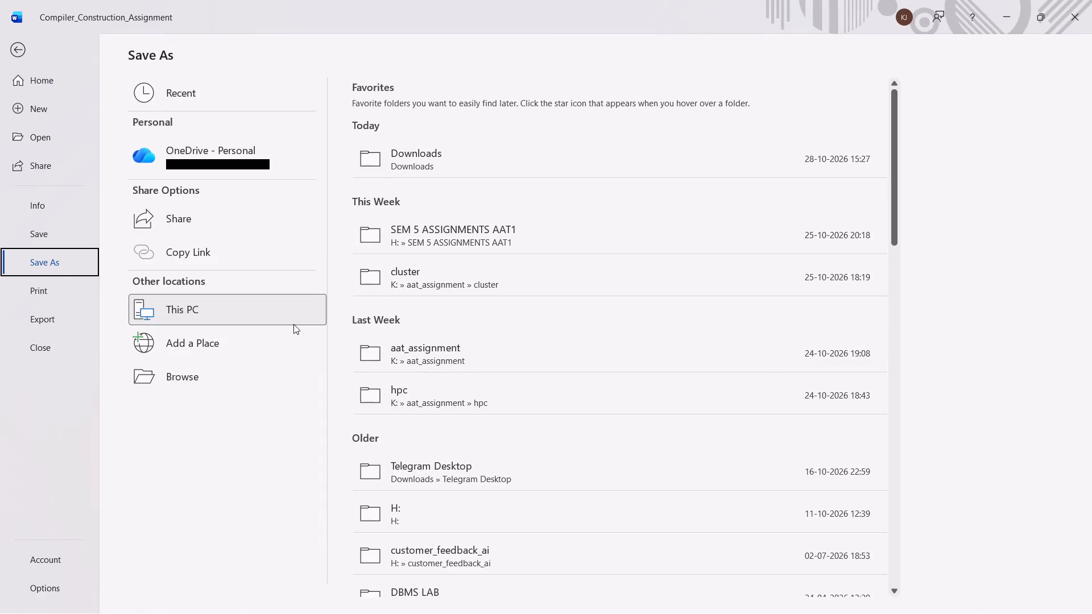
left_click(212, 308)
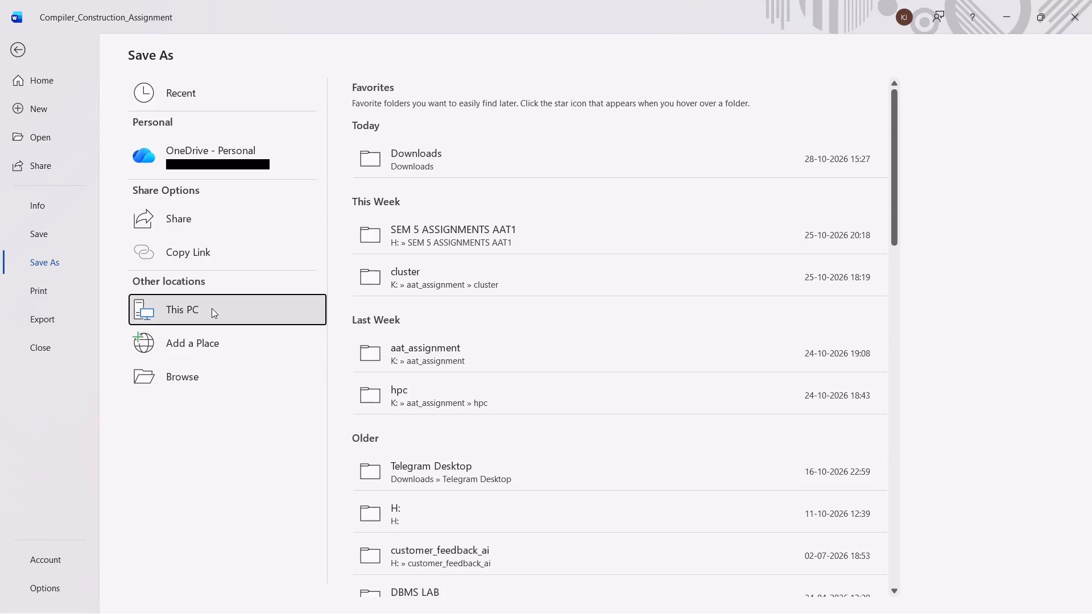
left_click(188, 366)
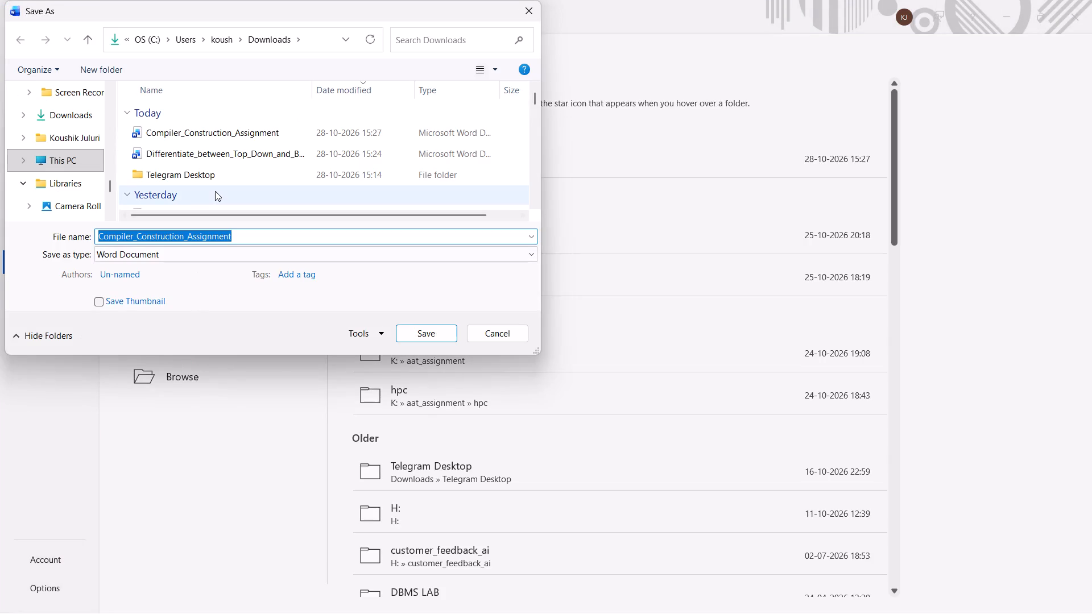
scroll(50, 191, "down", 1)
scroll(82, 124, "up", 2)
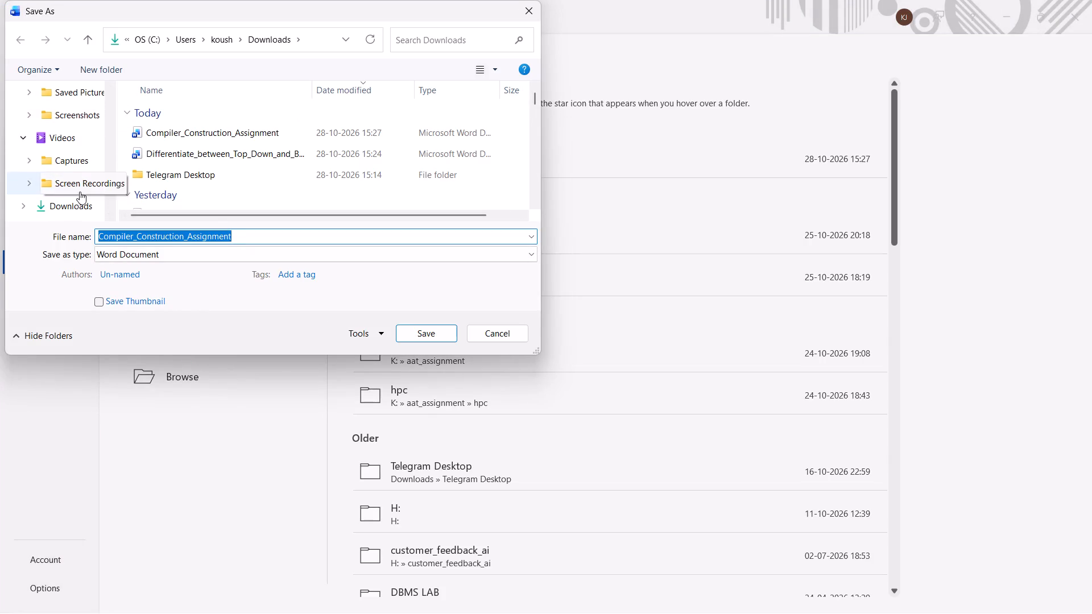
scroll(80, 192, "down", 1)
left_click(71, 192)
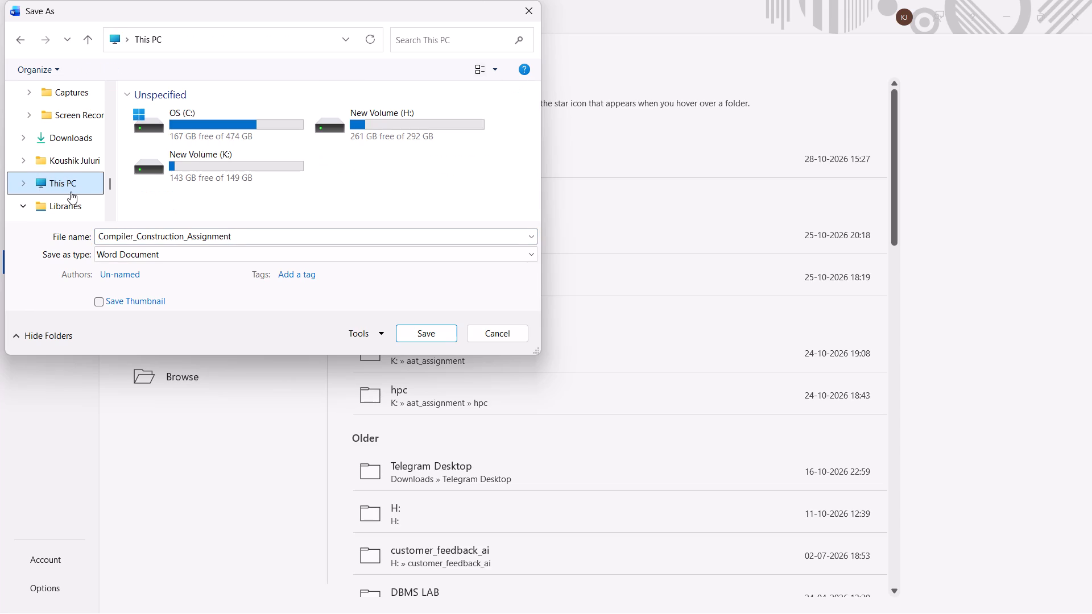
double_click(206, 163)
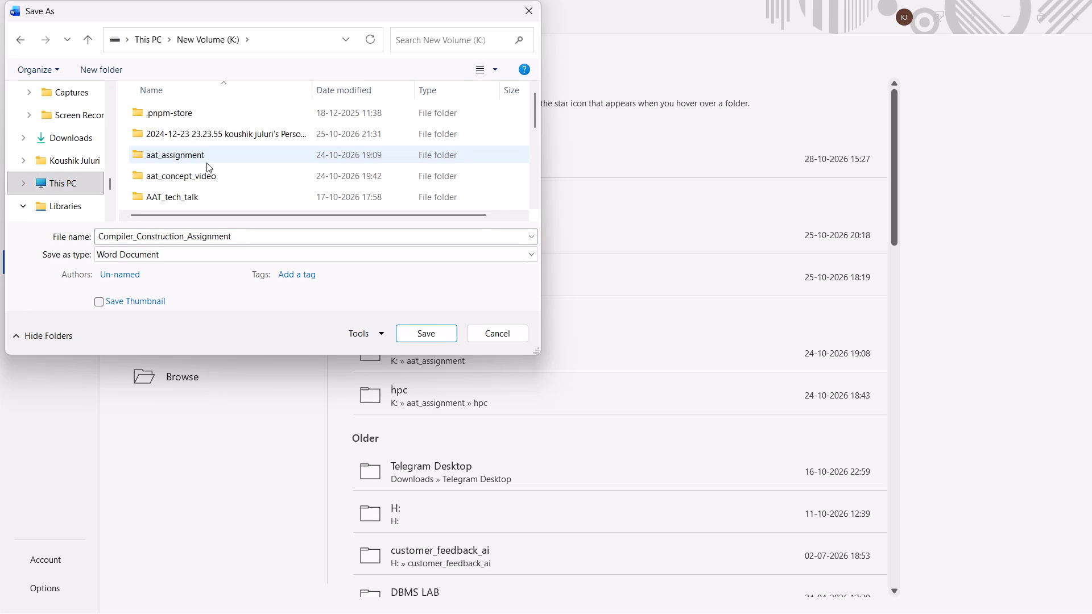
double_click(206, 163)
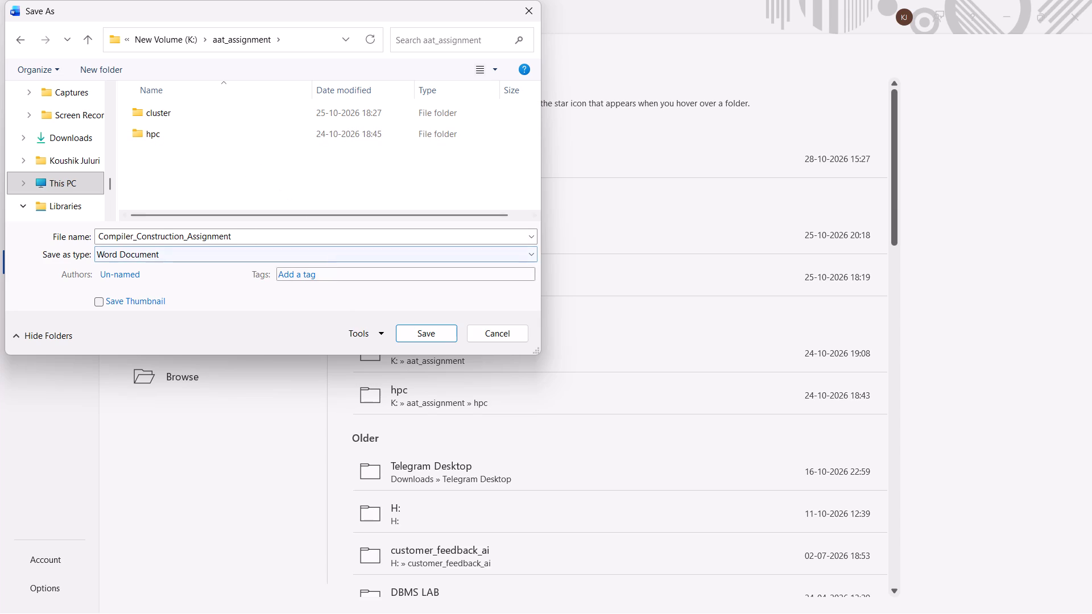
left_click(327, 254)
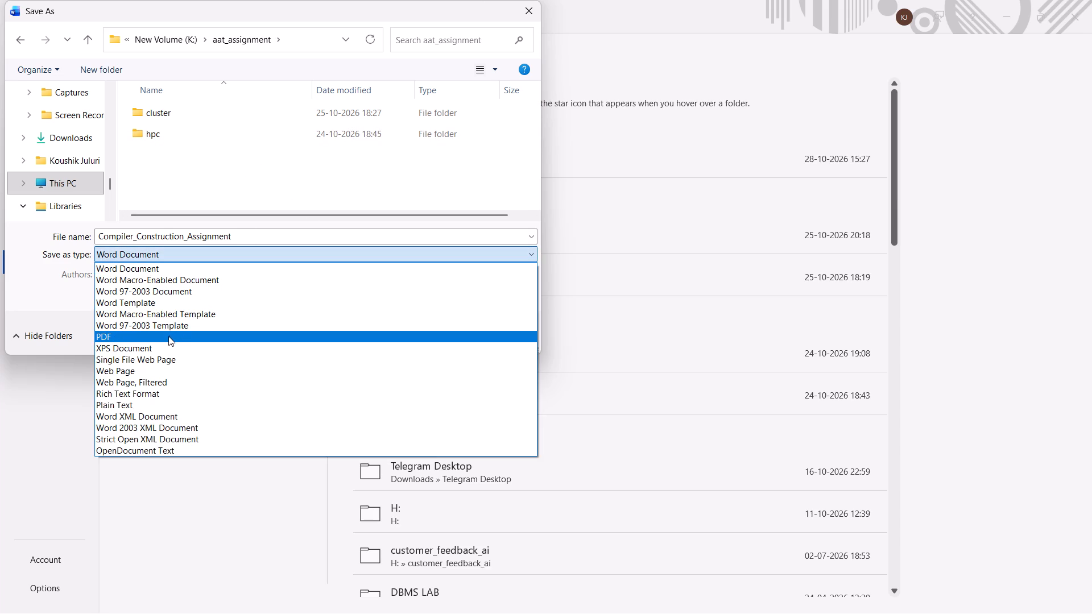
left_click(168, 336)
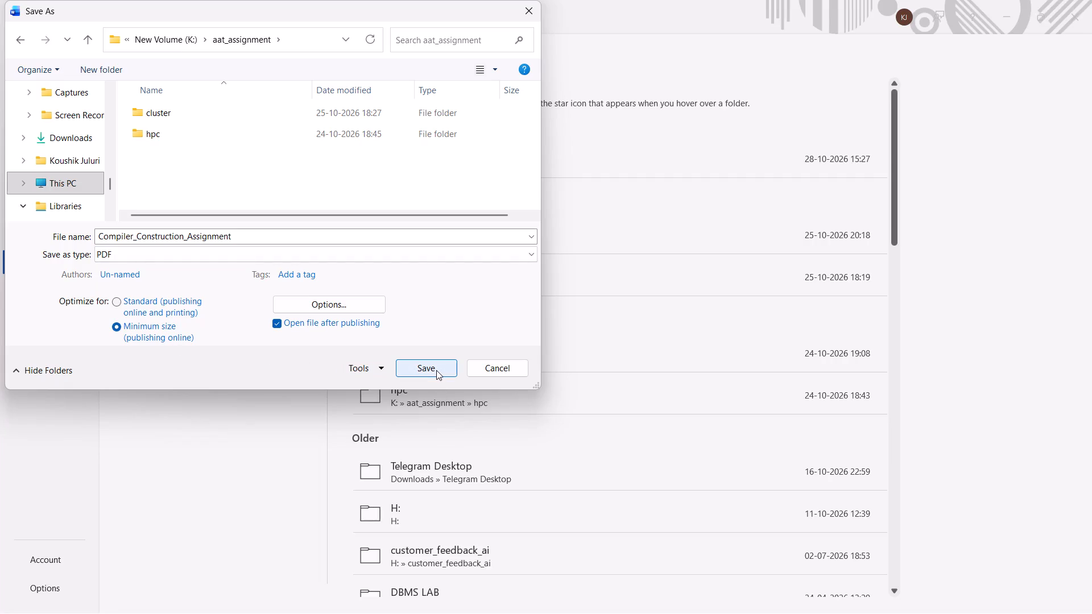
left_click(436, 370)
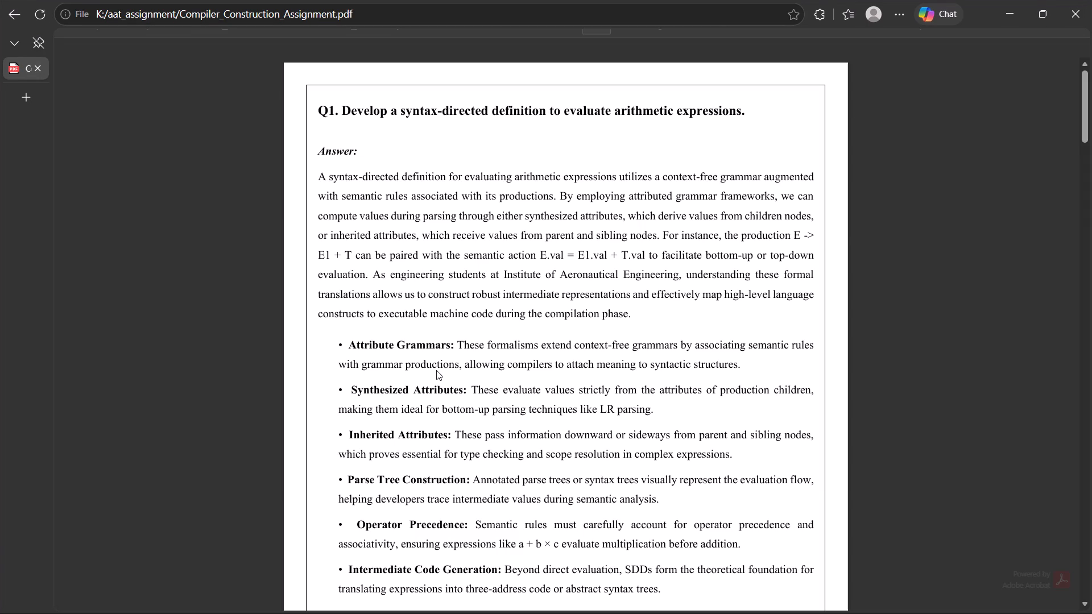
Return to the Compiler_Construction_Assignment document in Word and close it without saving the changes.
key("alt+Tab")
key("alt+Tab")
key("alt+Tab")
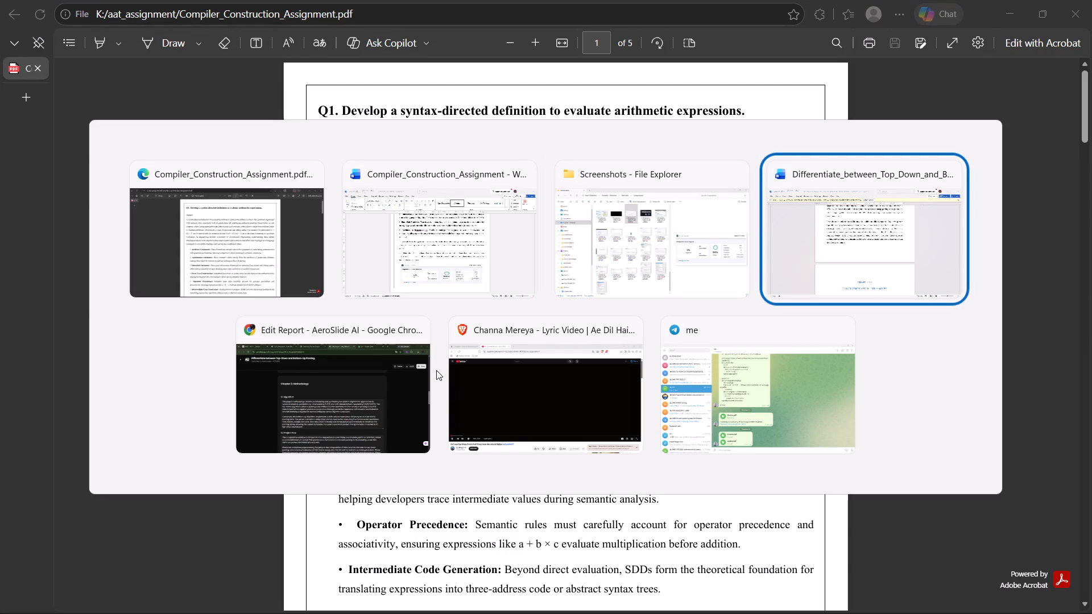
key("alt+Tab")
key("alt+Tab")
key("alt+Tab")
key("alt+Tab")
key("alt+Tab")
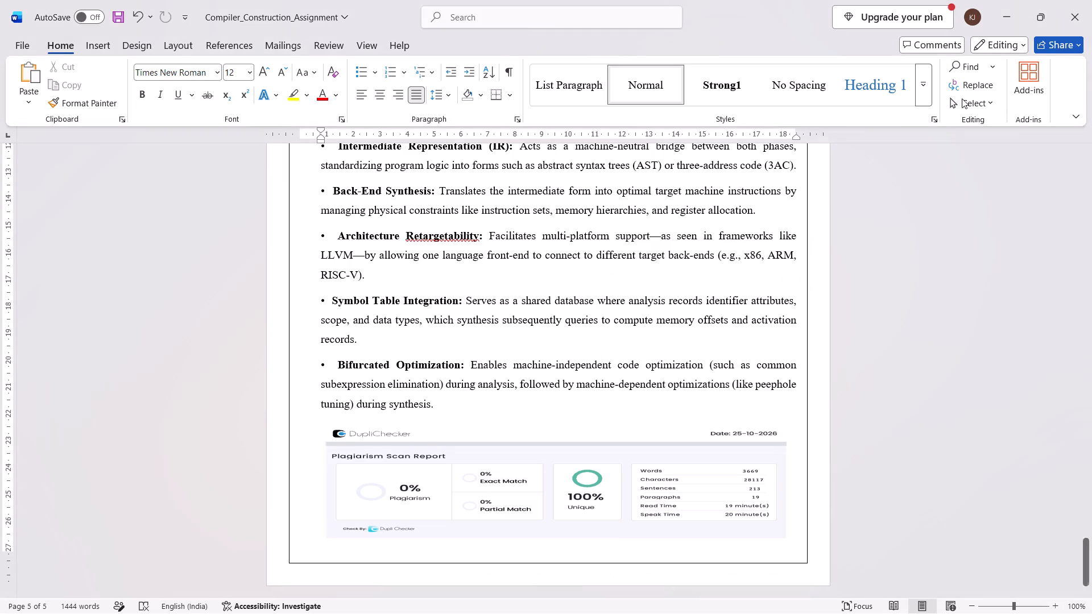
left_click(1090, 14)
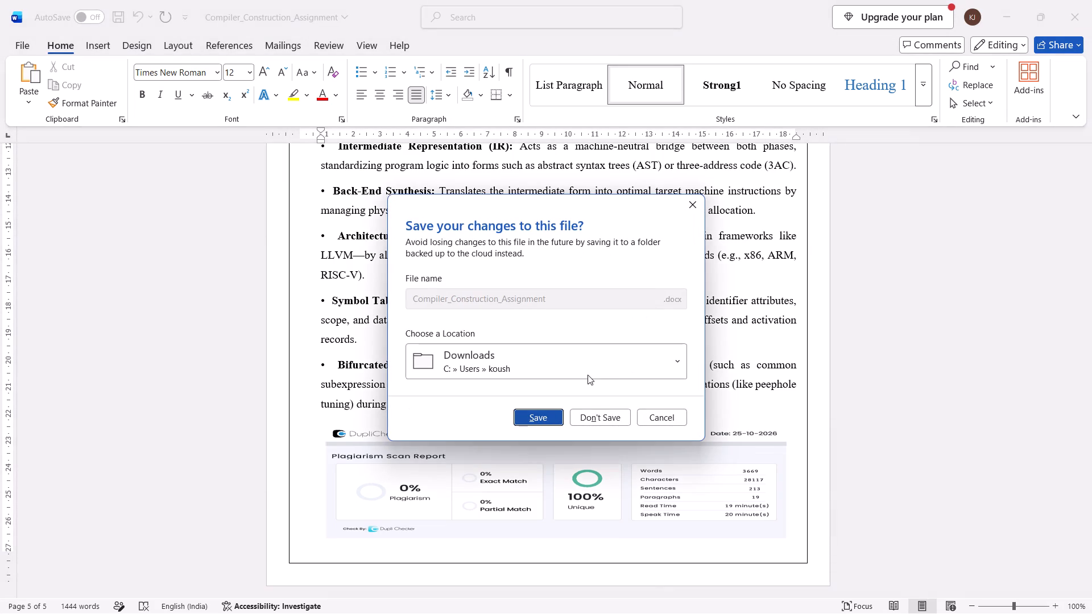
left_click(594, 413)
Close the File Explorer window showing the Screenshots folder.
key("alt+Tab")
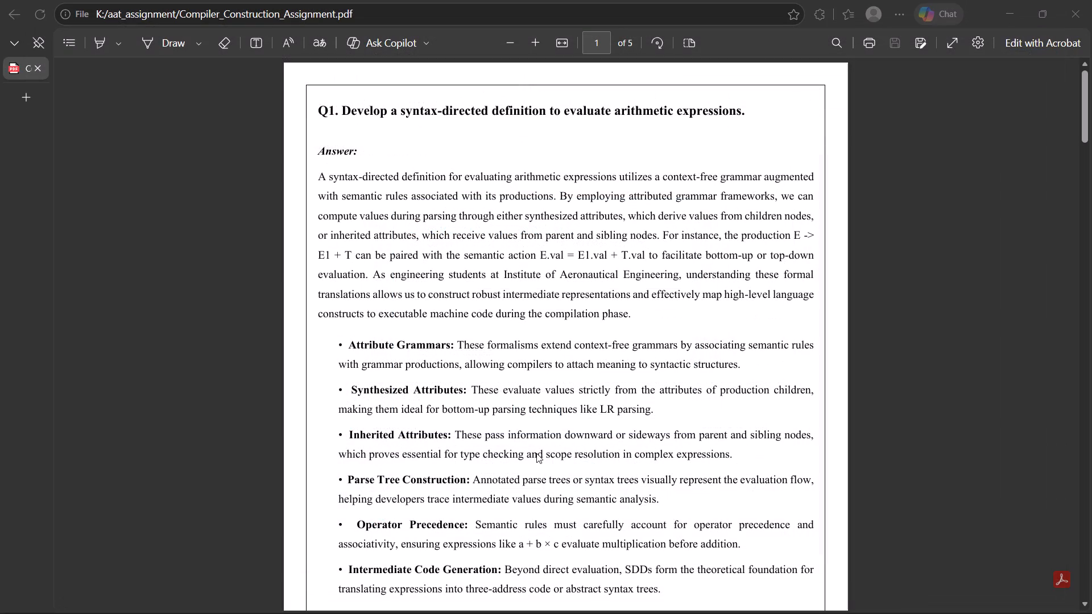
key("alt+Delete")
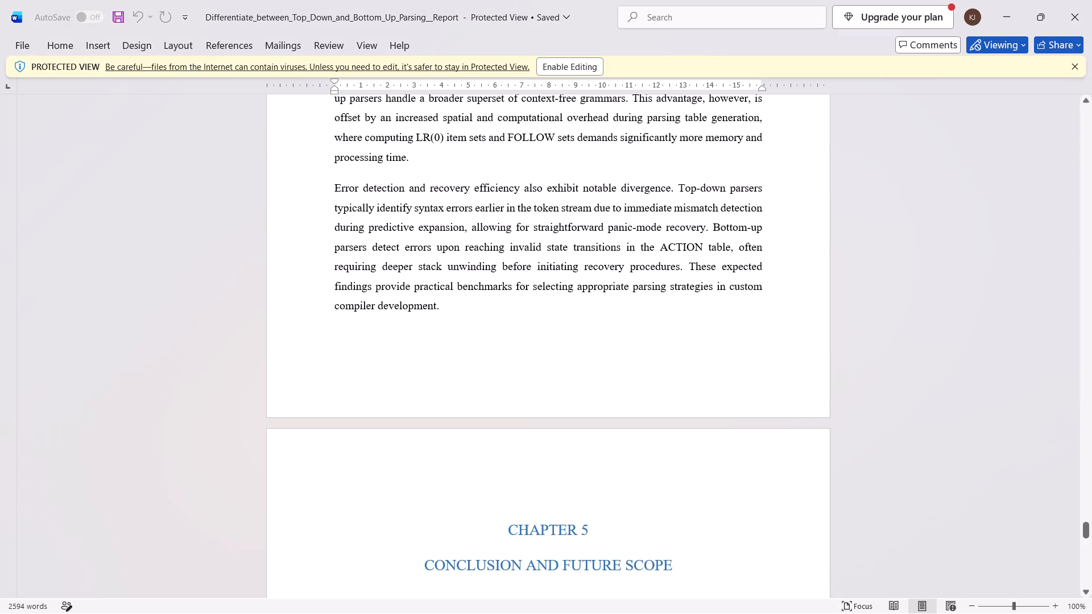
Switch to Chrome and, on the IARE AAT-I page, get the Cluster Computing (ACDD28) questions and view the uploaded answer PDF's cover page.
key("alt+Tab")
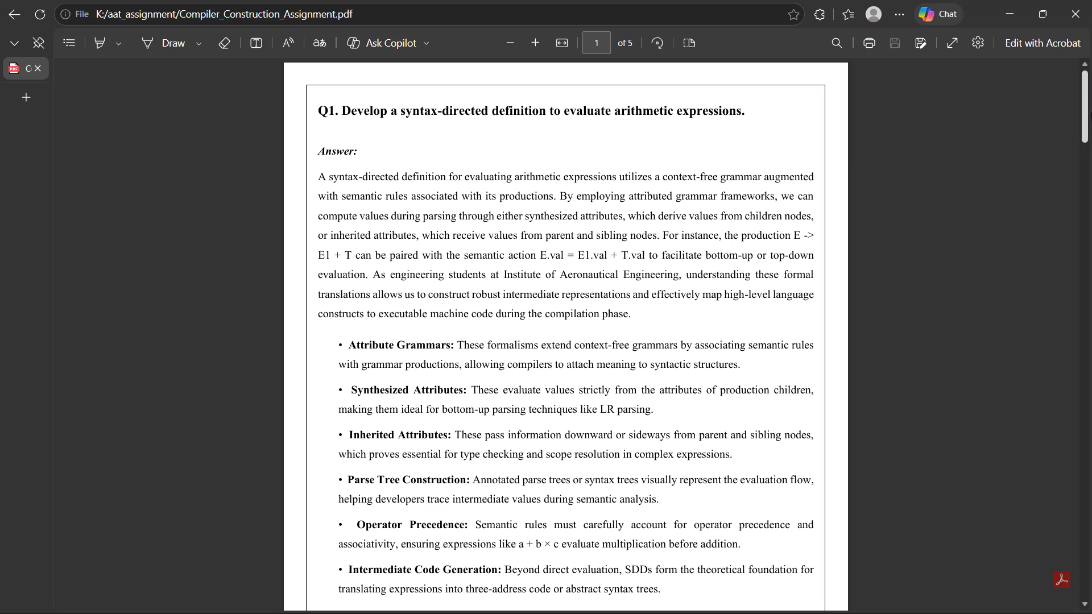
key("alt+Tab")
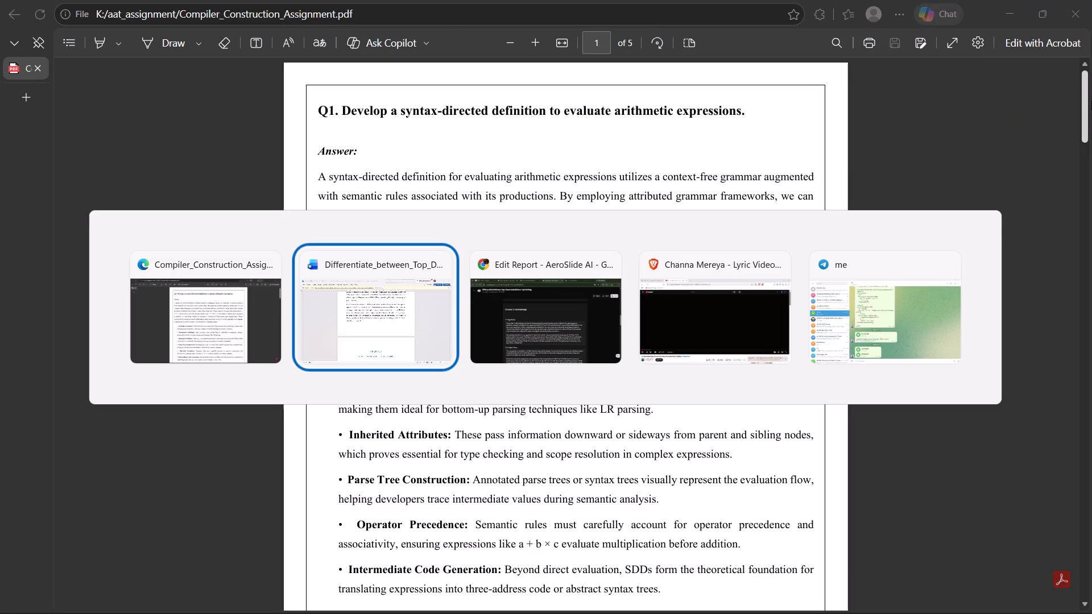
key("alt+Tab")
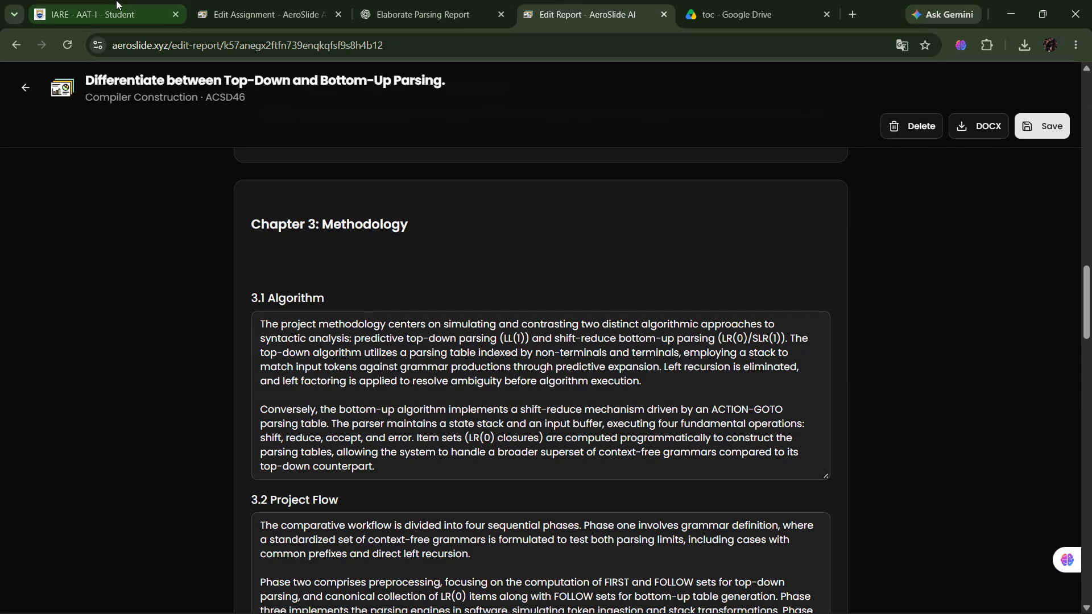
left_click(116, 0)
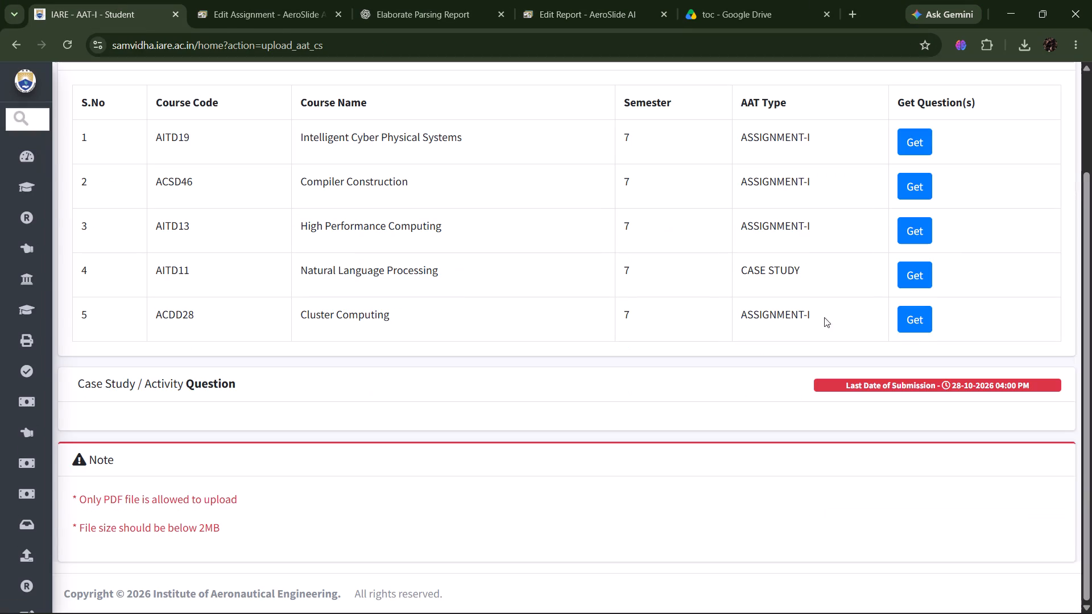
left_click(922, 310)
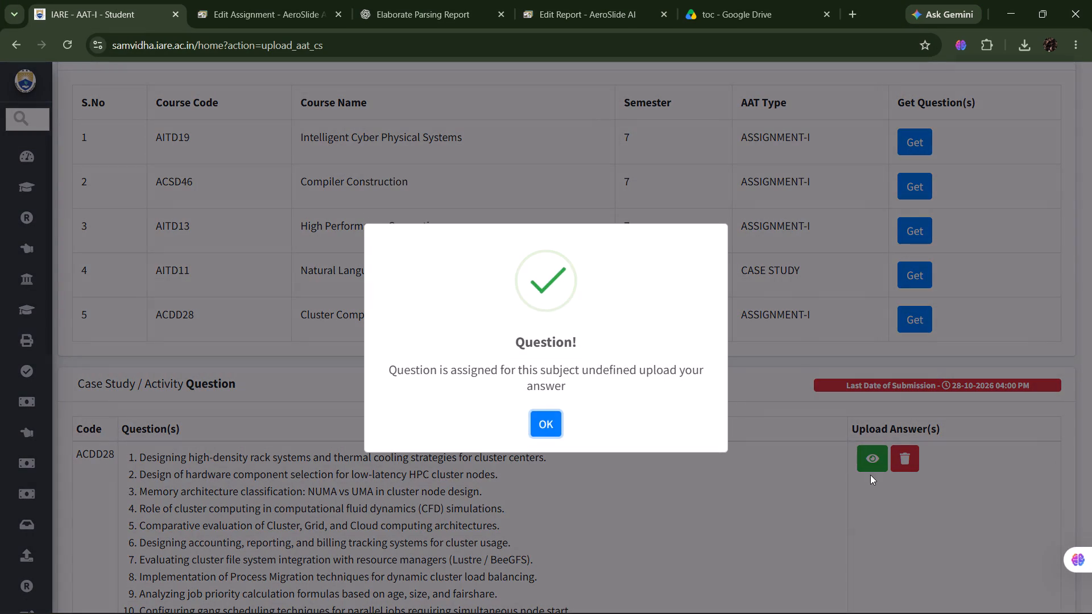
left_click(774, 483)
left_click(873, 459)
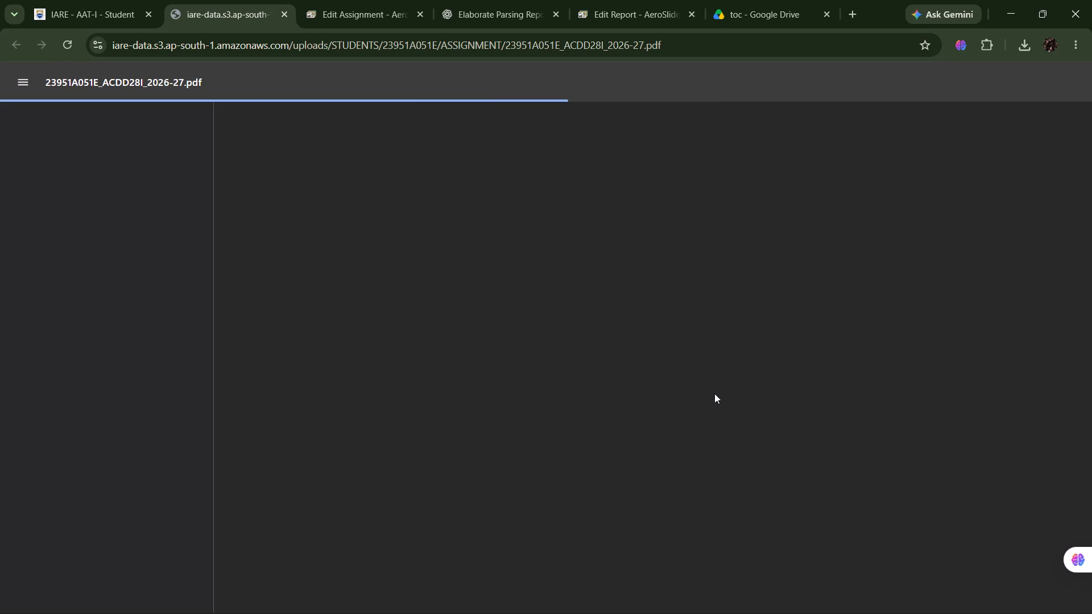
scroll(714, 393, "down", 2)
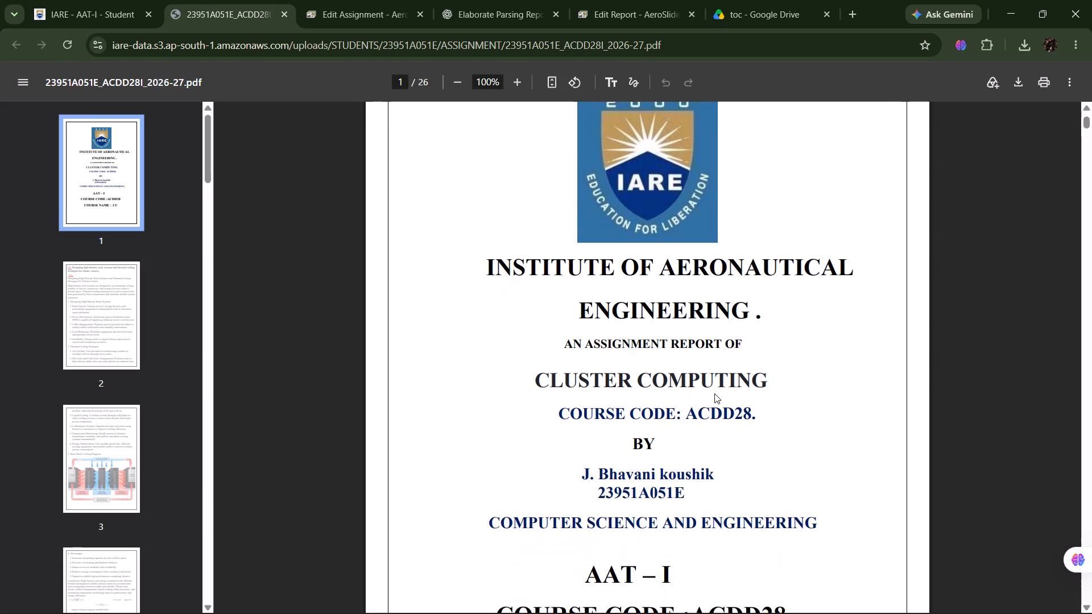
Look through the pages of the uploaded Cluster Computing answer PDF, including its cover, and close it.
scroll(714, 393, "down", 6)
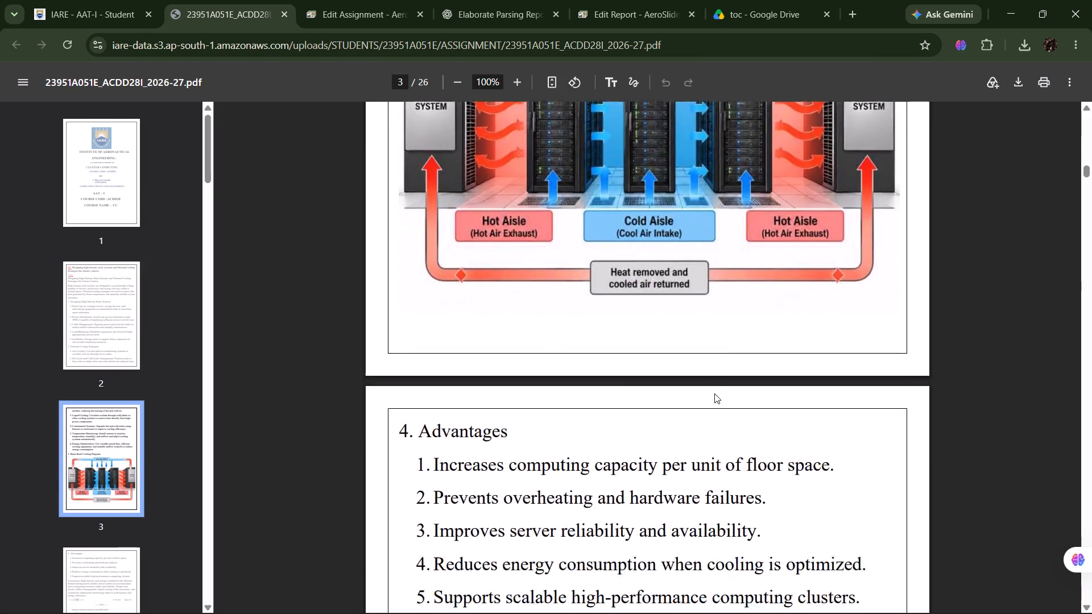
scroll(714, 393, "down", 9)
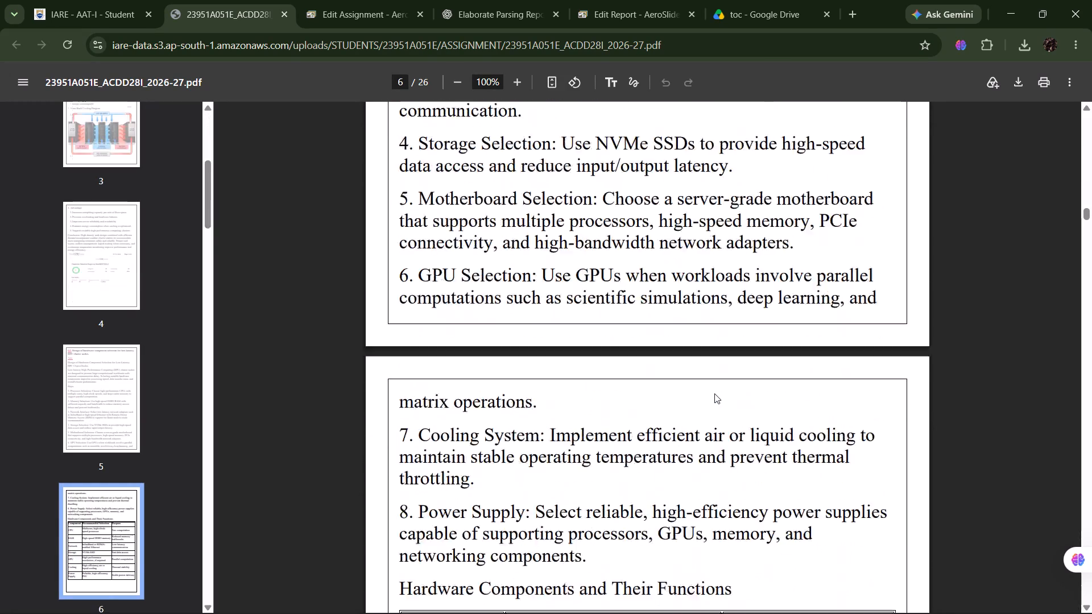
scroll(714, 393, "down", 8)
scroll(714, 393, "up", 7)
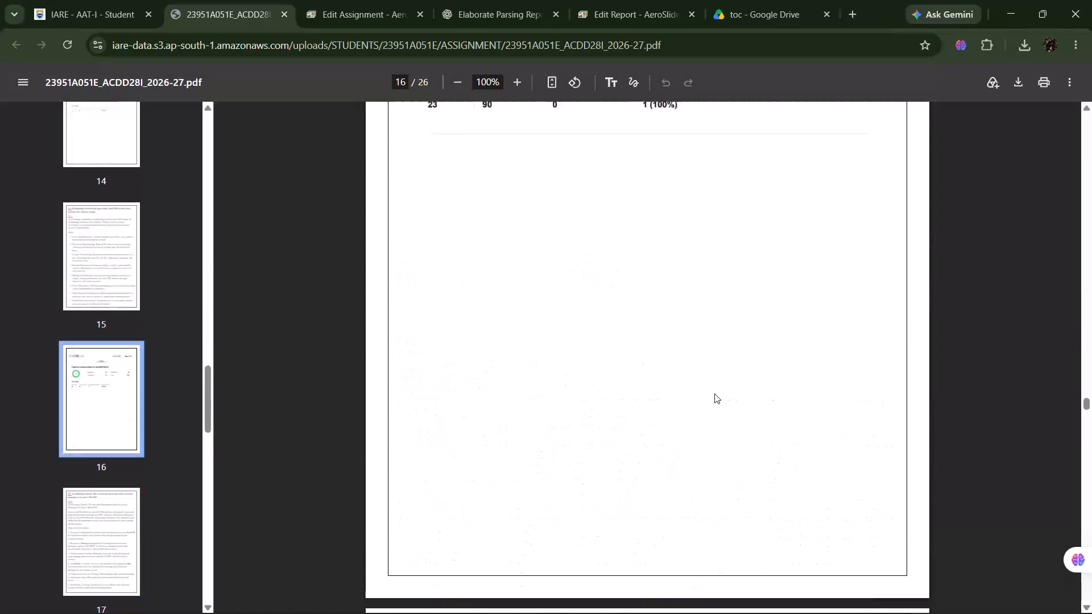
scroll(714, 393, "up", 20)
scroll(714, 393, "up", 7)
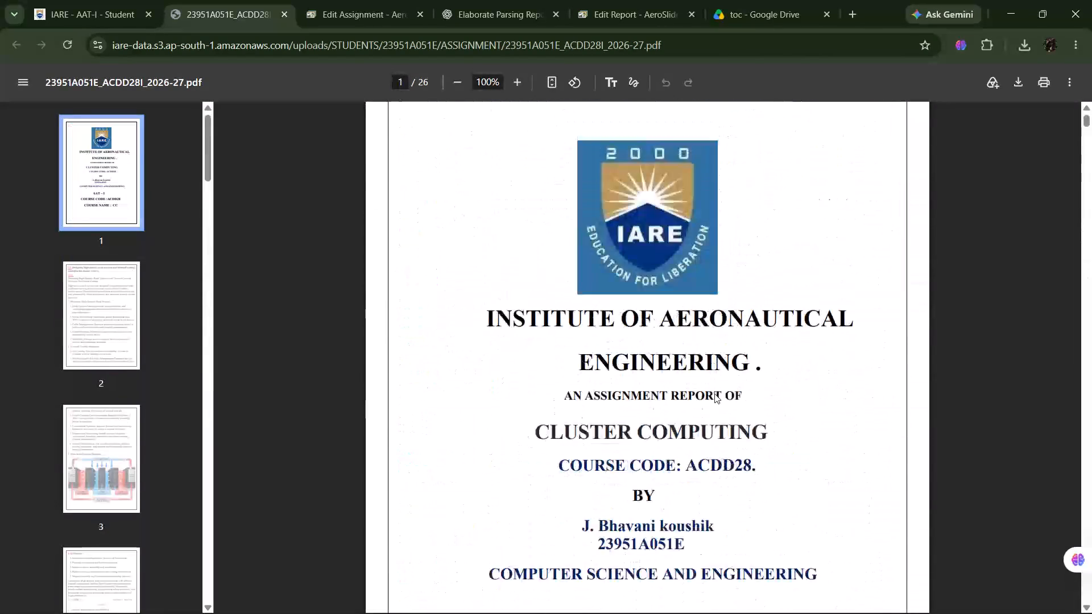
scroll(714, 393, "down", 20)
scroll(714, 393, "down", 12)
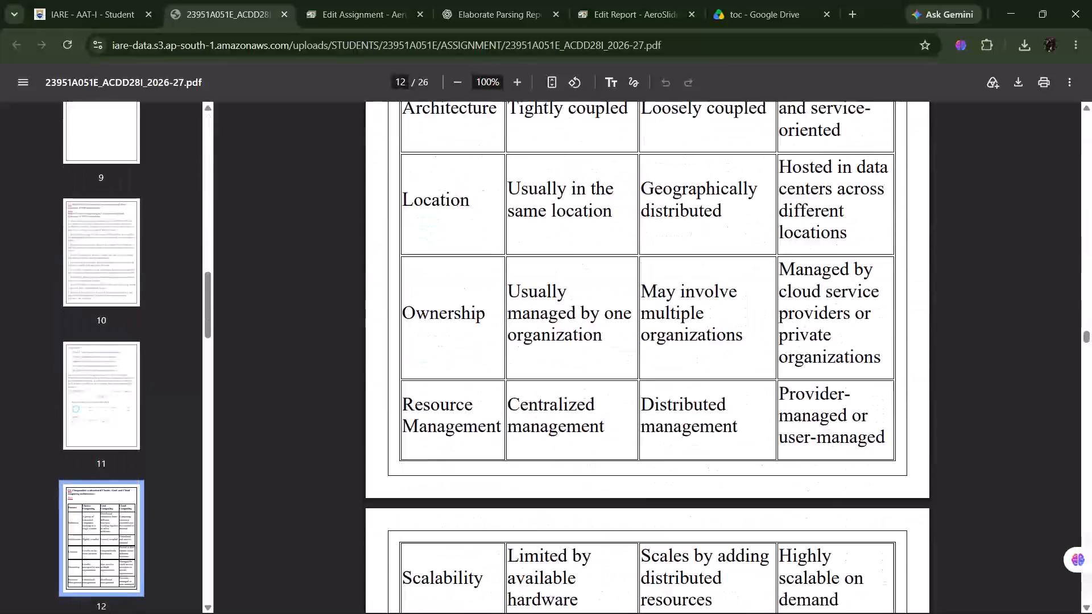
scroll(742, 320, "down", 15)
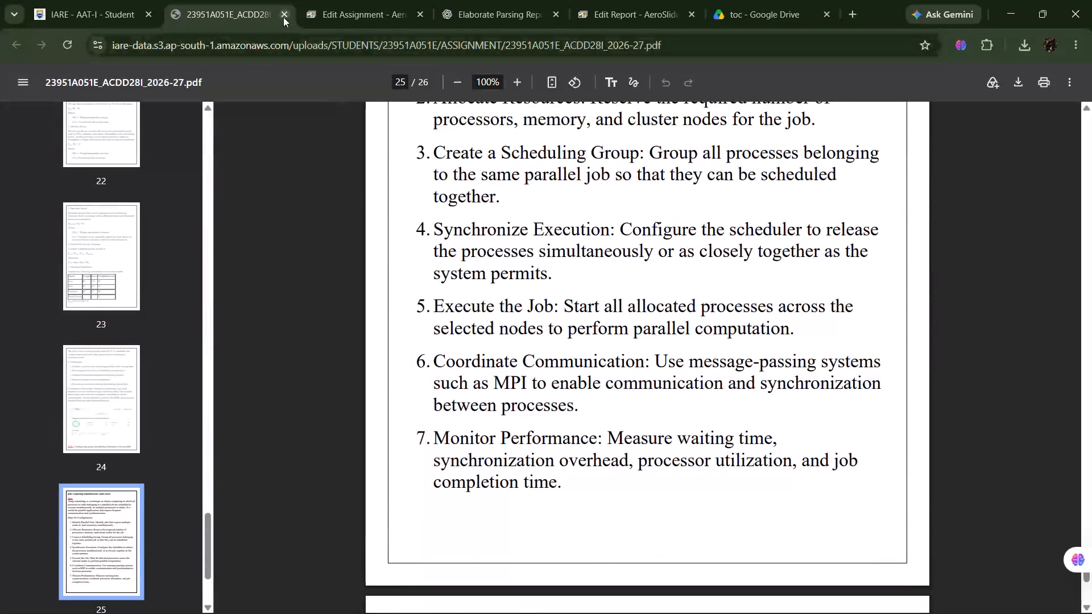
left_click(283, 17)
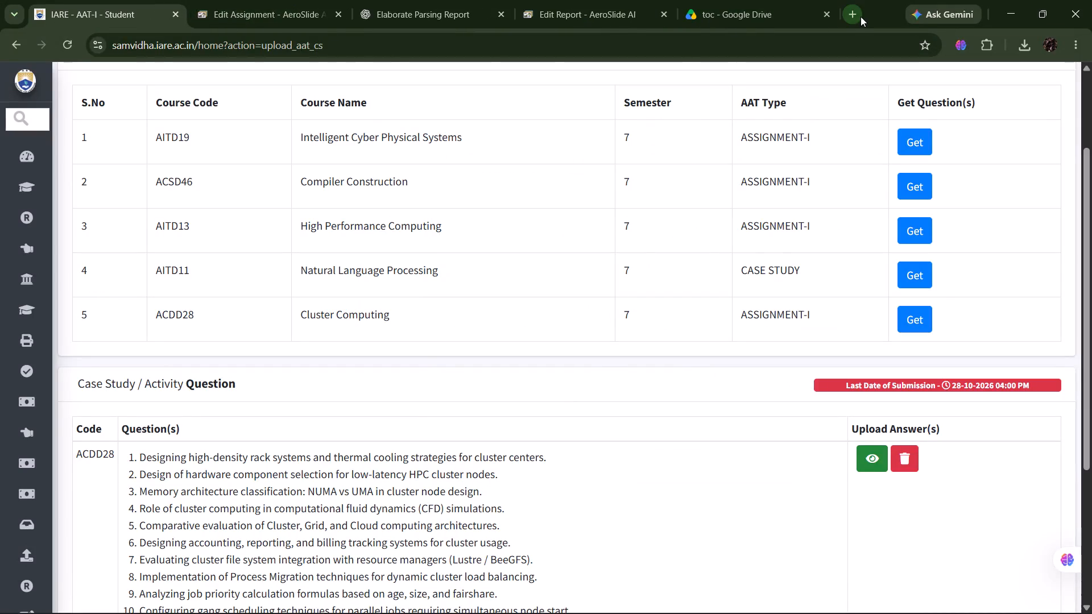
Search the web for merge pdfs in a new tab and open iLovePDF's Merge PDF file selection.
left_click(861, 16)
type("merge")
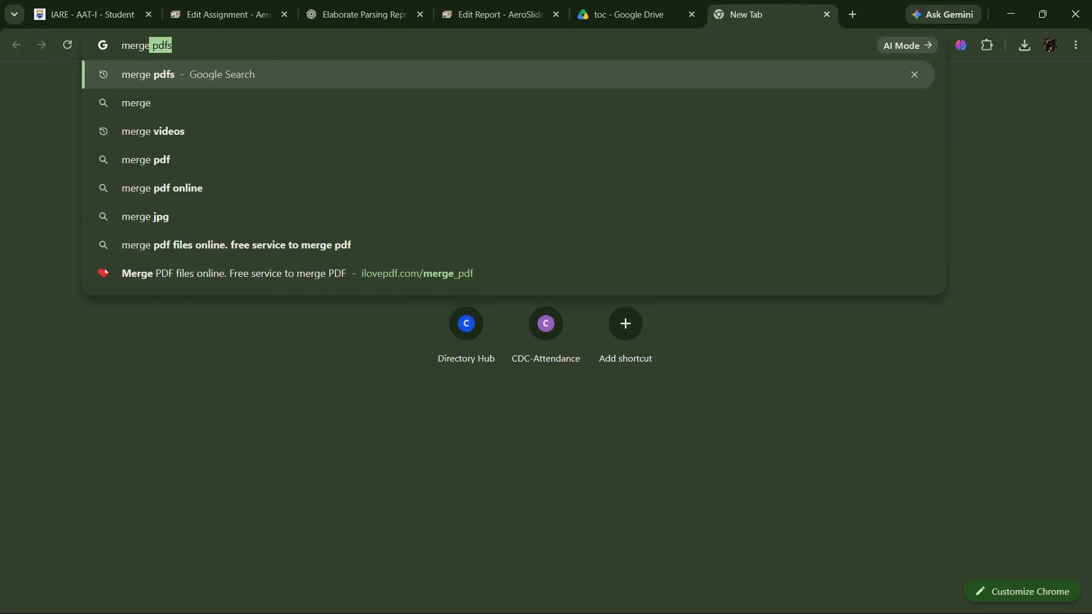
key("Return")
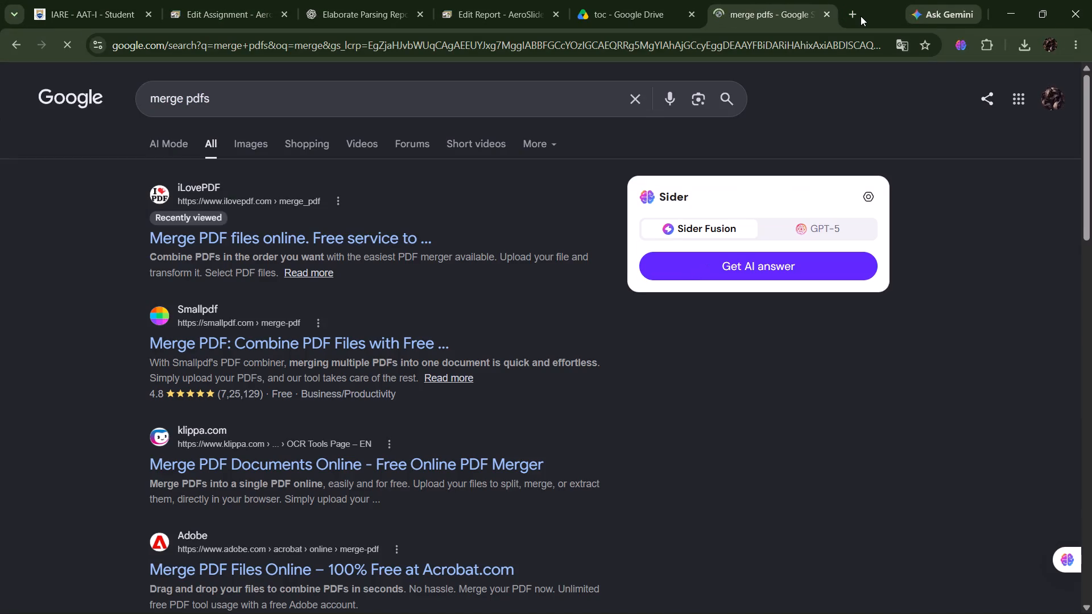
left_click(267, 231)
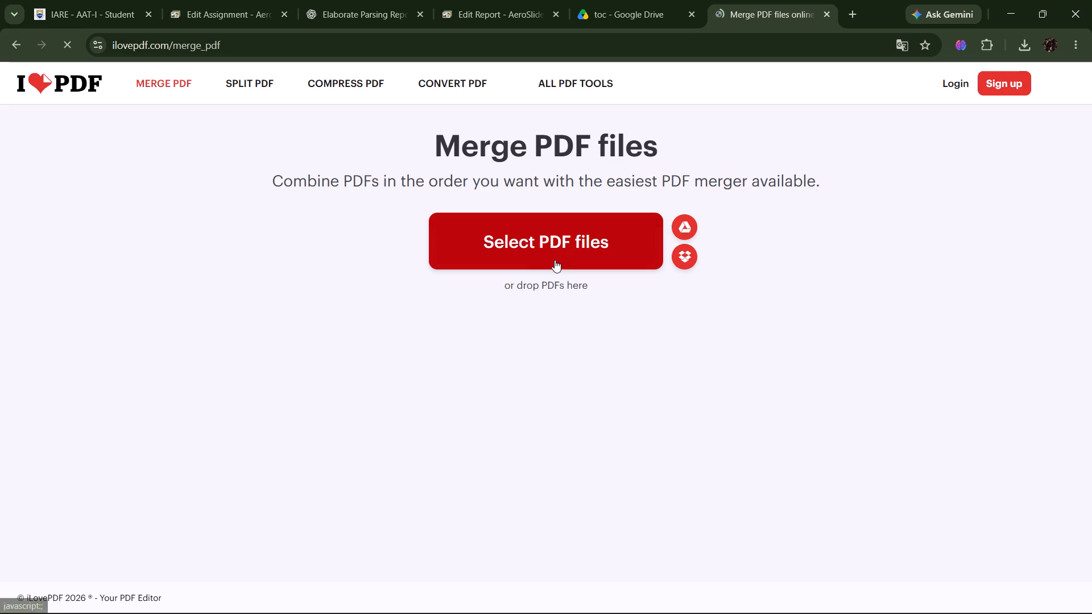
left_click(576, 247)
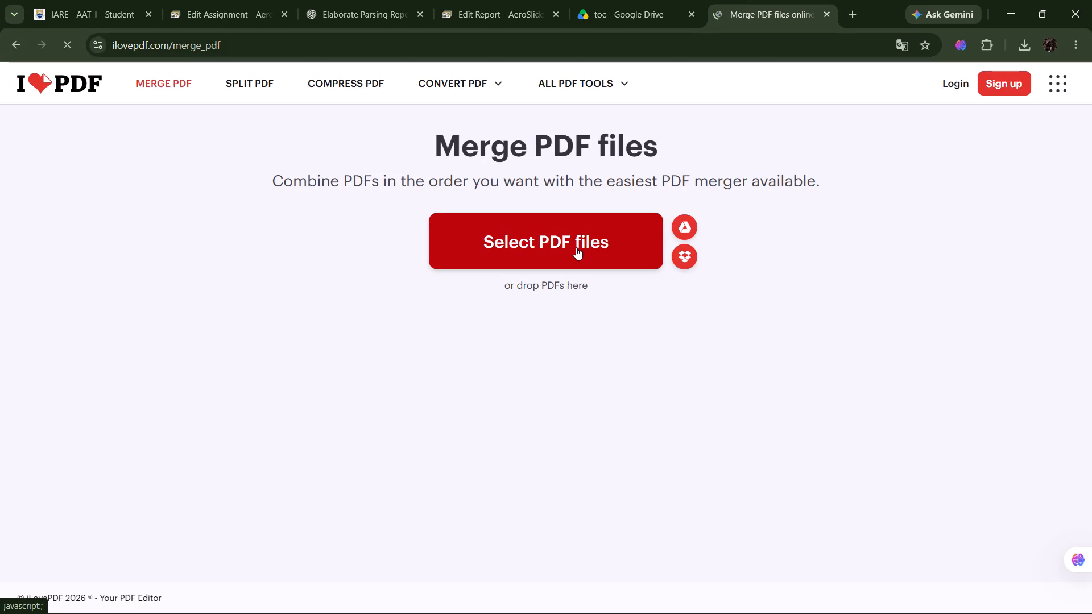
Look through the pages of toc_cep_final.pdf in Google Drive.
left_click(638, 0)
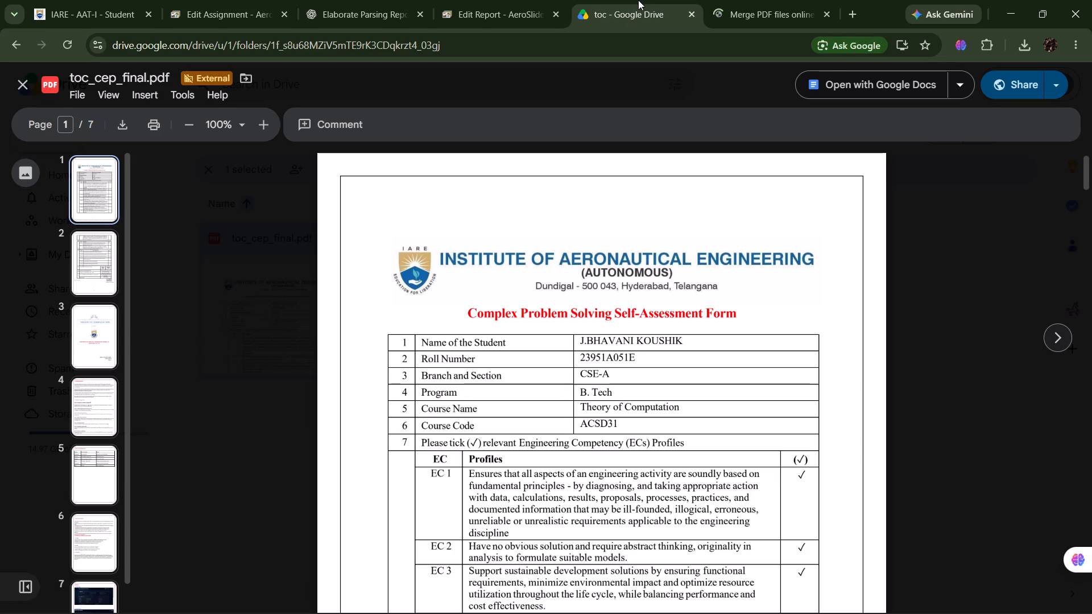
scroll(574, 185, "down", 6)
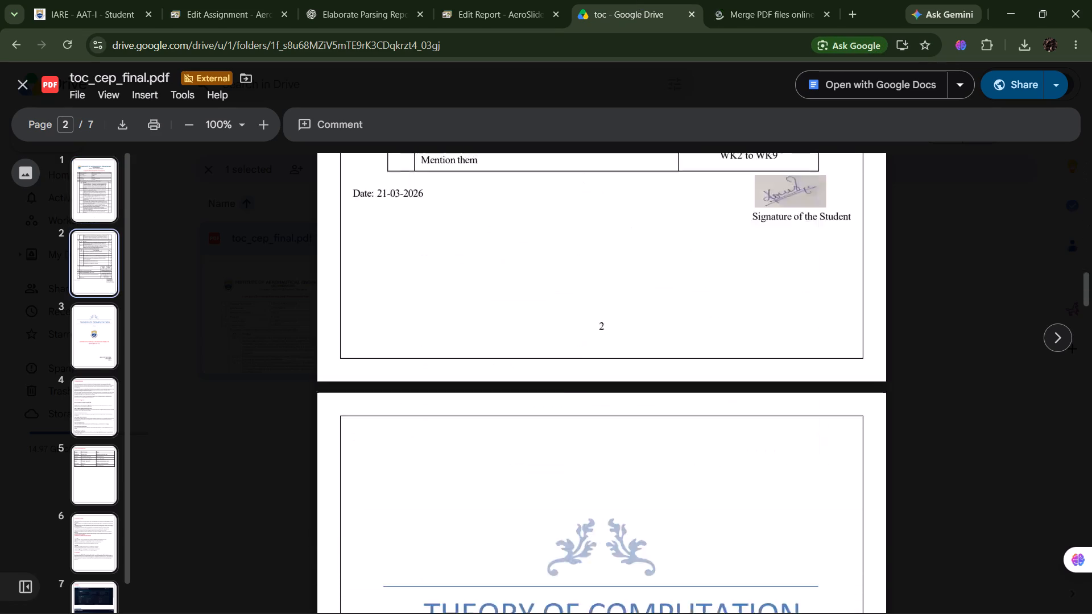
scroll(574, 185, "down", 2)
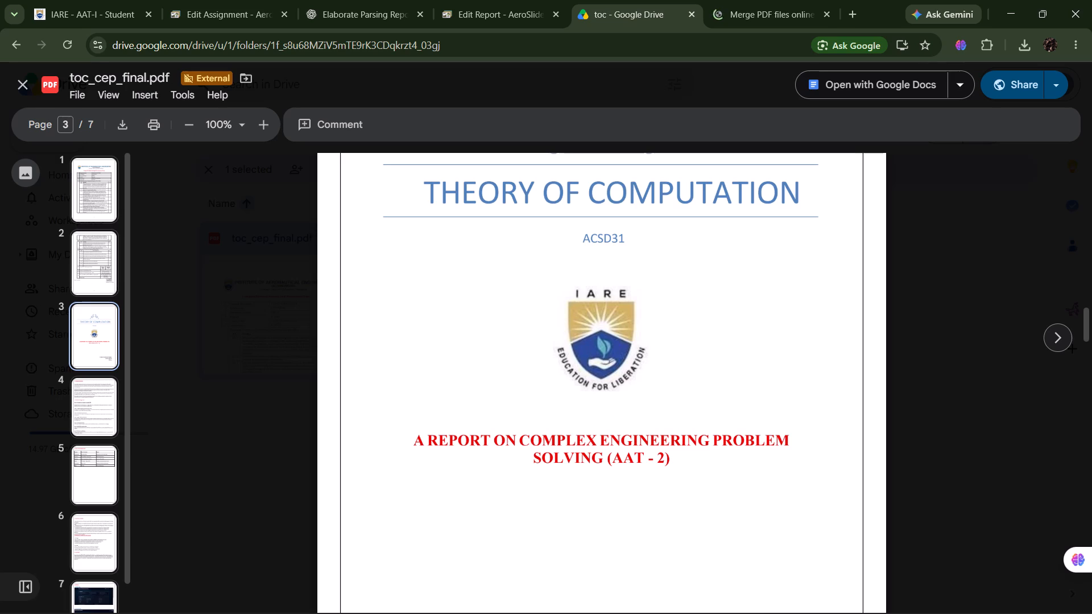
Look through the remaining pages of toc_cep_final.pdf, from the report cover page to the visualizer screenshots on the last page.
scroll(574, 185, "down", 5)
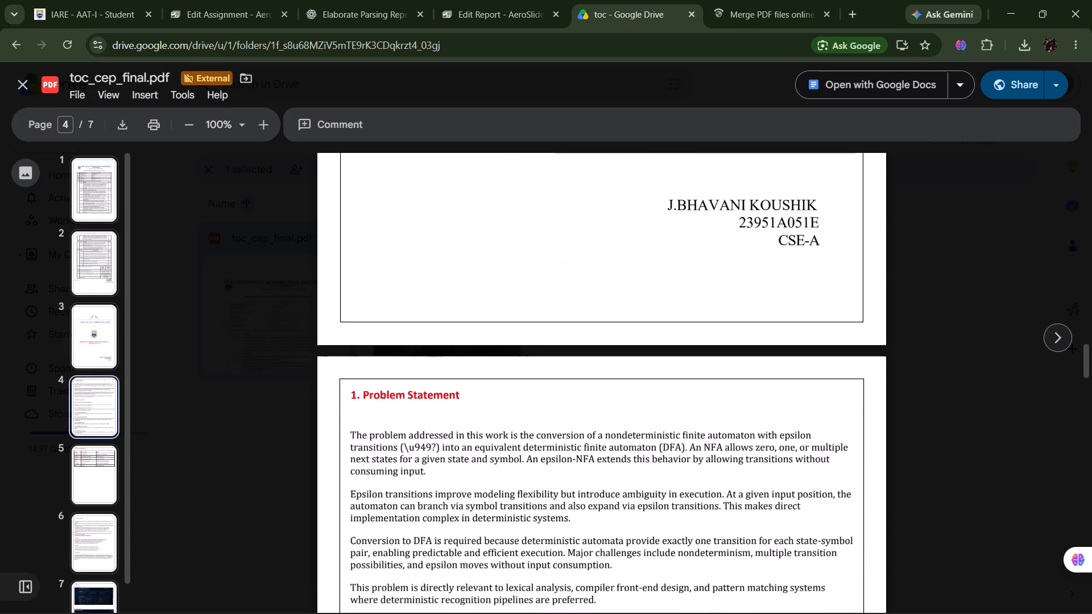
scroll(574, 185, "down", 1)
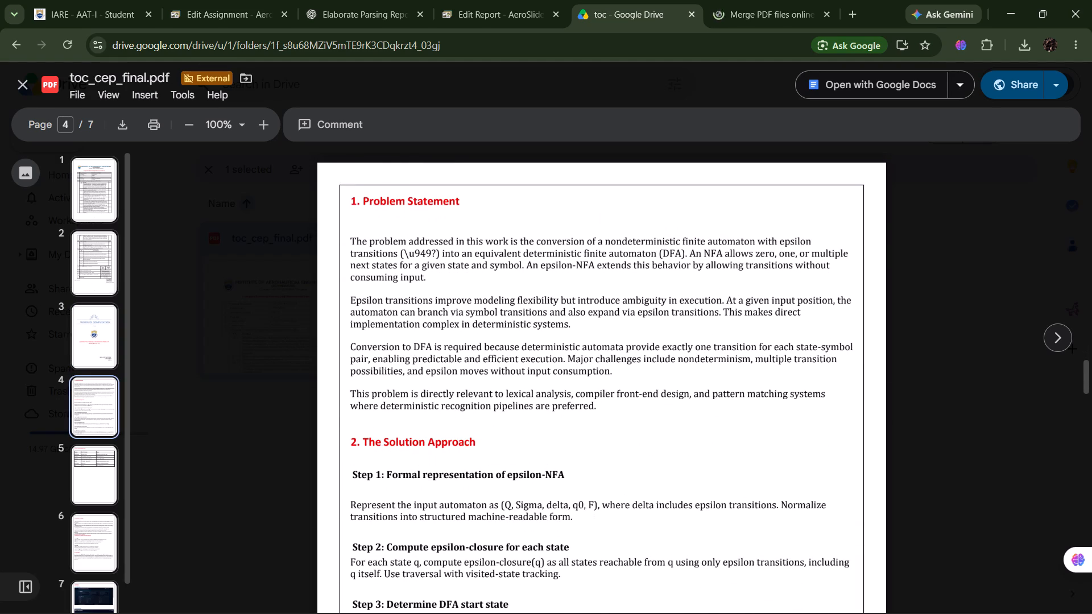
scroll(574, 185, "down", 3)
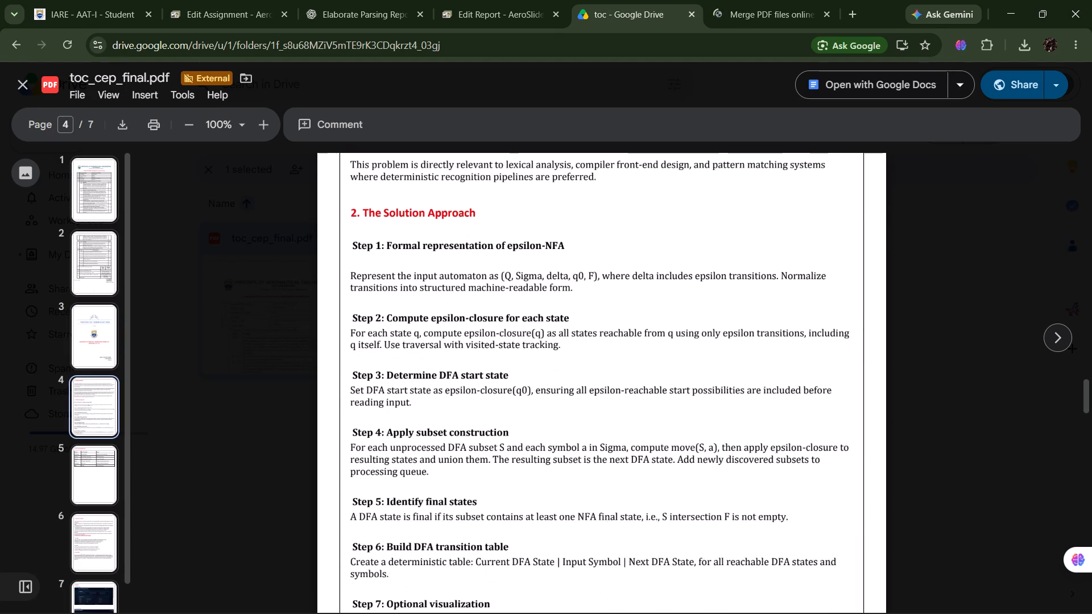
scroll(574, 185, "down", 5)
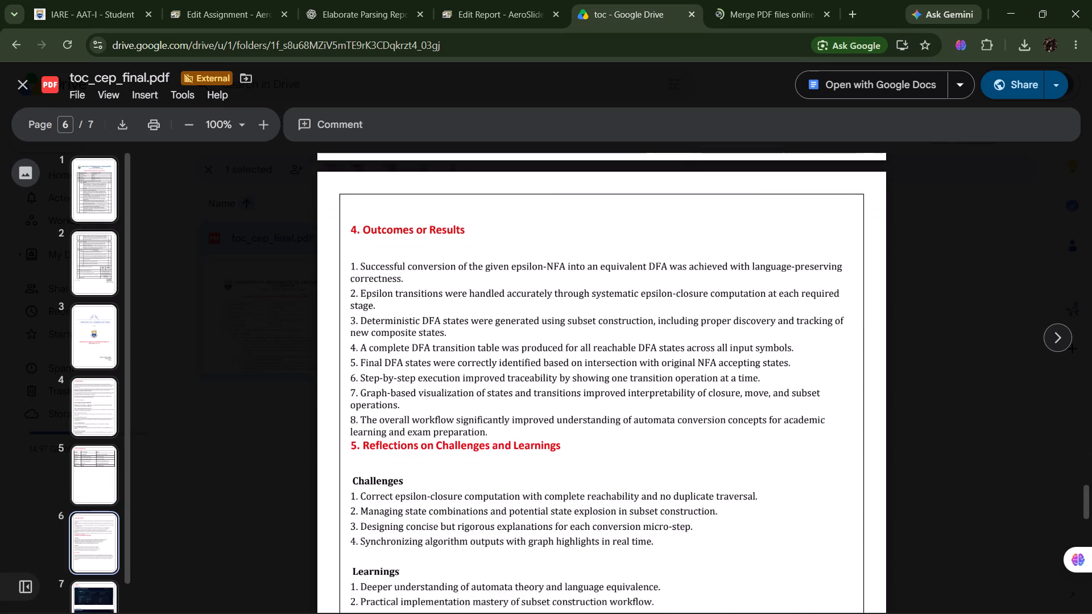
scroll(574, 185, "down", 6)
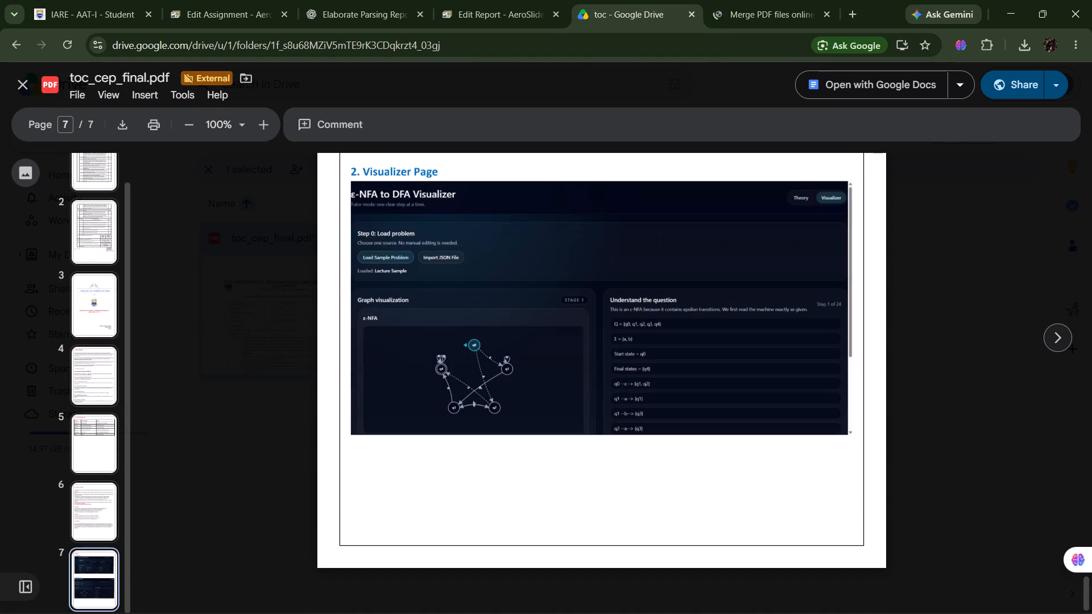
On iLovePDF's Merge PDF page, add the Cchome PDF from the Telegram Desktop folder in Downloads.
left_click(725, 2)
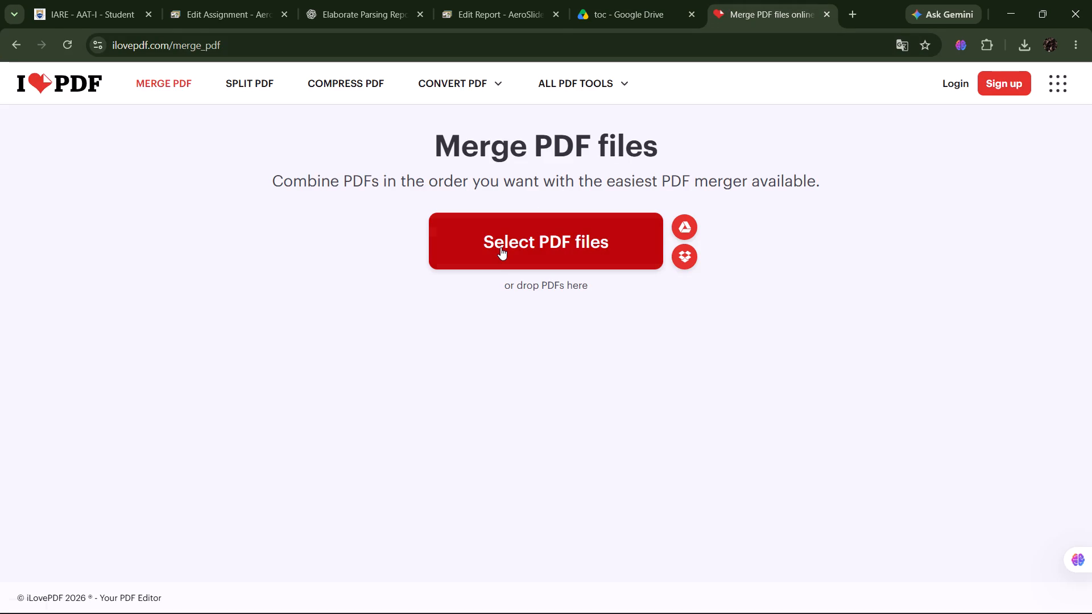
left_click(500, 247)
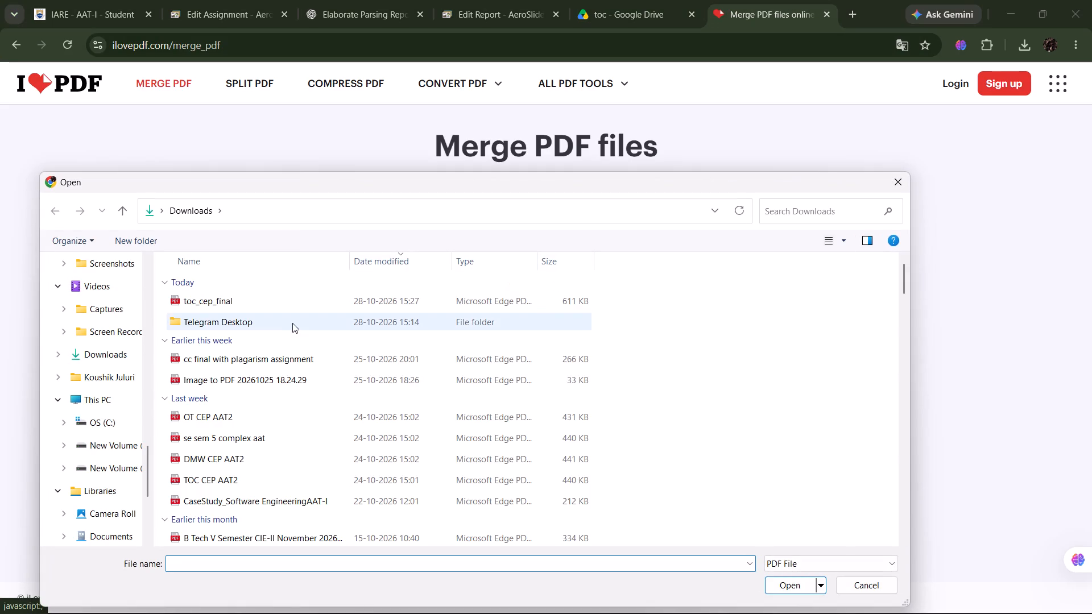
double_click(205, 329)
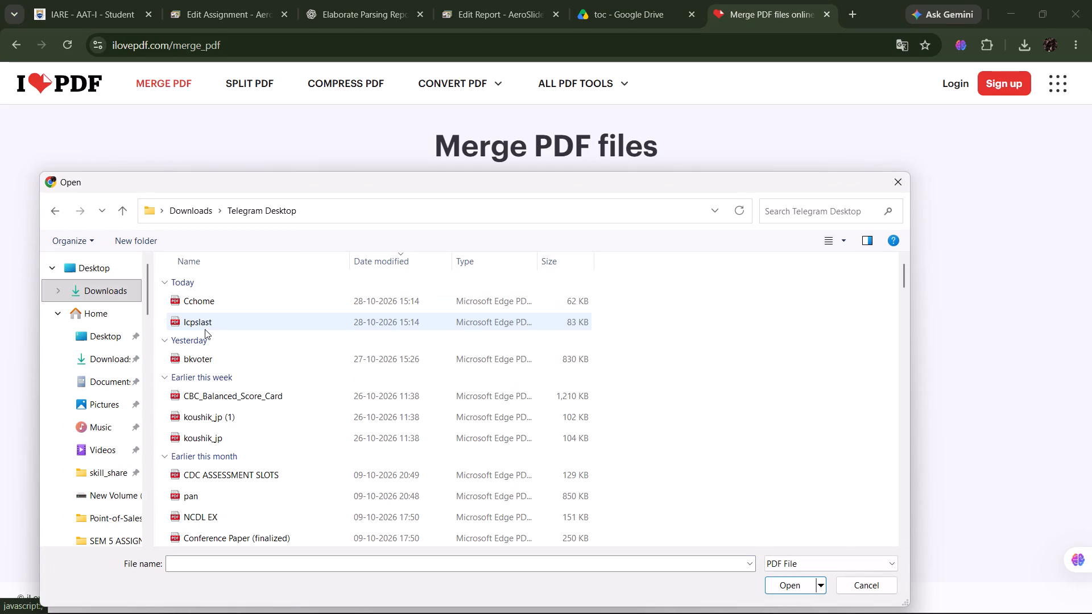
double_click(227, 299)
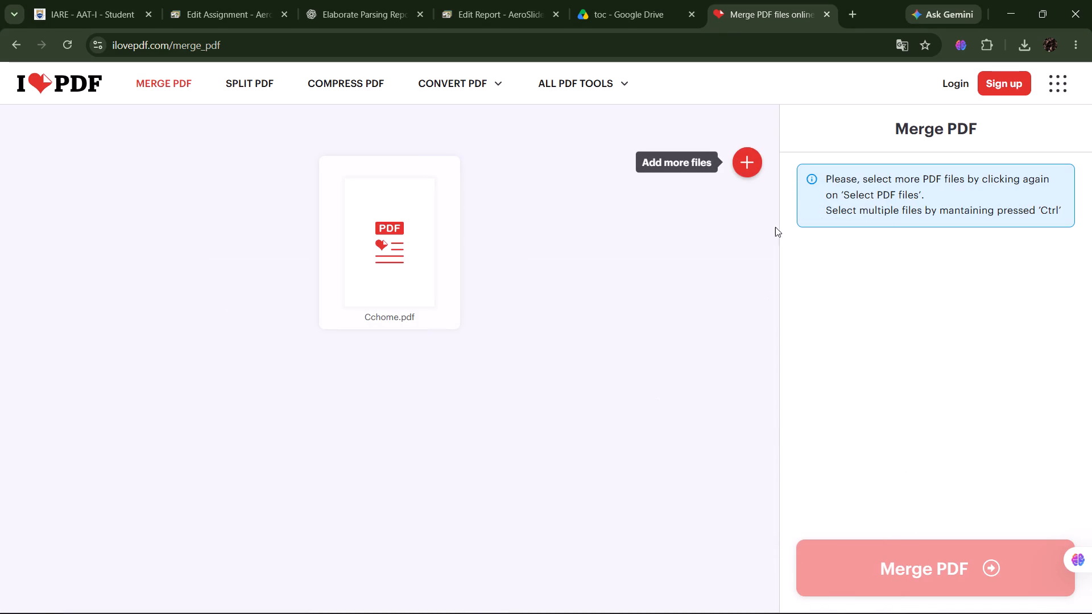
Add the Compiler_Construction_Assignment PDF from the aat_assignment folder on New Volume (K:) as the second file to merge.
left_click(752, 160)
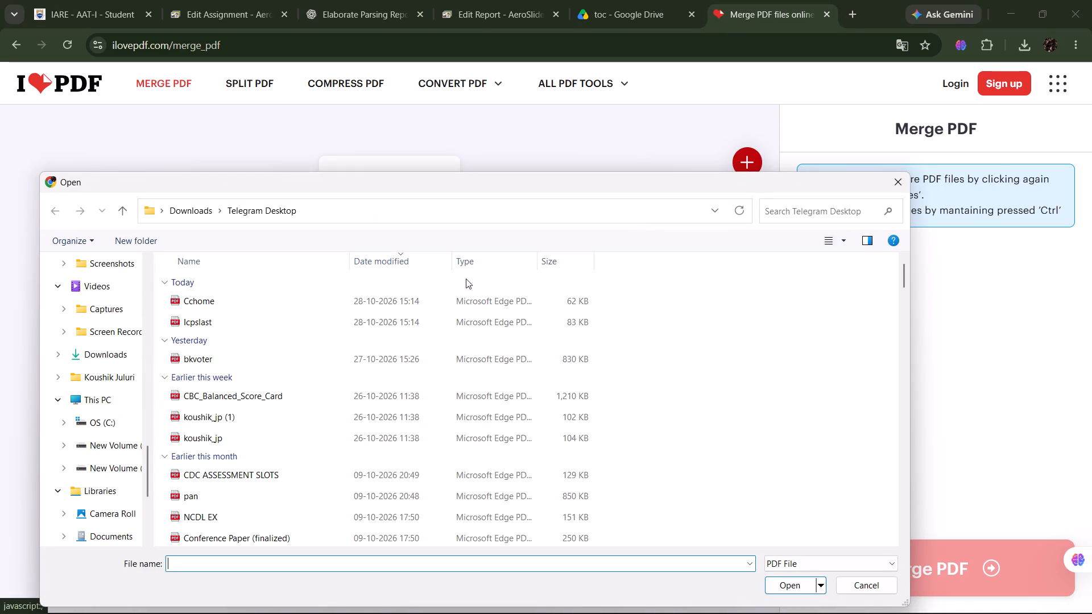
left_click(104, 463)
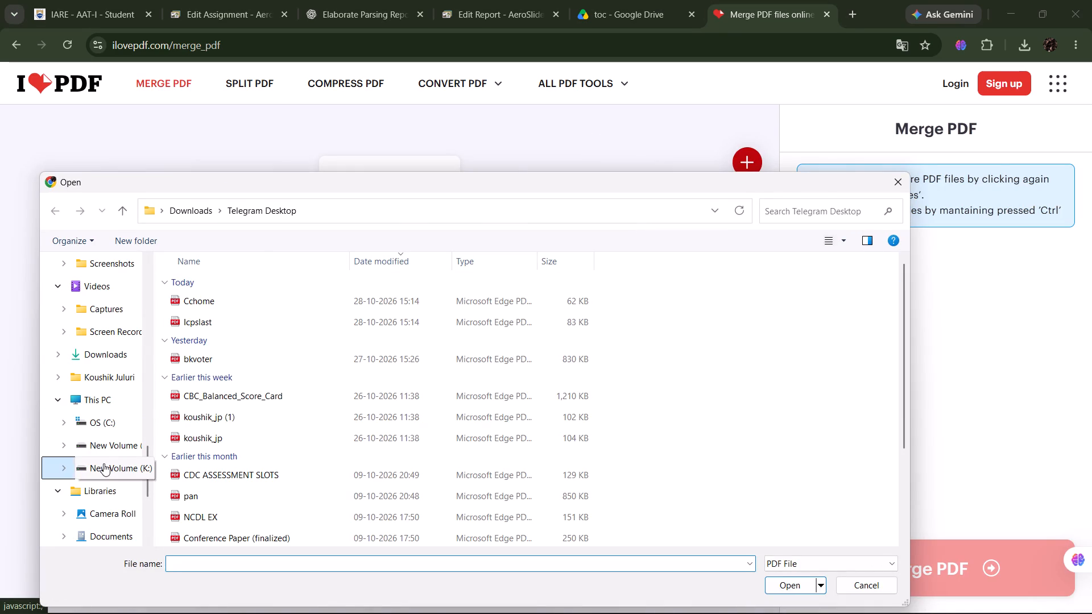
double_click(228, 330)
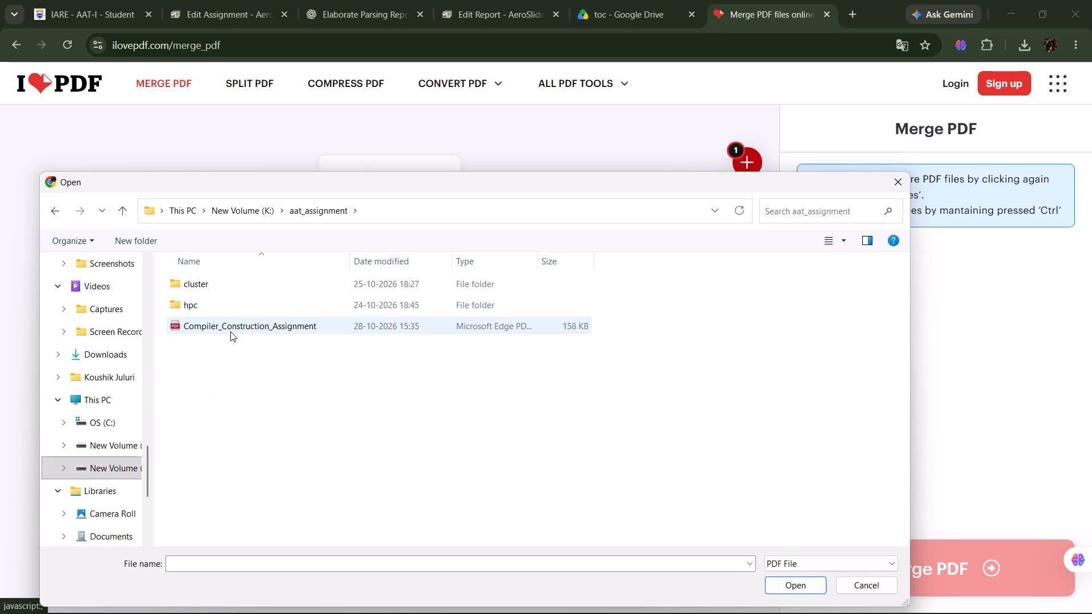
double_click(249, 324)
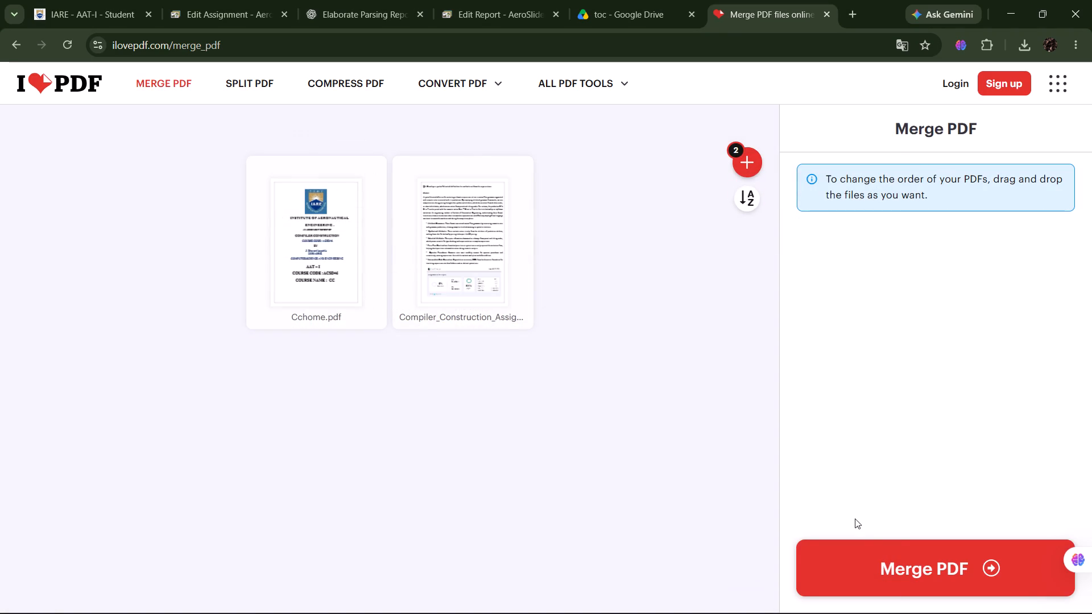
Merge Cchome.pdf and the Compiler_Construction_Assignment PDF in iLovePDF, and open the downloaded ilovepdf_merged (1).pdf to view its cover page.
left_click(892, 564)
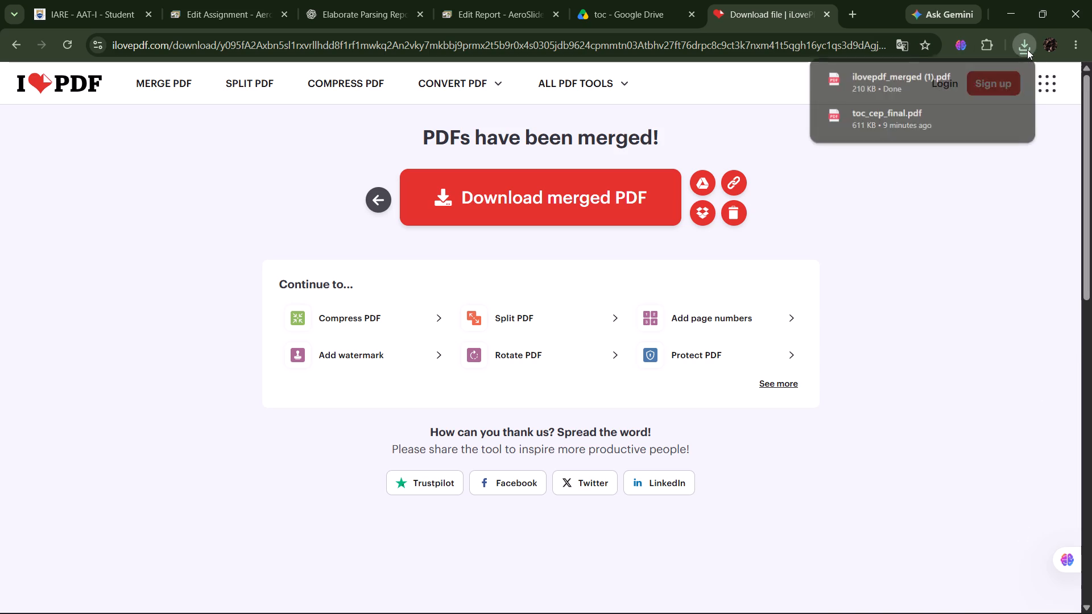
left_click(870, 75)
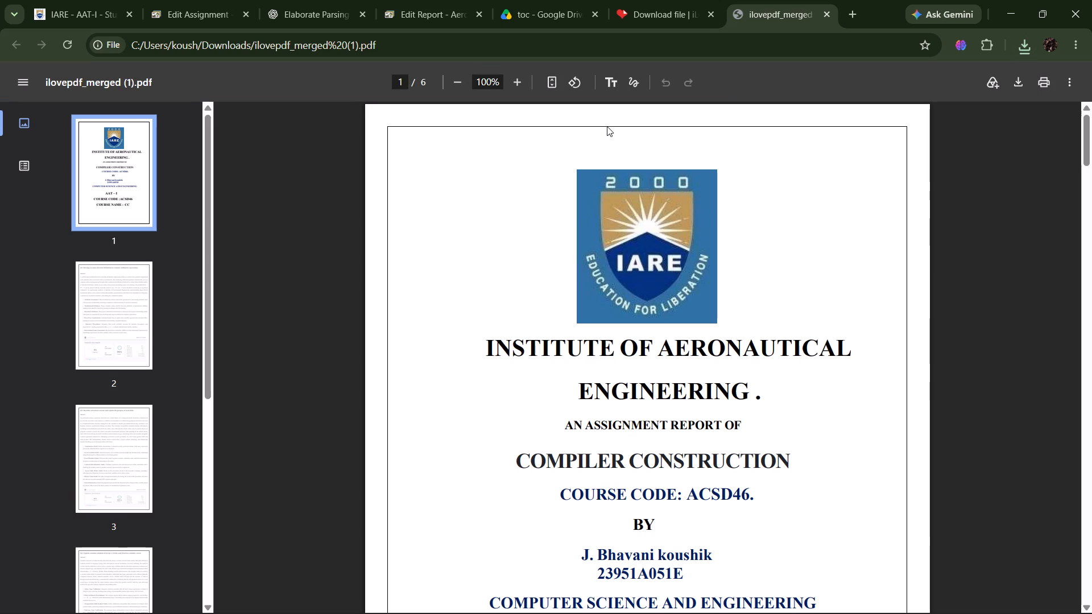
scroll(548, 267, "down", 4)
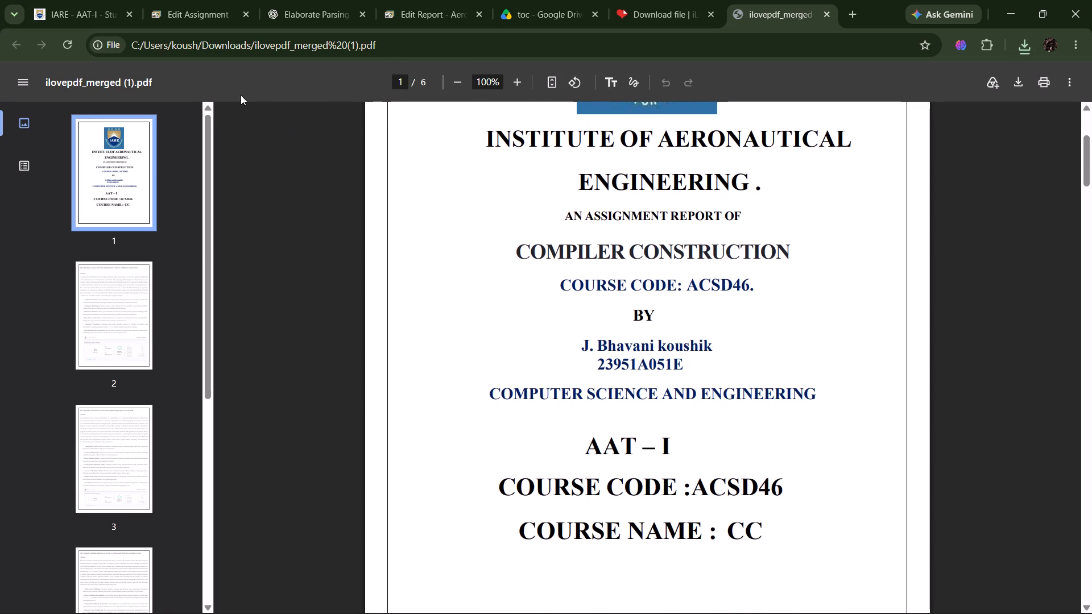
On the IARE AAT-I page, get the Compiler Construction (ACSD46) assignment questions.
left_click(49, 0)
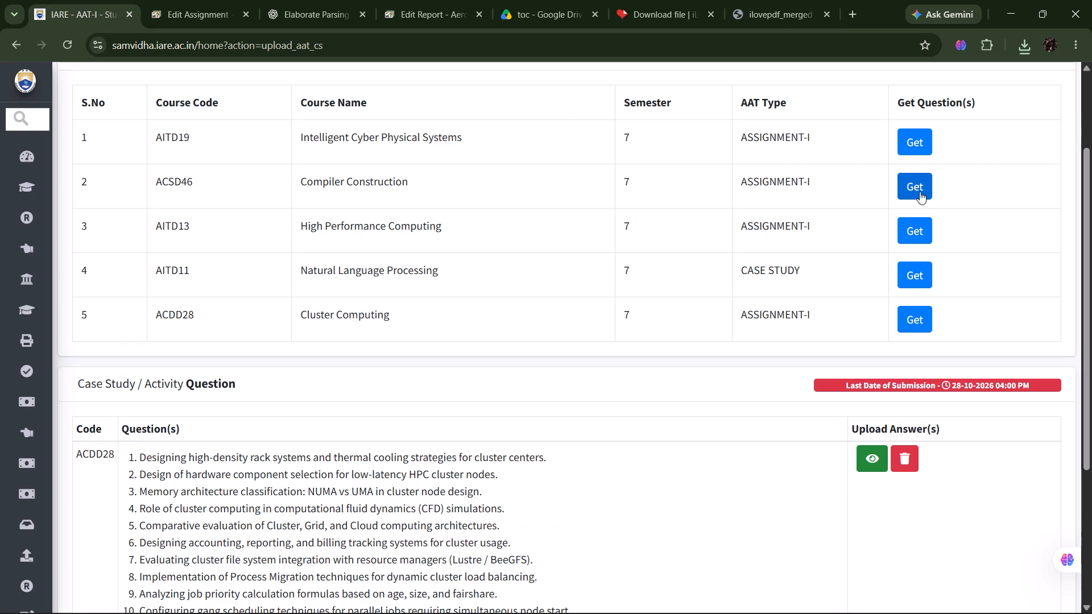
left_click(927, 189)
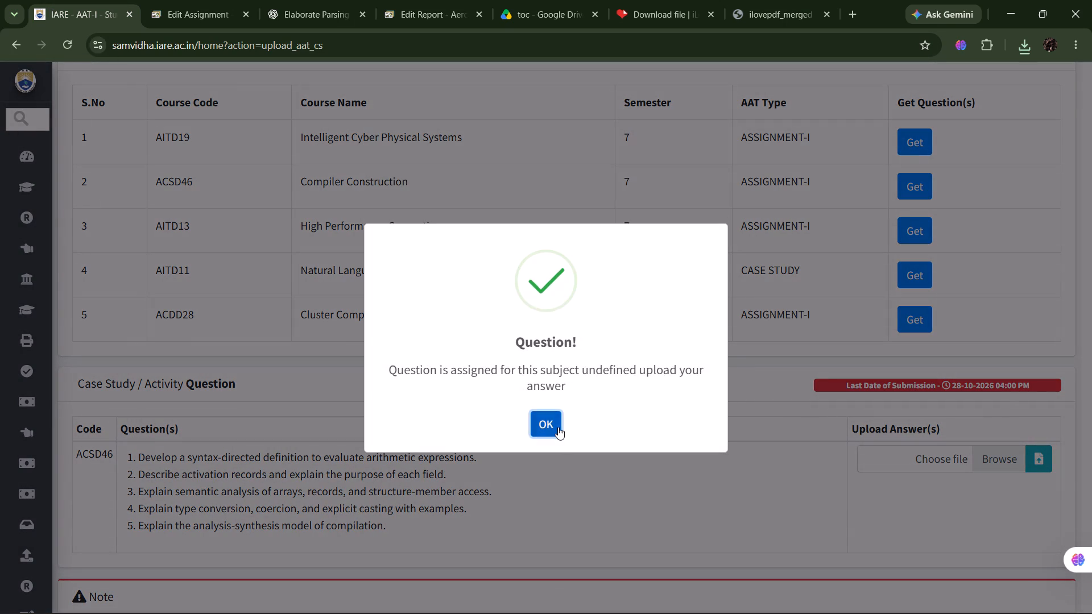
left_click(558, 427)
Check the first question in the merged PDF against the assigned Compiler Construction questions.
left_click(767, 1)
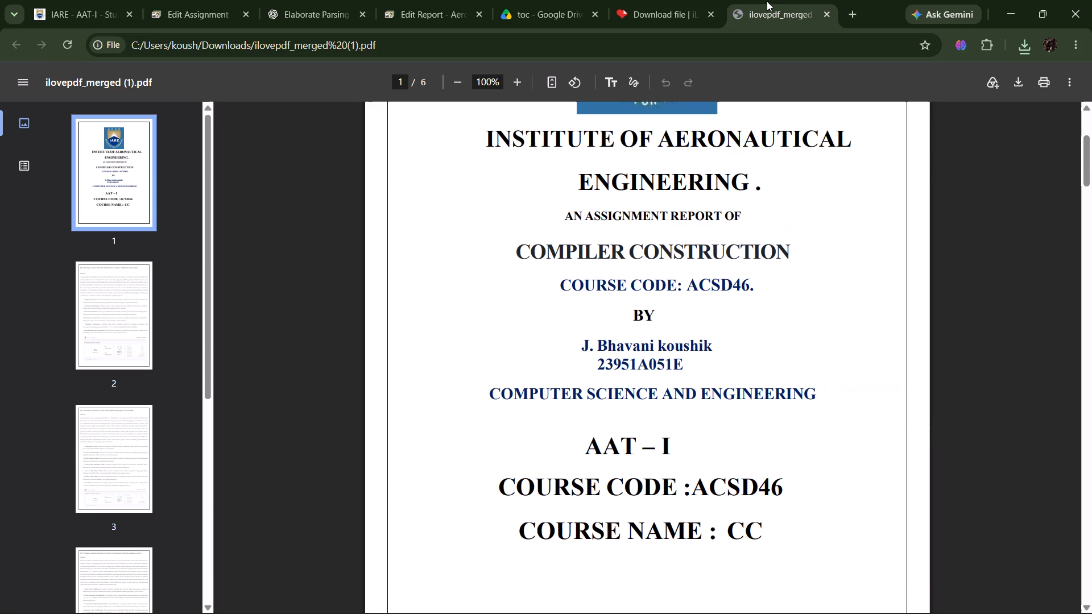
scroll(628, 282, "down", 5)
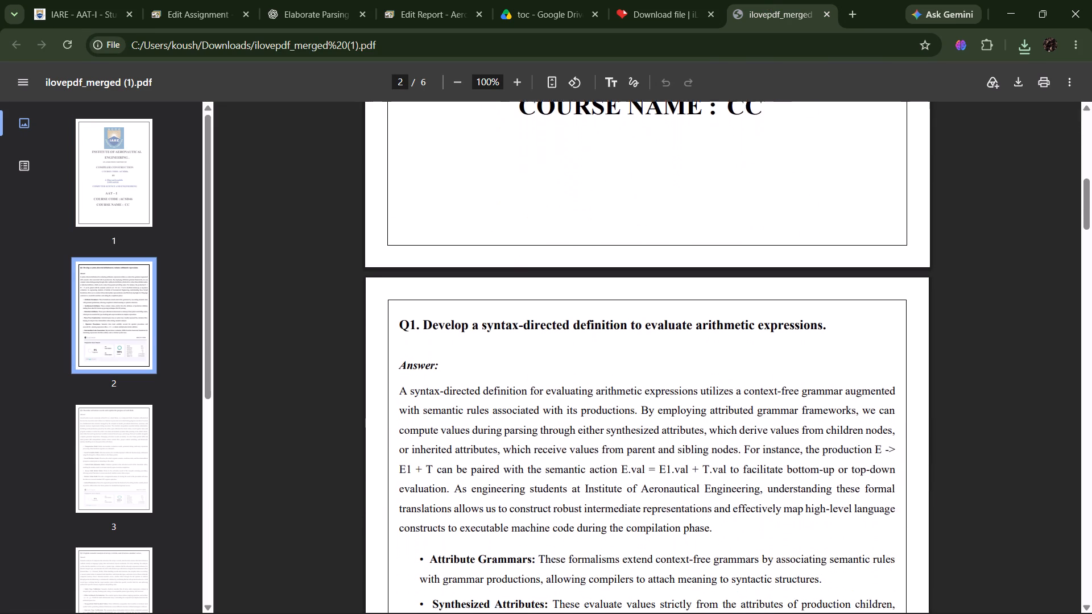
Upload ilovepdf_merged (1).pdf from the Downloads folder as the ACSD46 answer on the IARE AAT-I page.
left_click(95, 0)
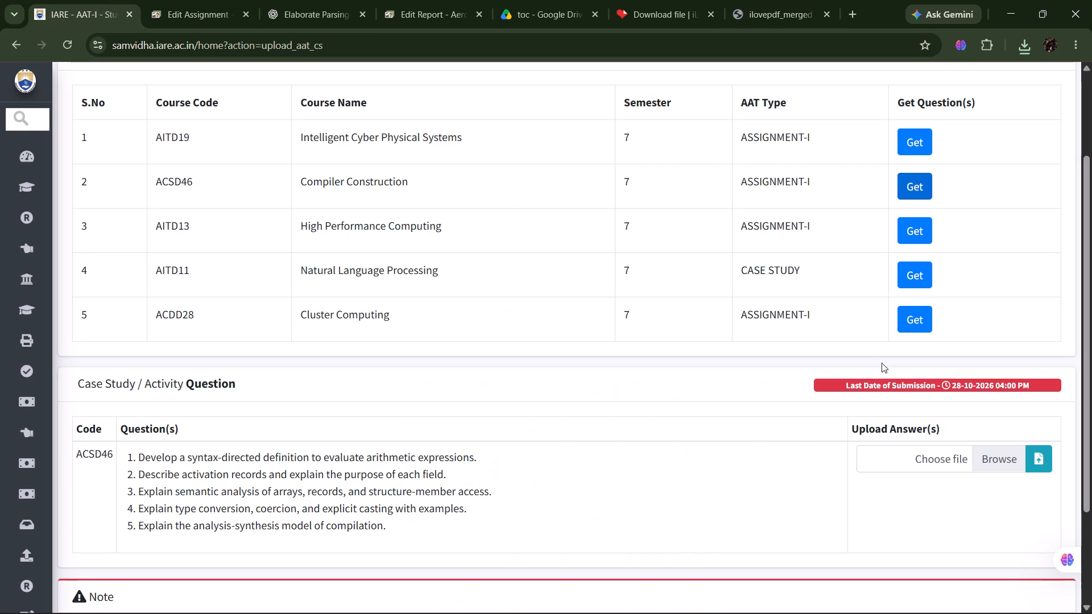
left_click(959, 467)
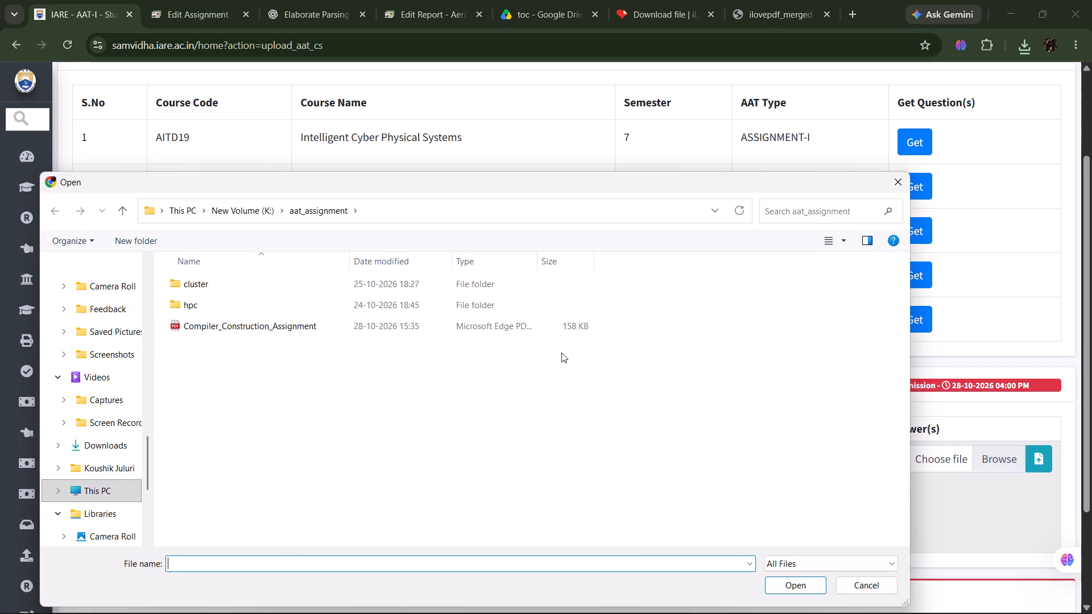
left_click(81, 436)
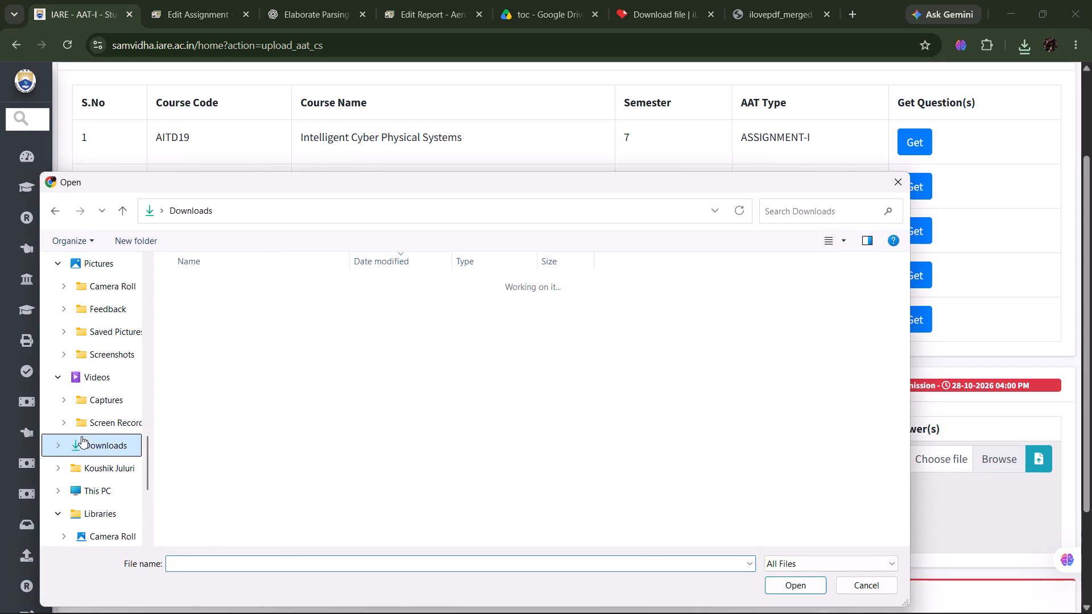
double_click(283, 301)
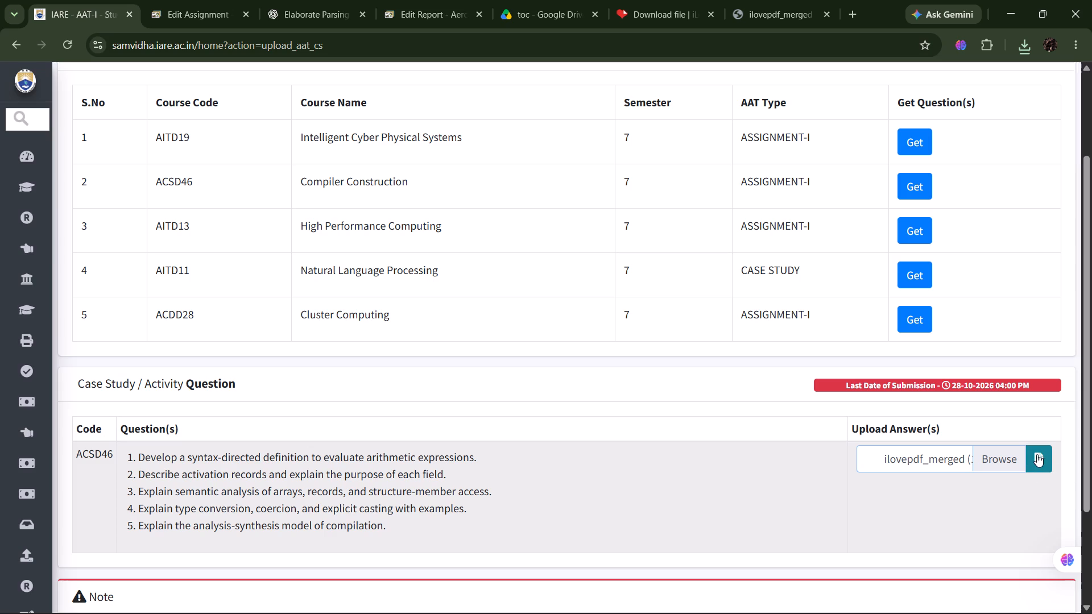
left_click(1044, 459)
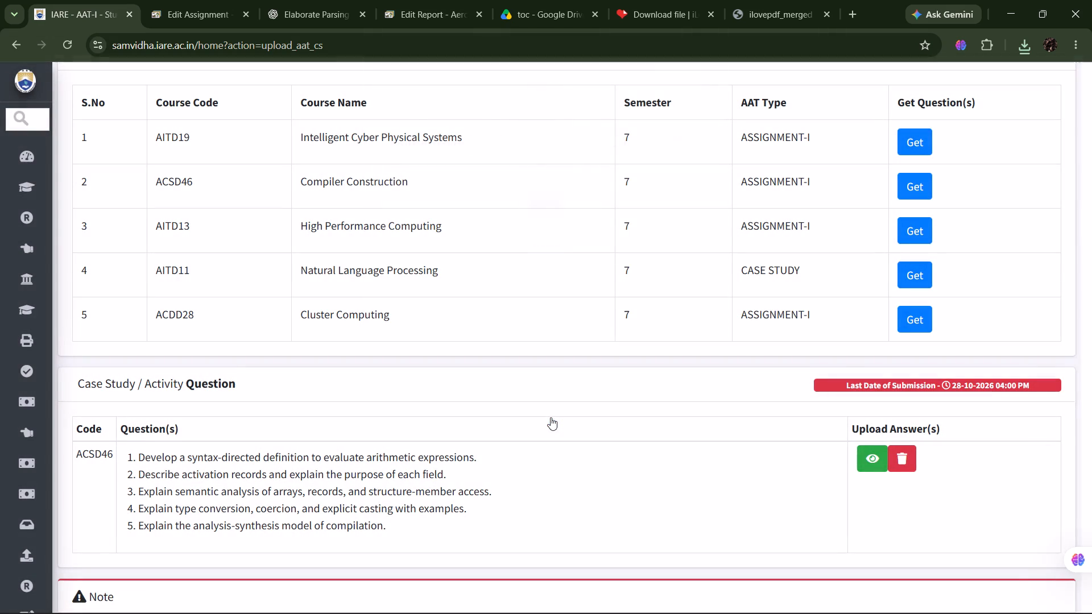
Close the merged PDF and the iLovePDF download page.
left_click(744, 1)
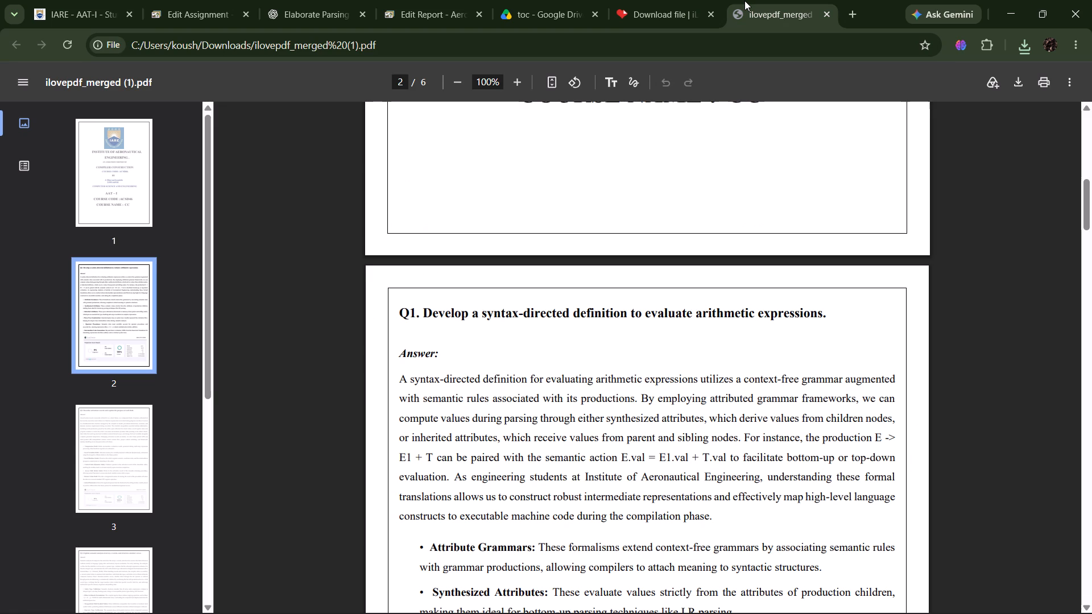
left_click(829, 13)
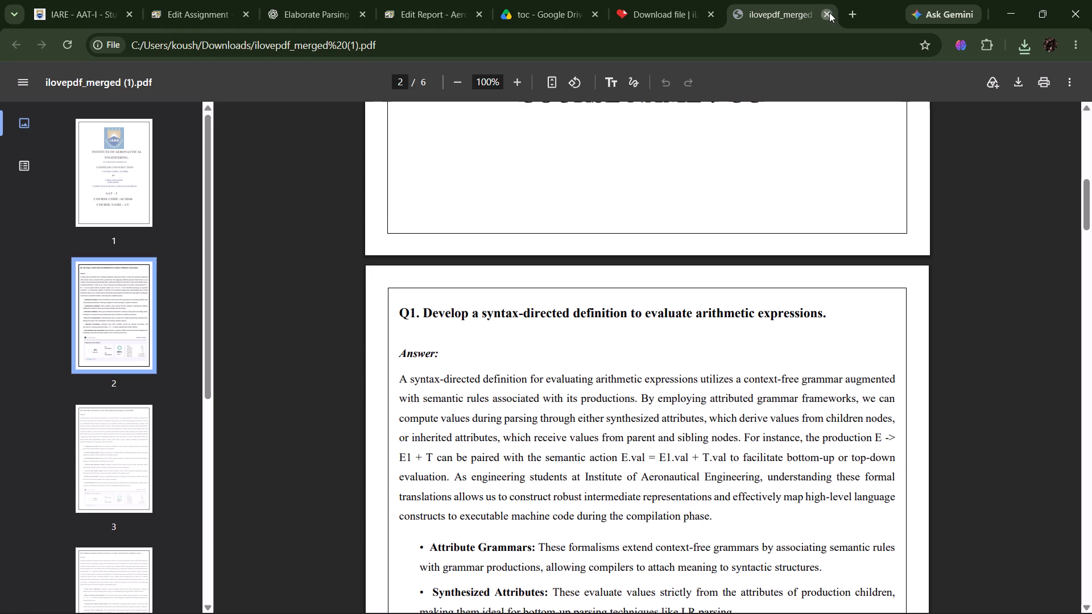
left_click(825, 10)
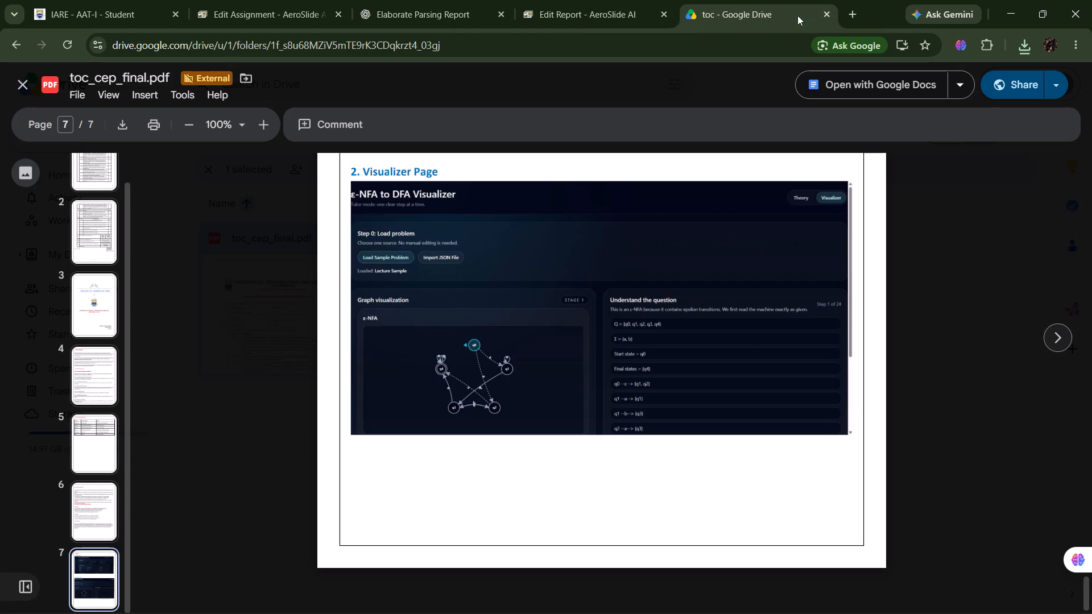
Go back to the first page of toc_cep_final.pdf in Google Drive and download the file.
scroll(699, 208, "up", 12)
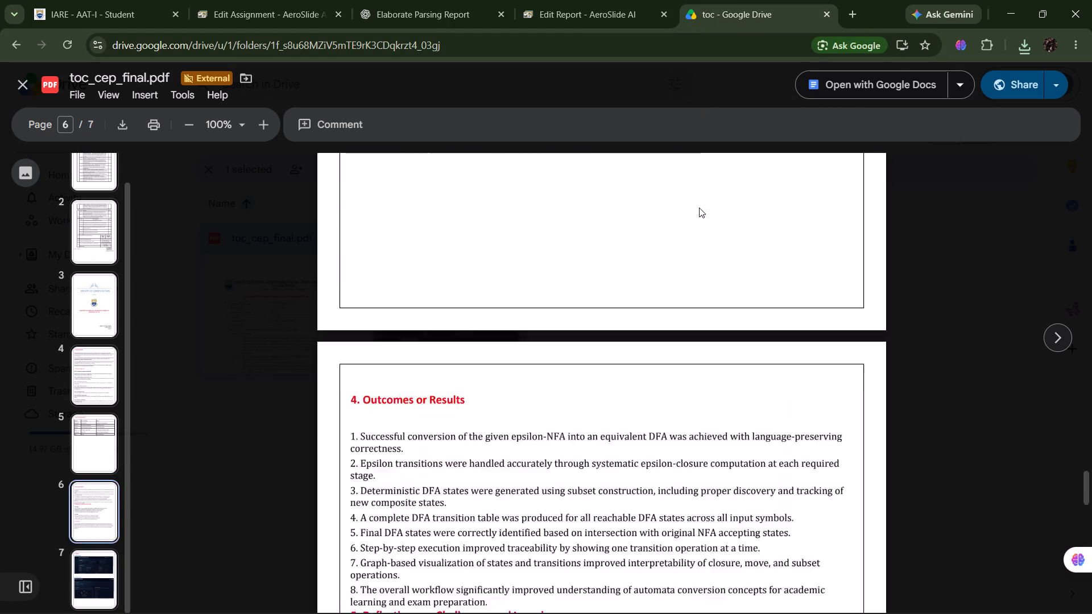
scroll(699, 208, "up", 9)
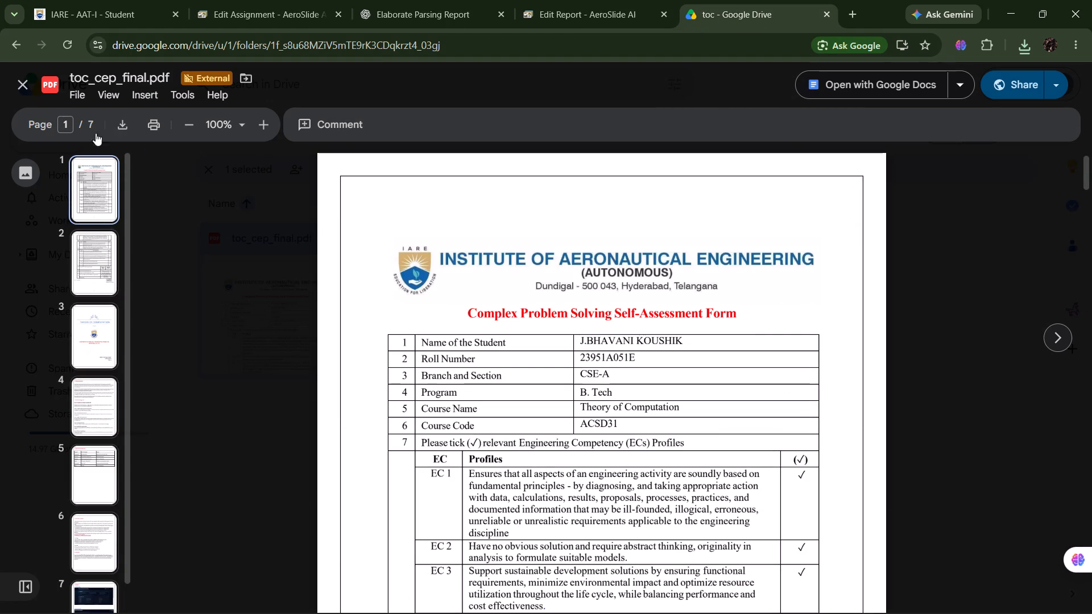
left_click(122, 127)
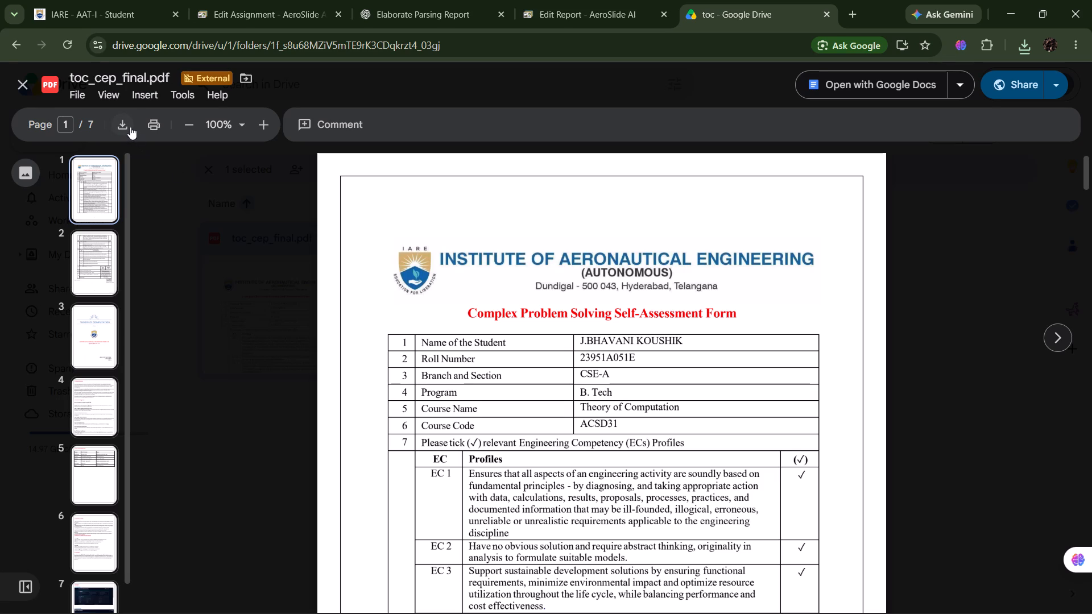
left_click(129, 126)
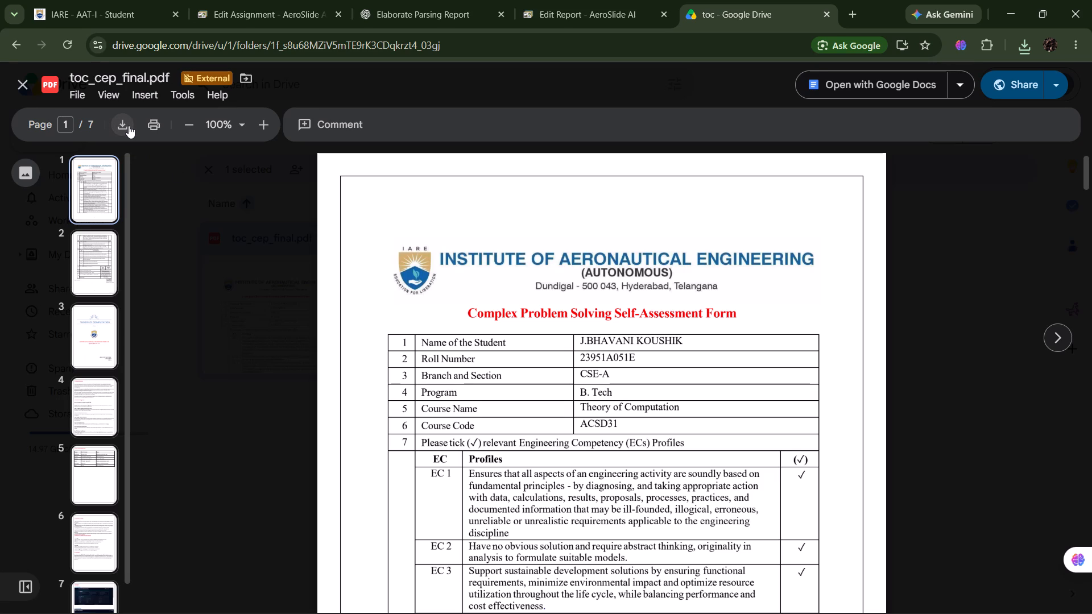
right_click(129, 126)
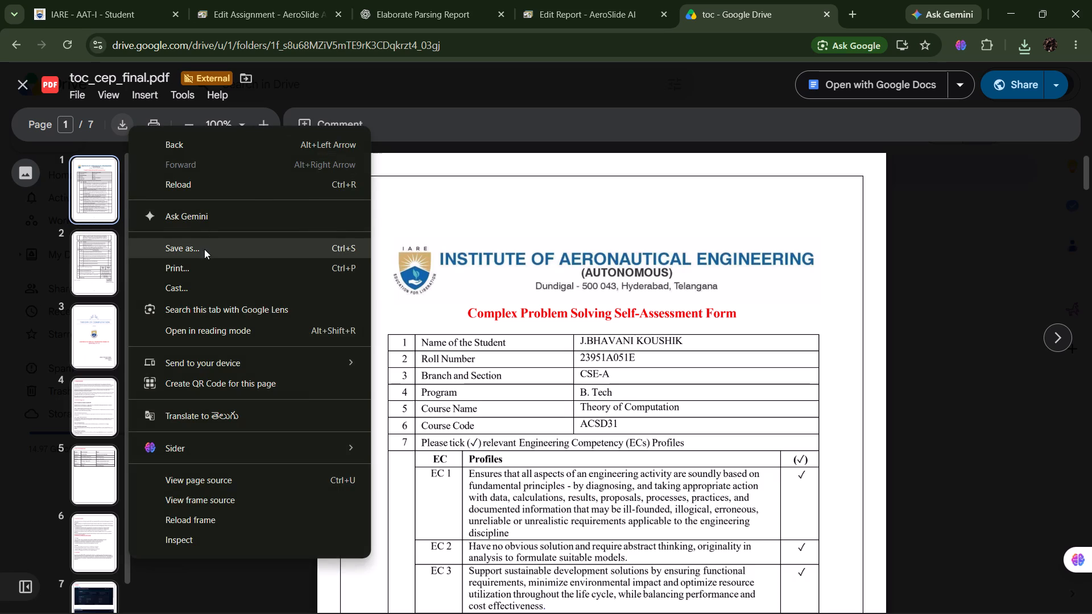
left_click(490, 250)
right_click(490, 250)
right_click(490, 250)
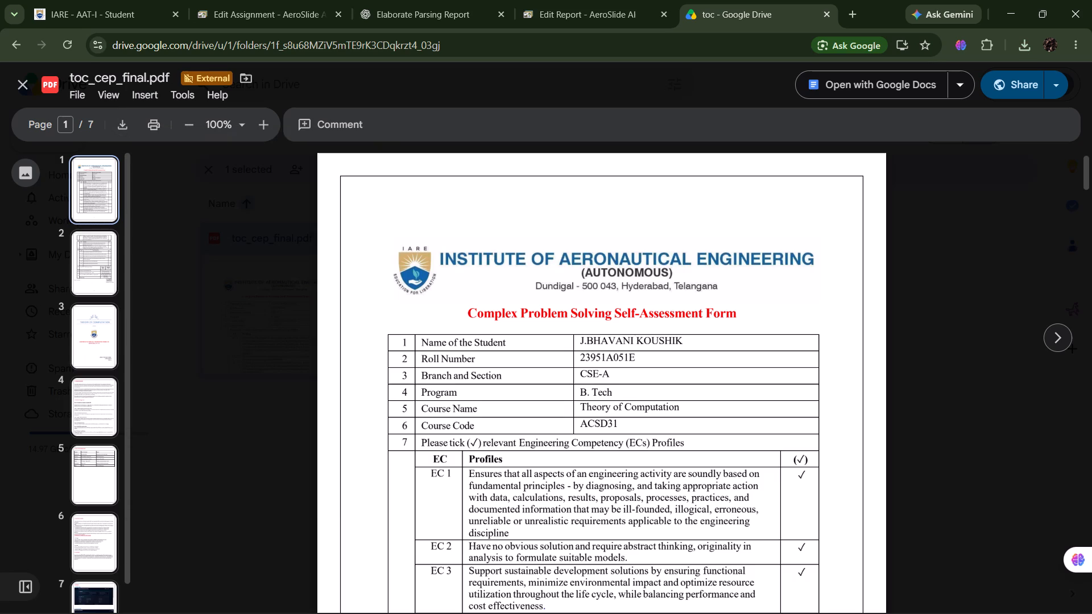
Download toc_cep_final.pdf from the Google Drive preview.
right_click(490, 250)
right_click(490, 250)
left_click(77, 90)
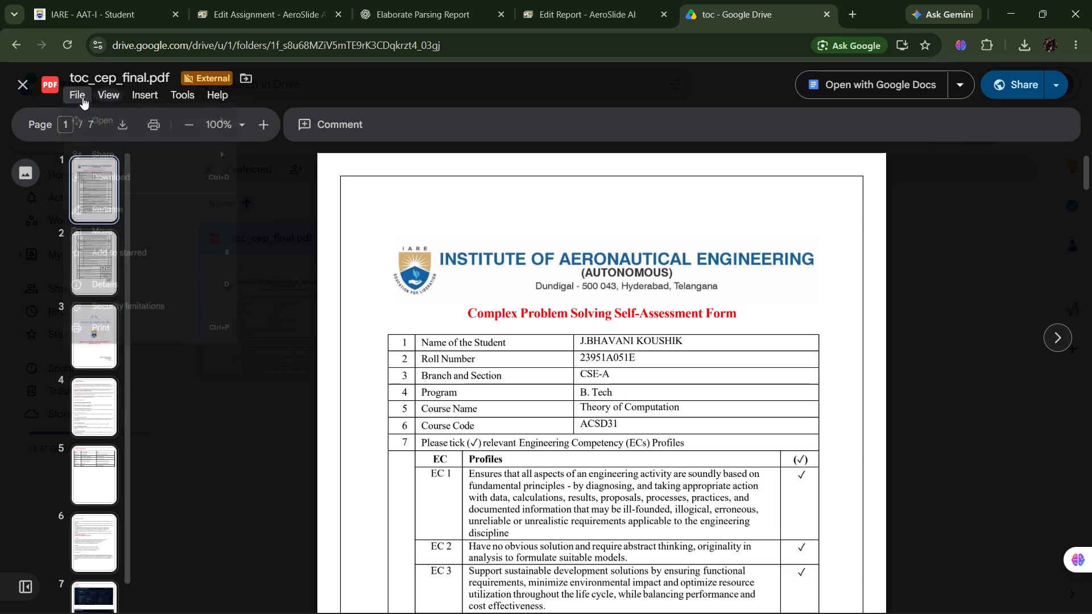
left_click(80, 94)
left_click(77, 101)
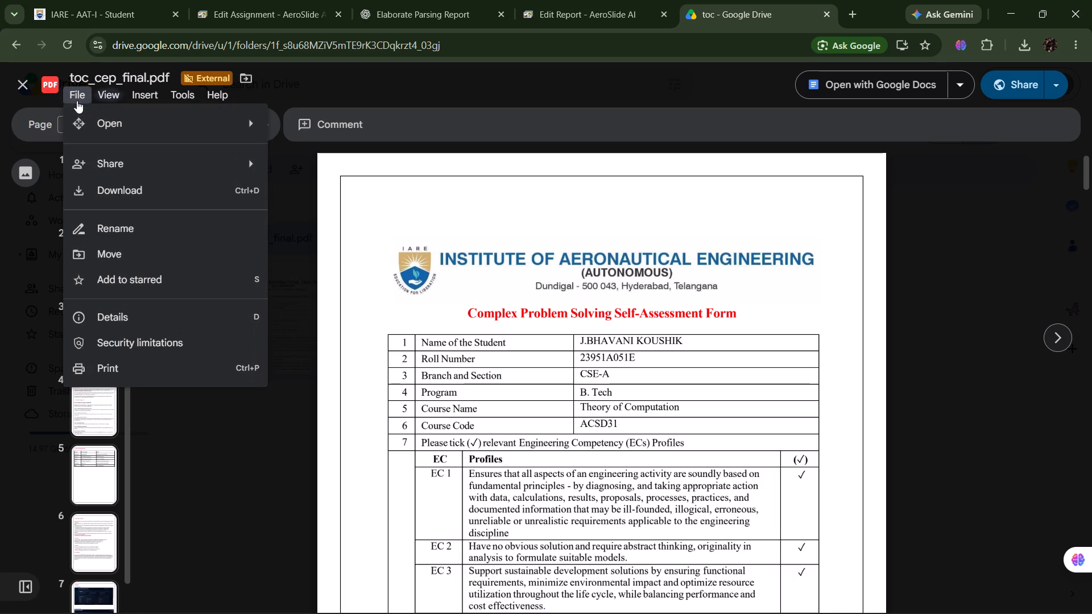
left_click(129, 197)
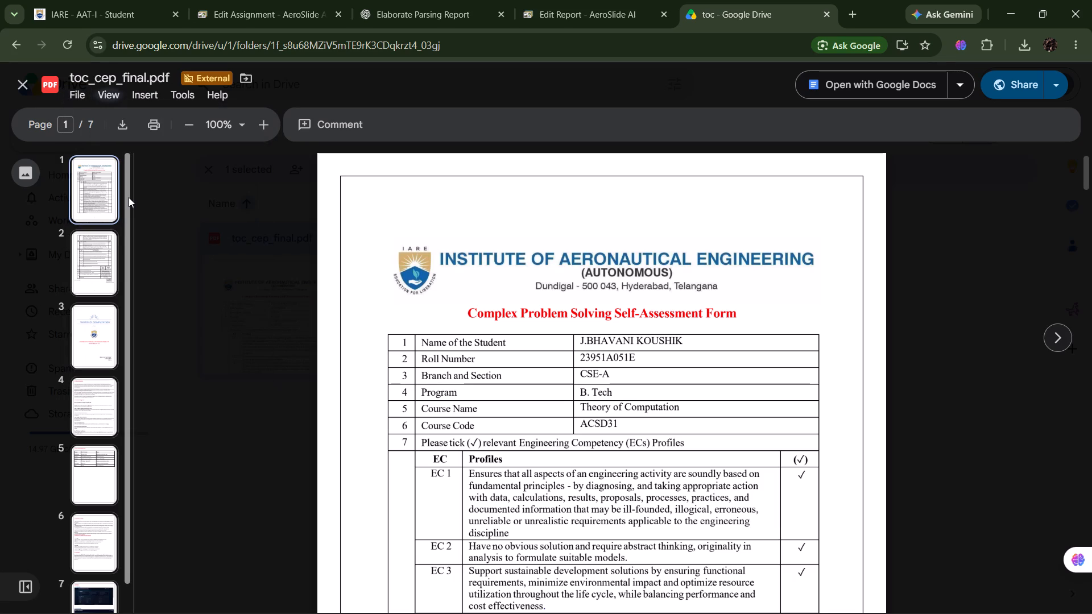
Look through the first three pages of toc_cep_final.pdf, including the Theory of Computation title page.
scroll(418, 306, "down", 4)
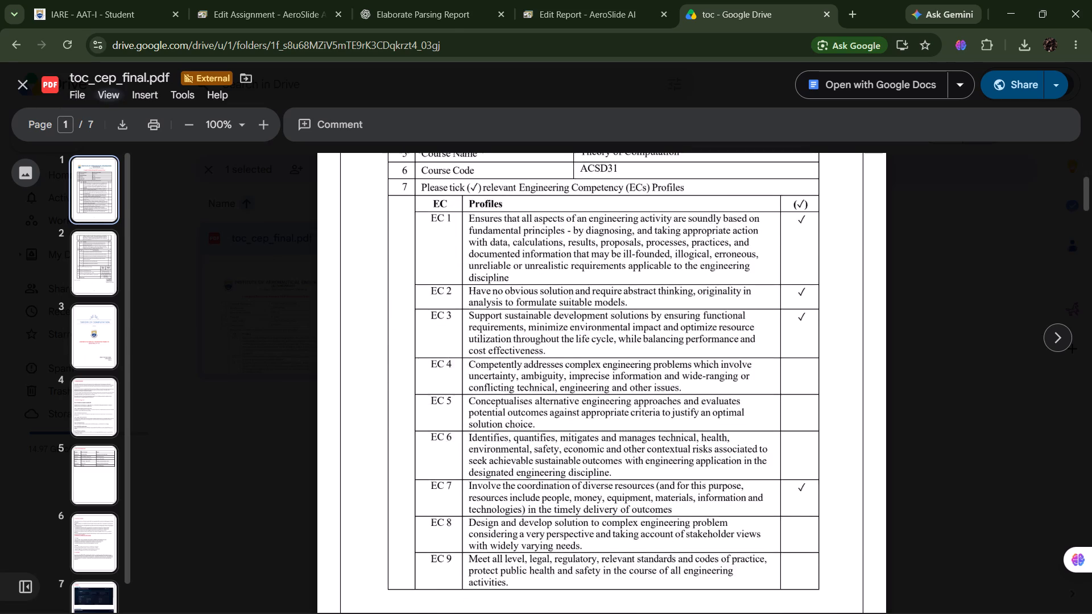
scroll(418, 306, "down", 6)
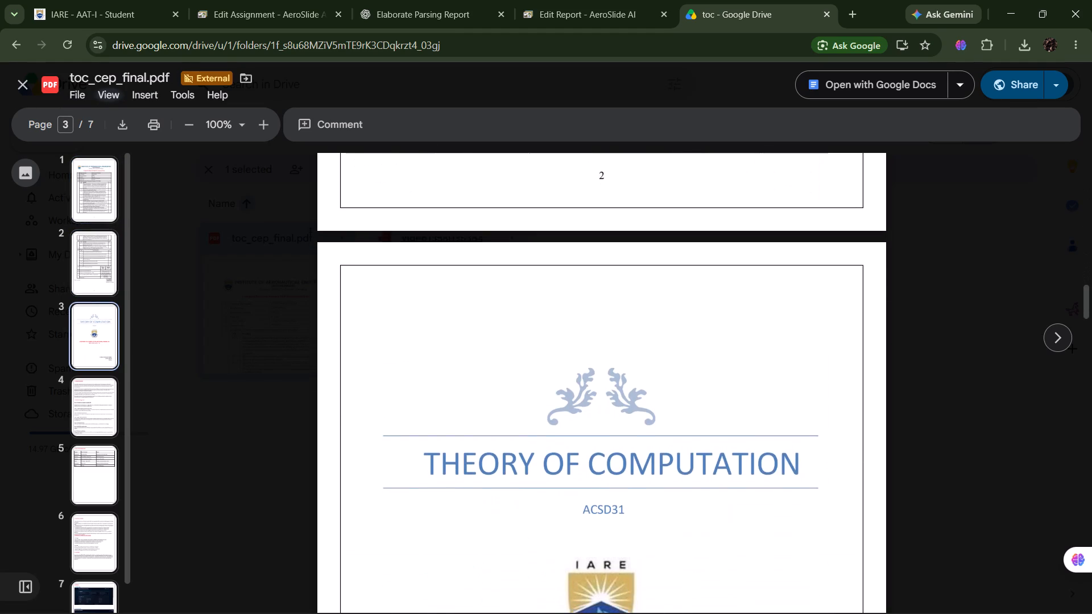
scroll(418, 306, "down", 2)
Switch to the parsing report in Word and review it from Chapter 4 back to the self-assessment form.
key("alt+Tab")
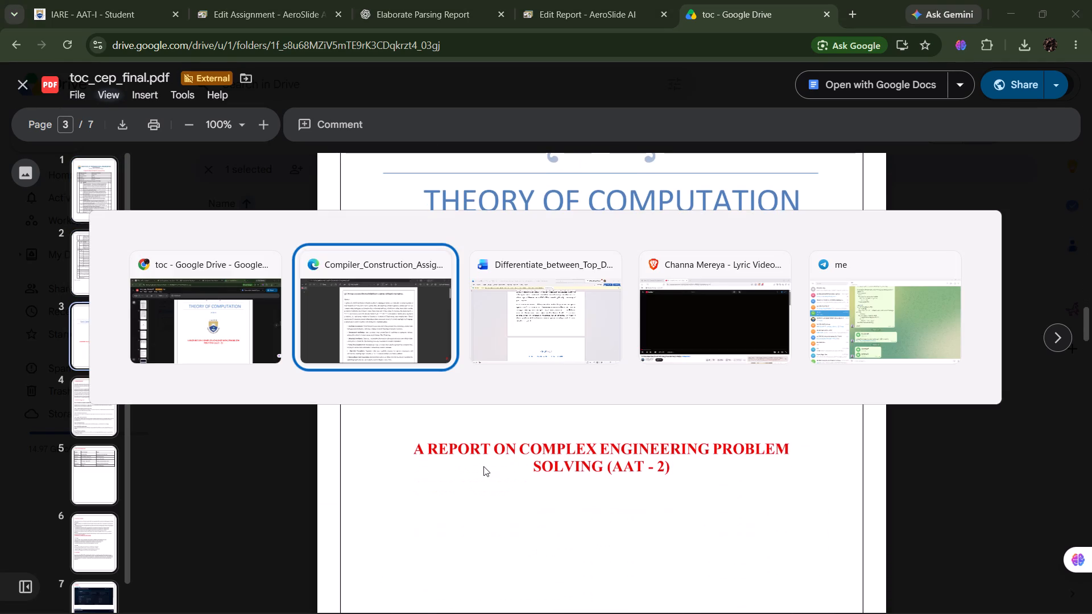
key("alt+Tab")
scroll(639, 352, "up", 6)
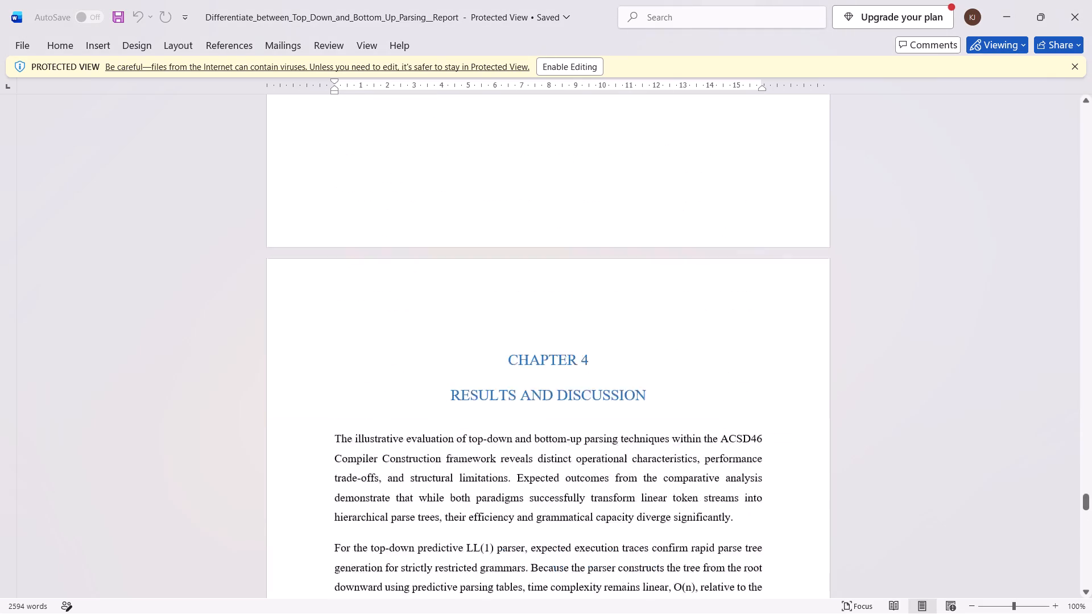
scroll(639, 352, "up", 15)
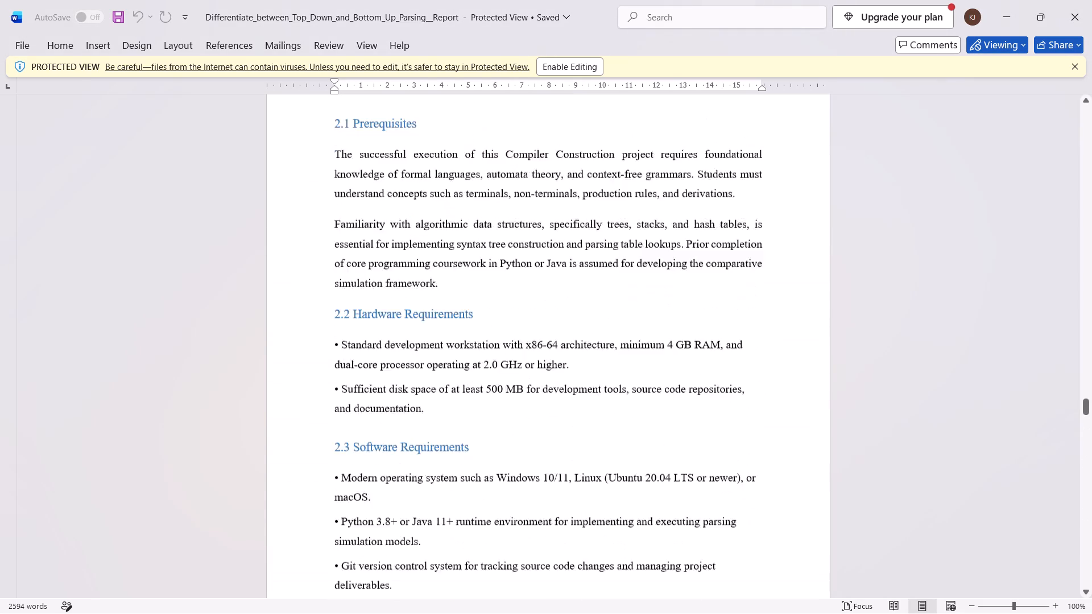
scroll(639, 352, "up", 10)
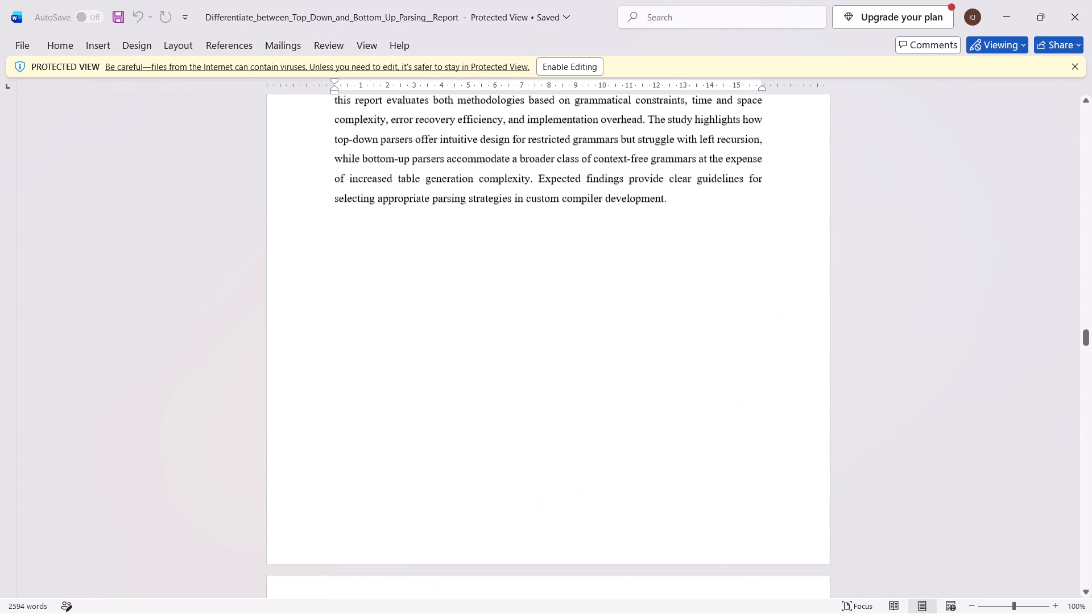
scroll(639, 352, "up", 6)
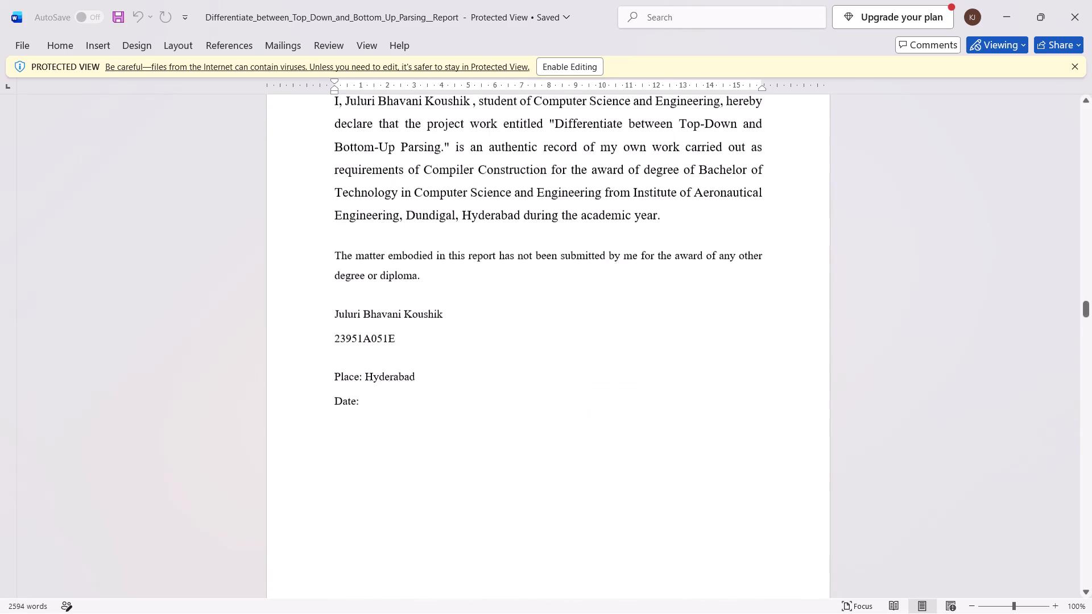
scroll(639, 352, "up", 5)
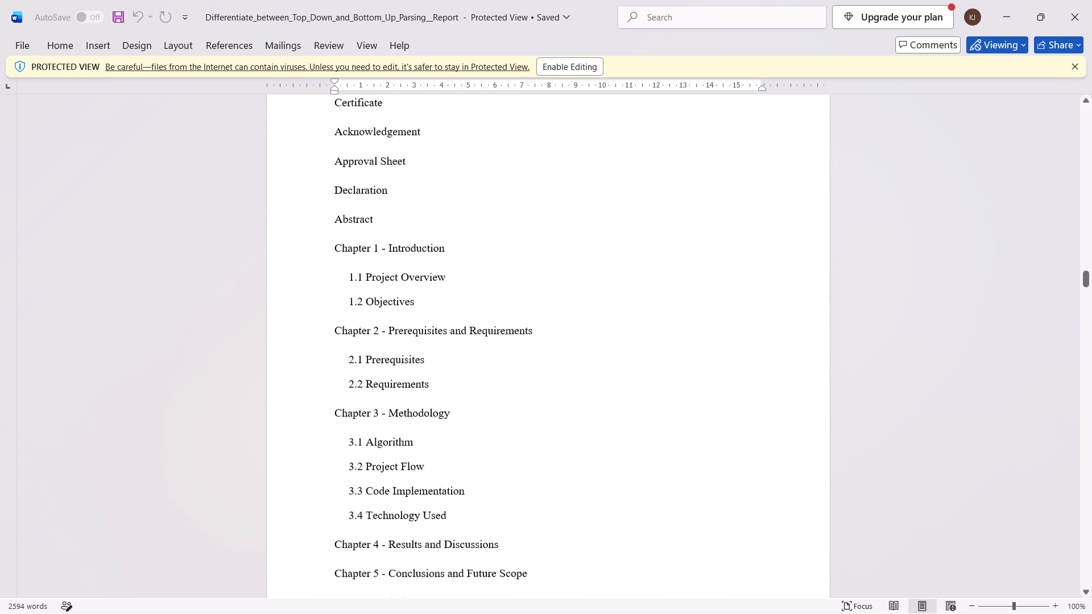
scroll(639, 352, "up", 1)
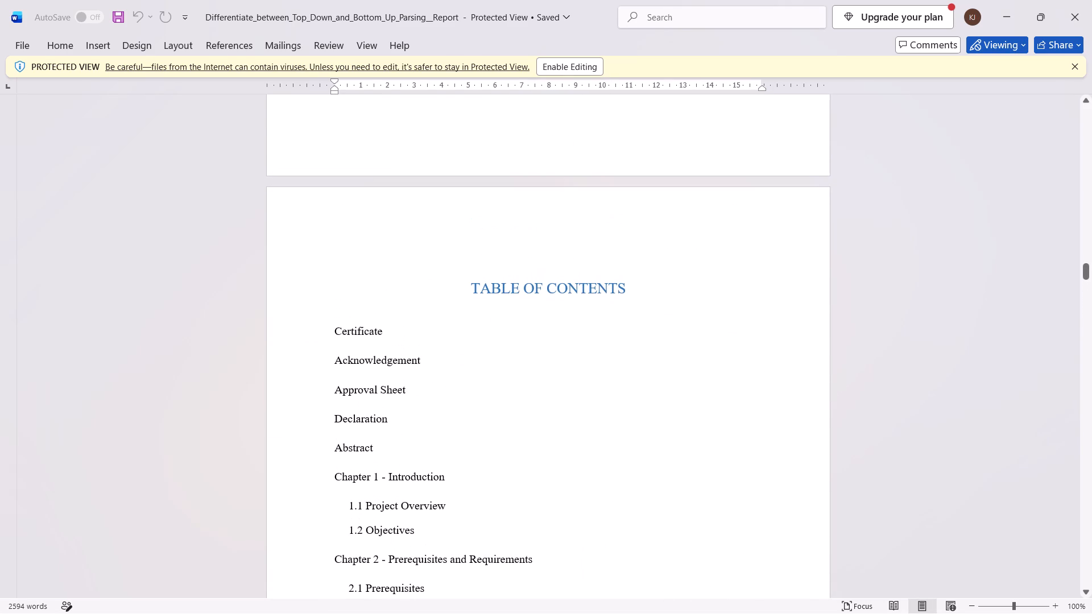
scroll(639, 352, "down", 1)
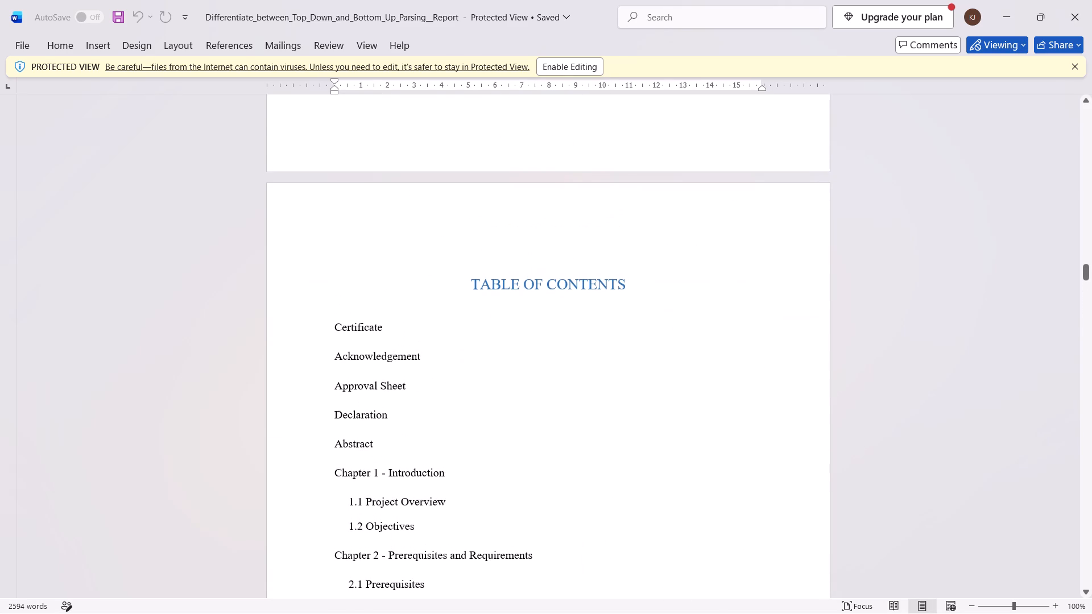
scroll(639, 352, "down", 2)
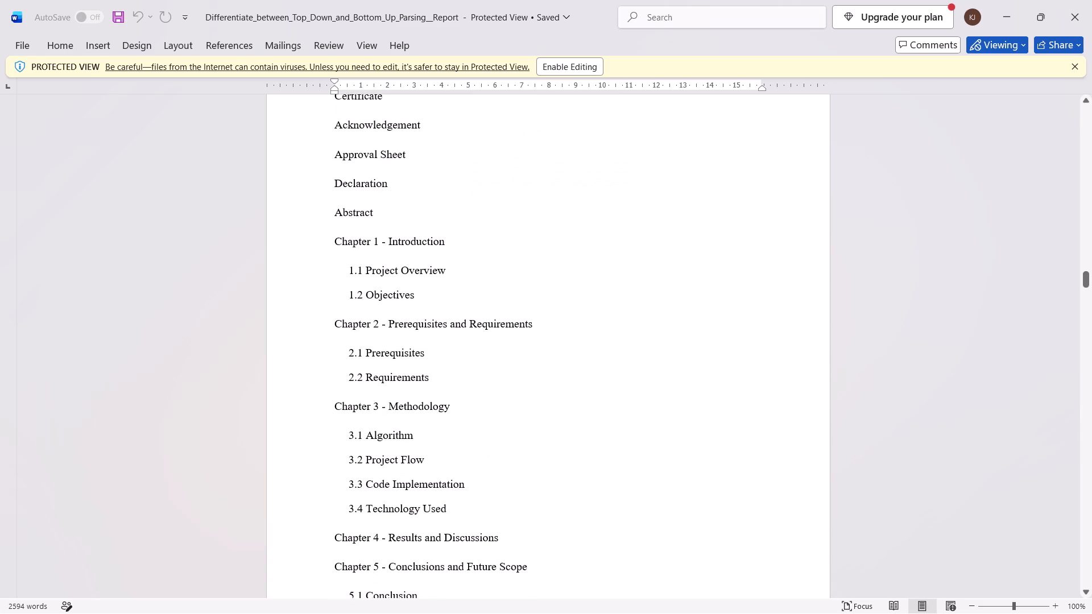
scroll(639, 352, "up", 2)
scroll(411, 290, "up", 5)
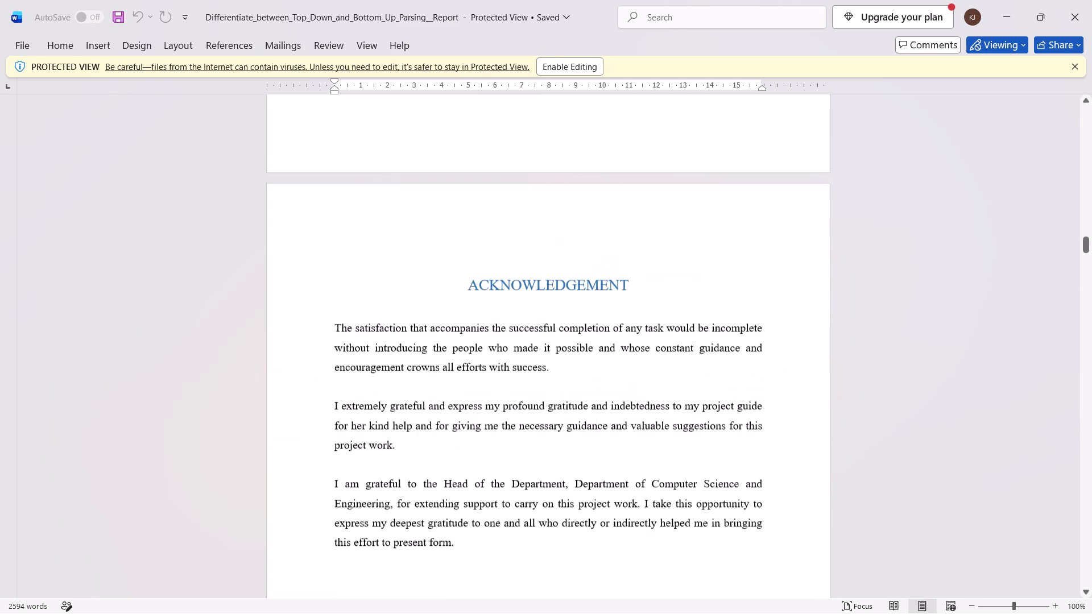
scroll(411, 290, "up", 6)
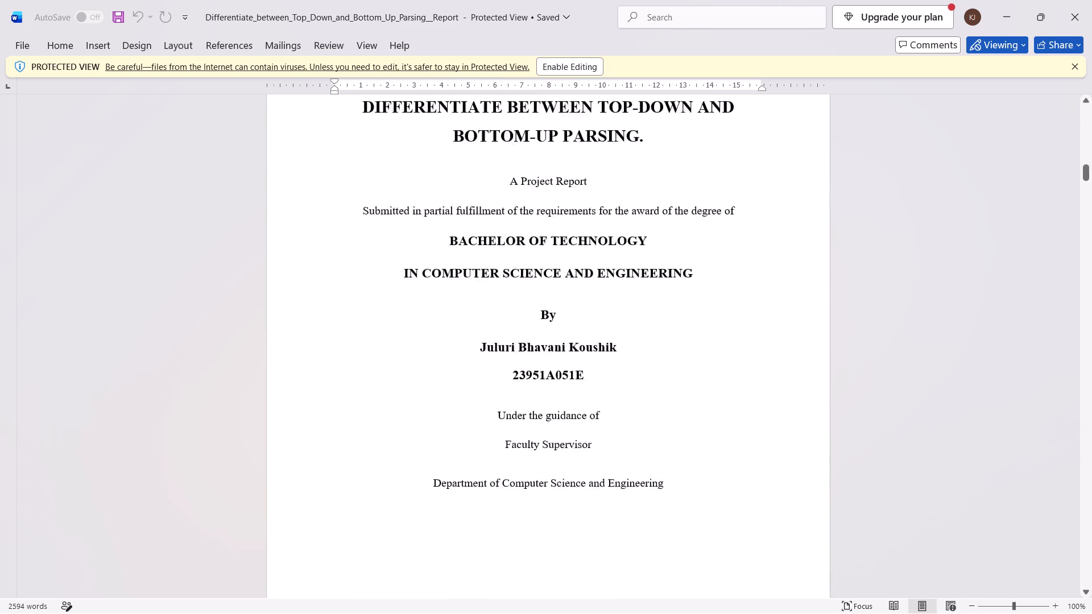
scroll(411, 290, "up", 4)
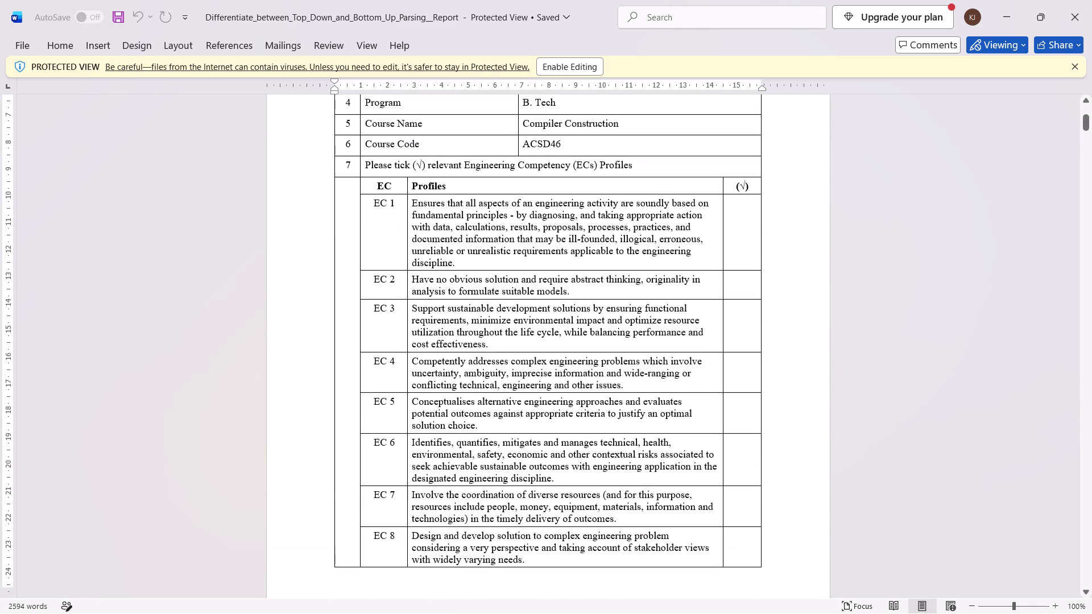
Enable editing of the parsing report and apply a ½ pt solid box page border to the whole document.
left_click(578, 56)
left_click(578, 68)
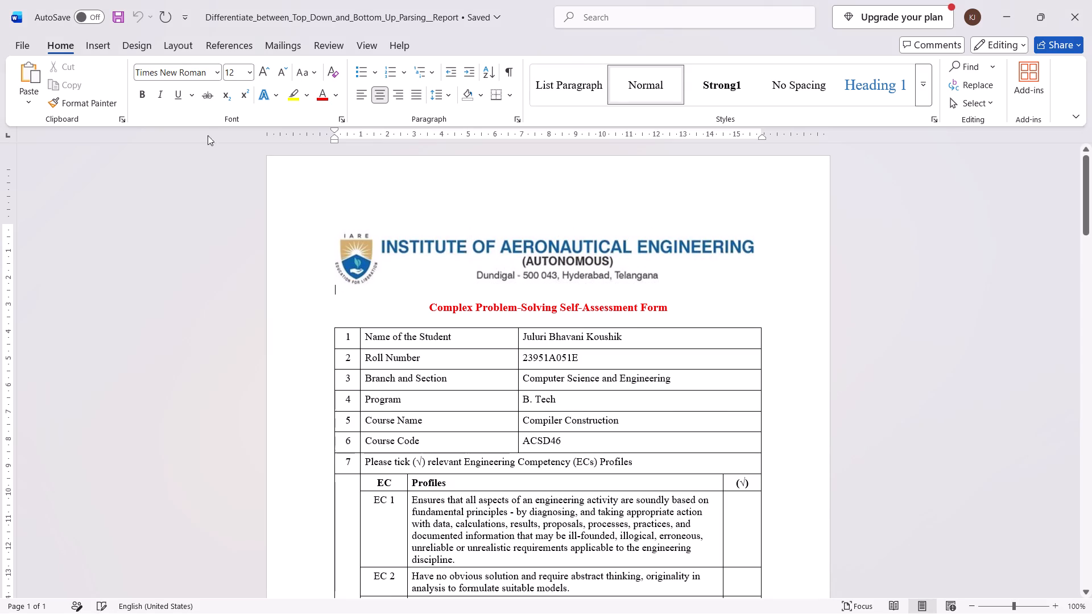
left_click(140, 39)
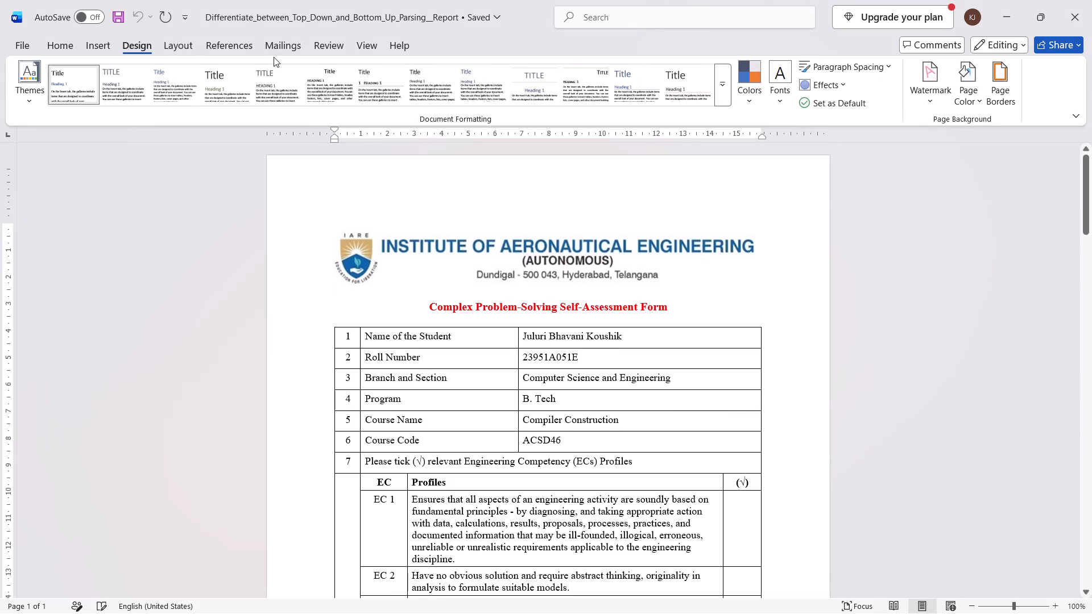
left_click(1002, 89)
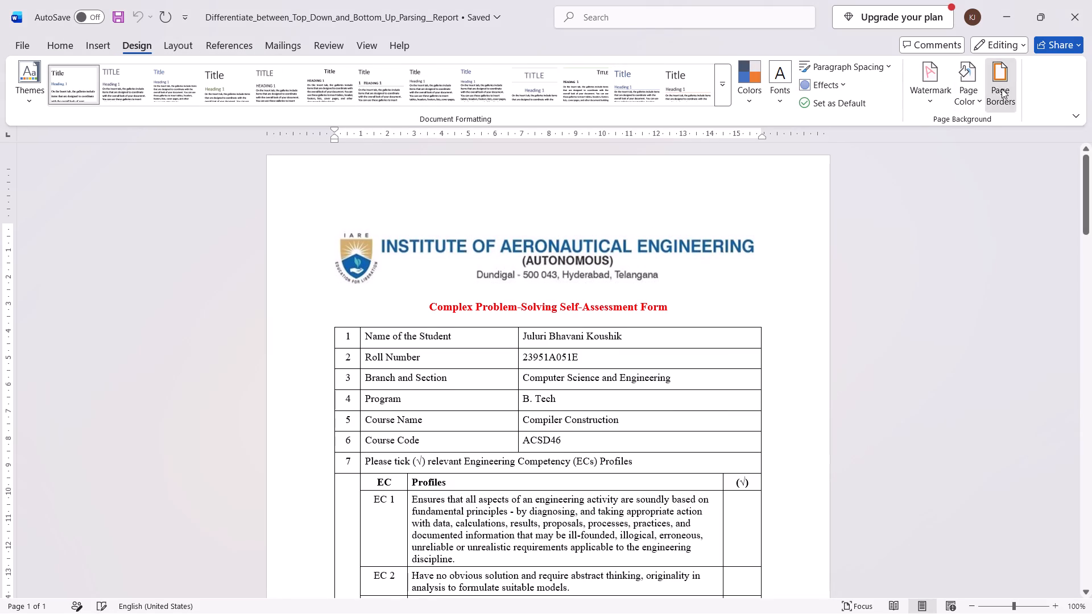
left_click(368, 257)
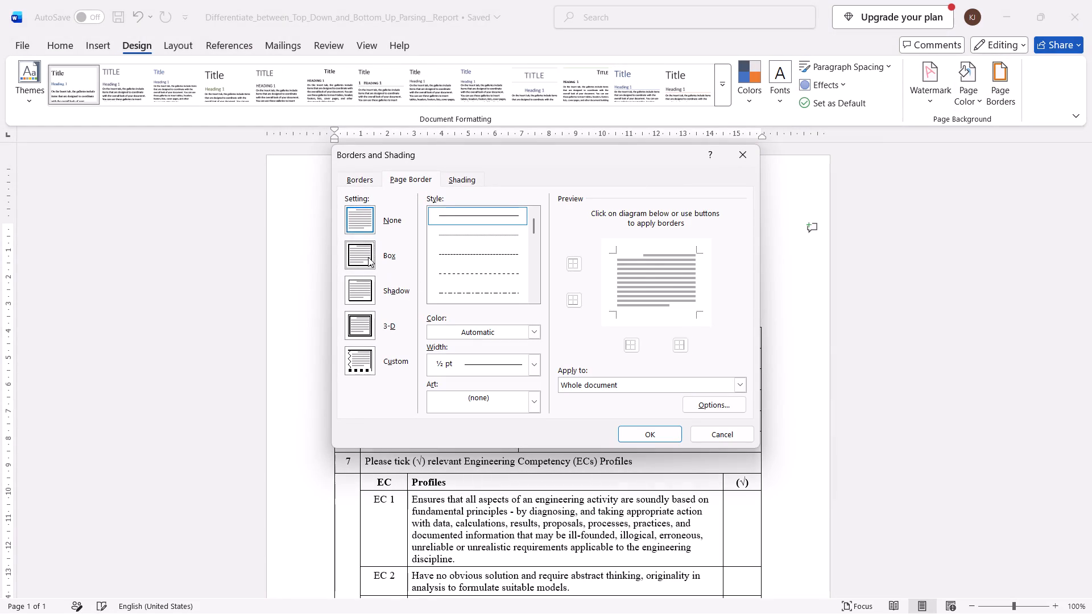
left_click(648, 432)
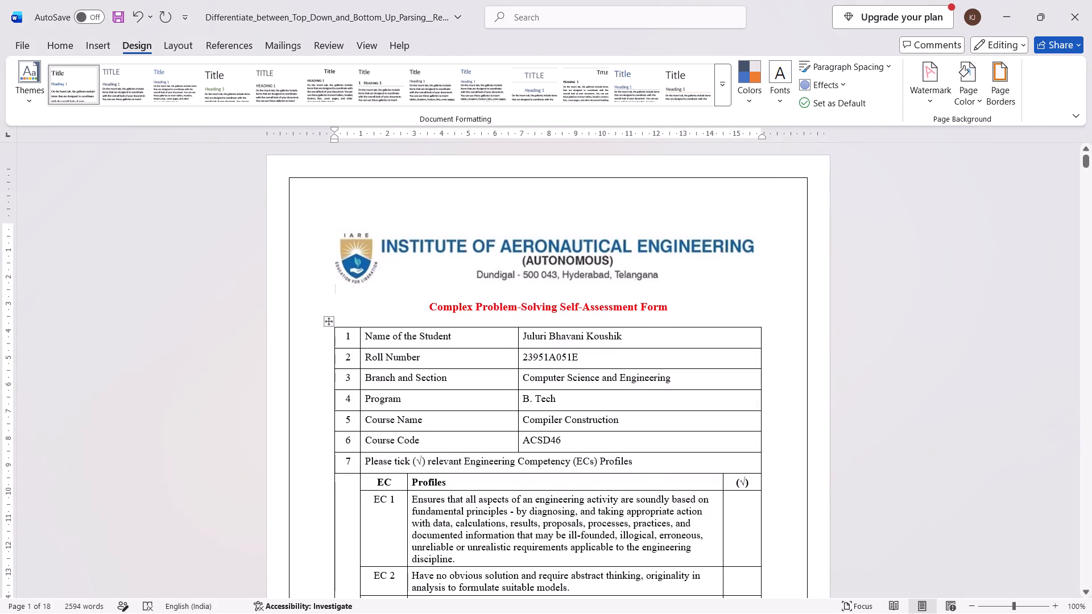
Check the page border and front-matter layout from the self-assessment form through the pages following the Approval Sheet.
scroll(901, 433, "down", 4)
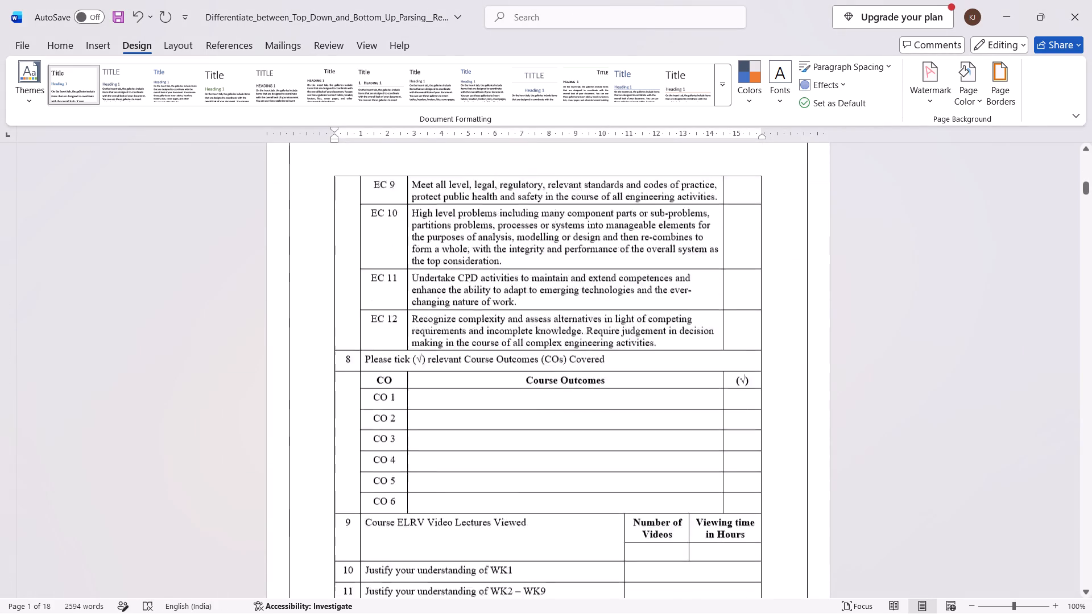
scroll(901, 433, "down", 5)
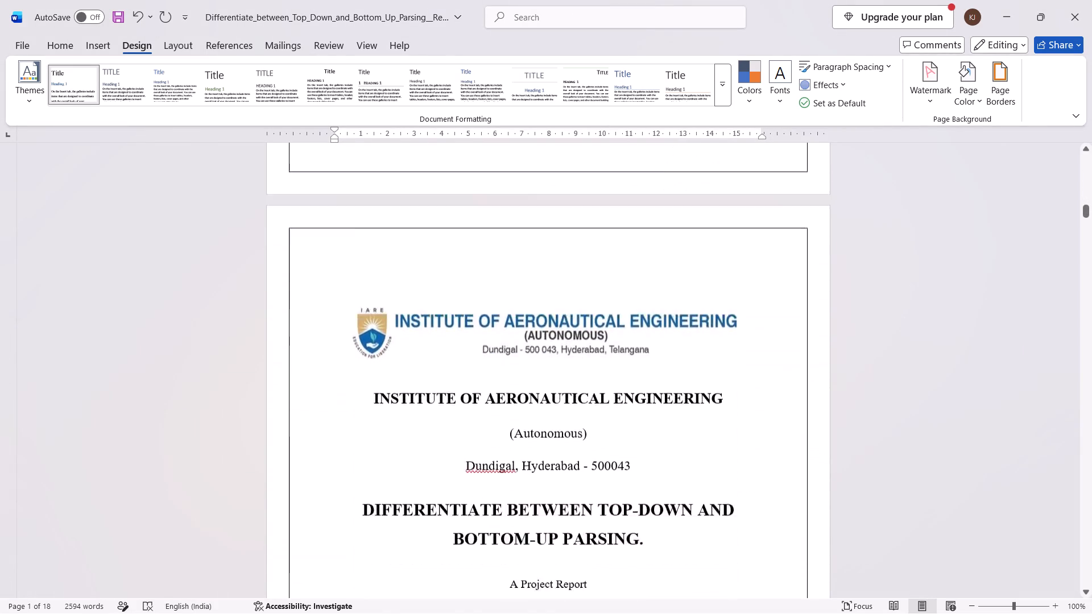
scroll(901, 433, "down", 5)
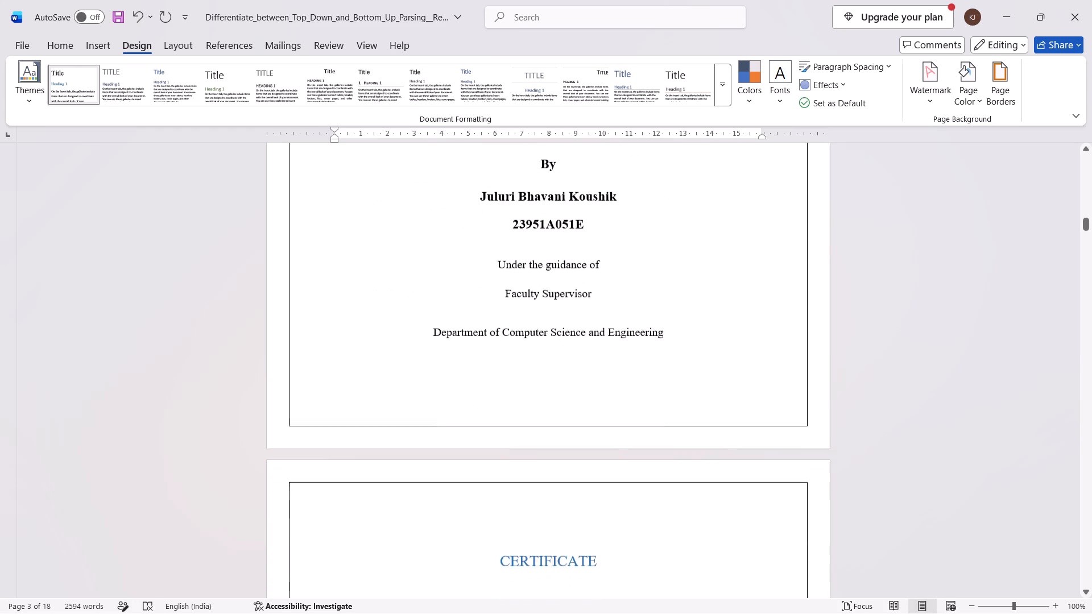
scroll(901, 433, "down", 4)
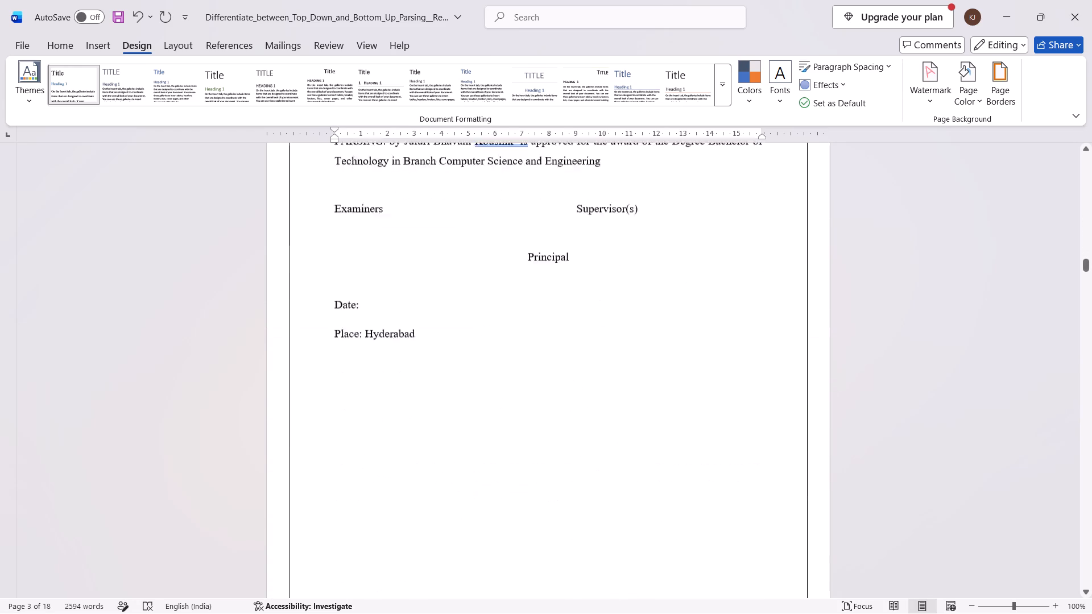
scroll(901, 433, "down", 3)
Delete the Certificate, Acknowledgement, Approval Sheet and Declaration entries from the Table of Contents.
scroll(901, 433, "up", 1)
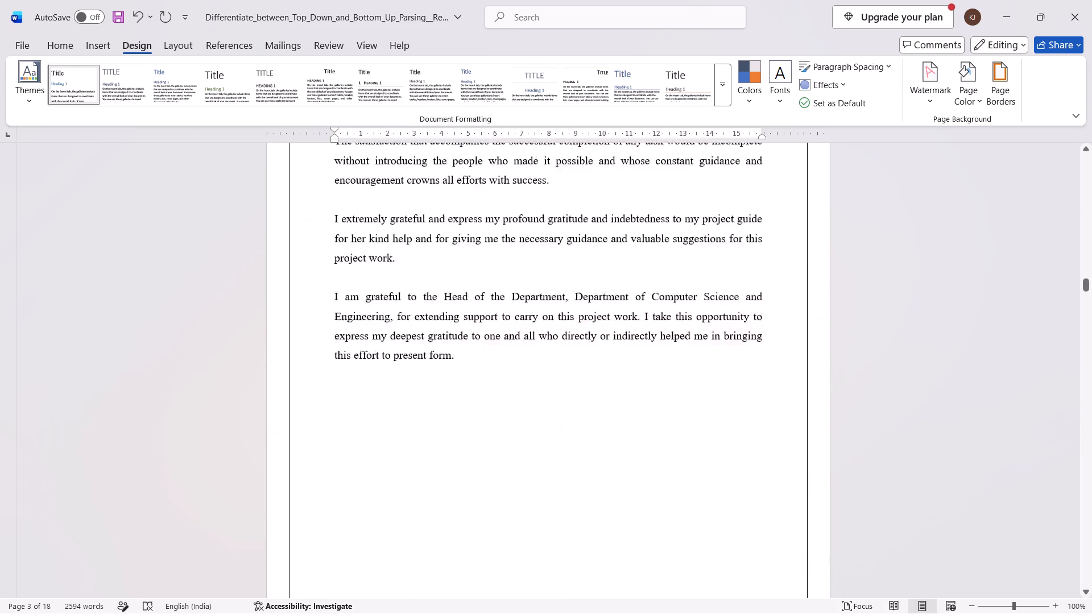
scroll(901, 433, "up", 1)
scroll(901, 433, "down", 4)
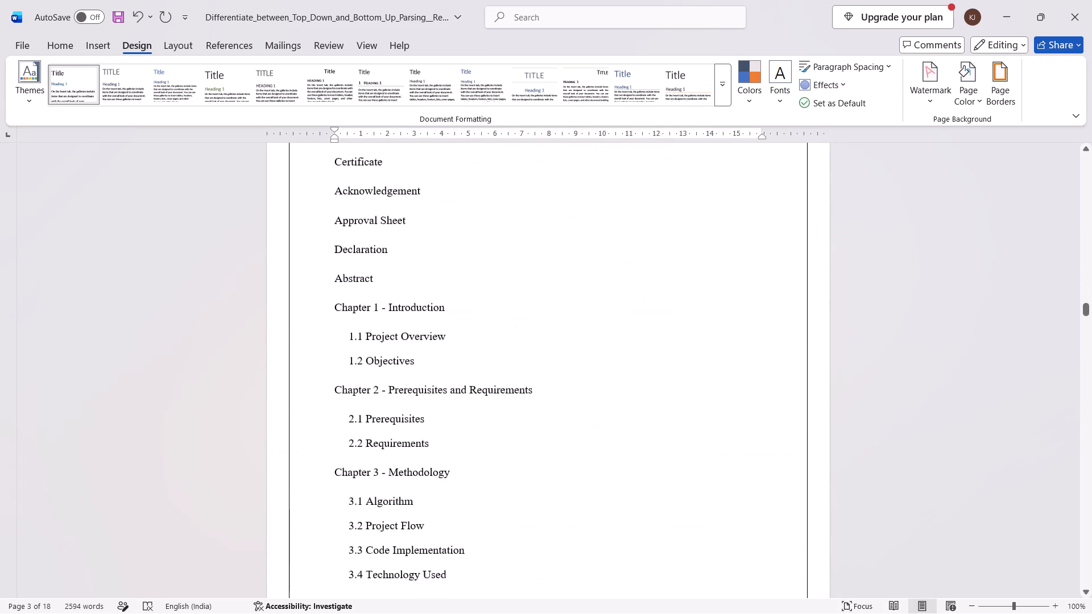
scroll(901, 433, "up", 1)
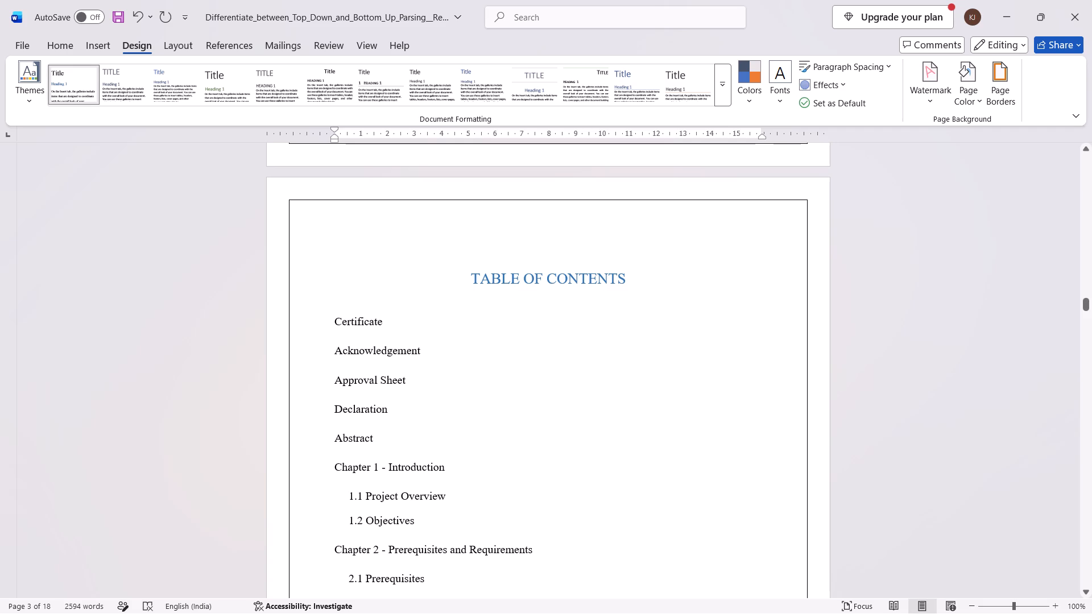
left_click(391, 418)
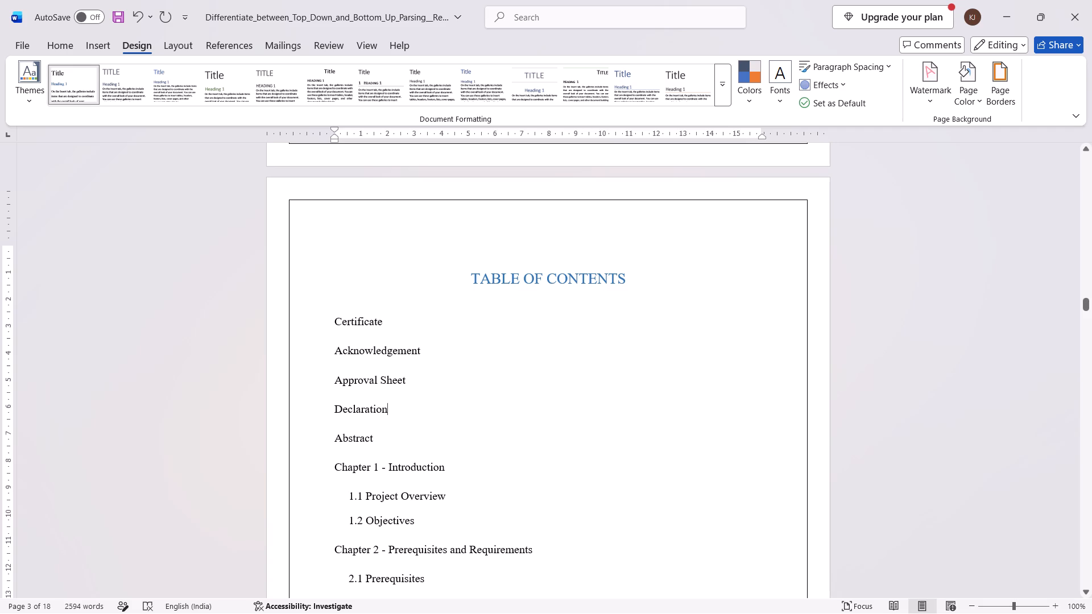
key("ctrl+BackSpace")
key("ctrl+BackSpace")
key("ctrl+BackSpace")
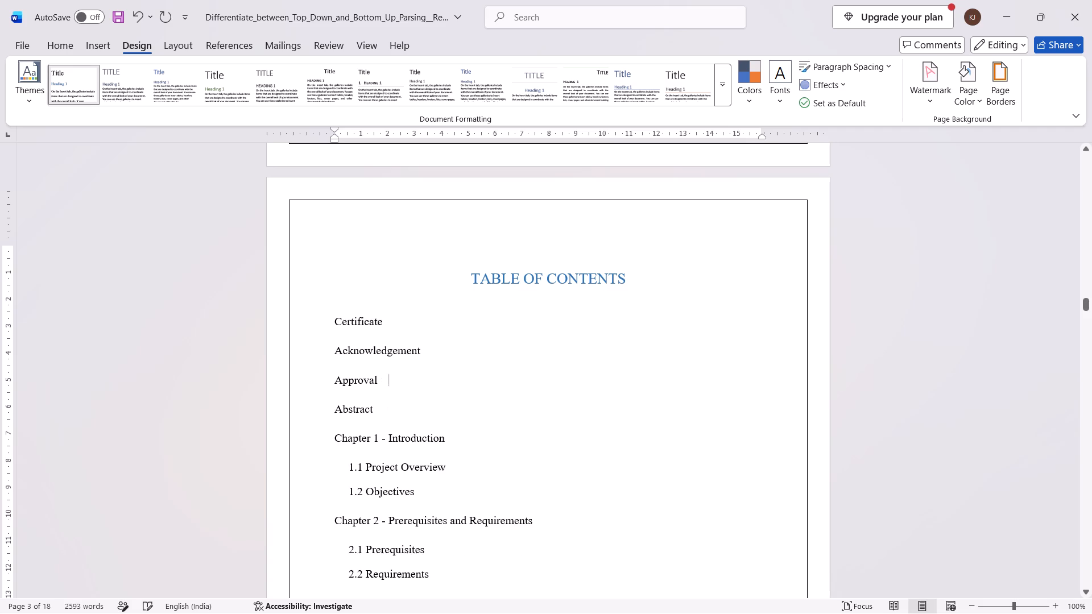
key("ctrl+BackSpace")
key("ctrl+BackSpace")
key("ctrl+BackSpace")
key("ctrl+BackSpace")
key("ctrl+BackSpace")
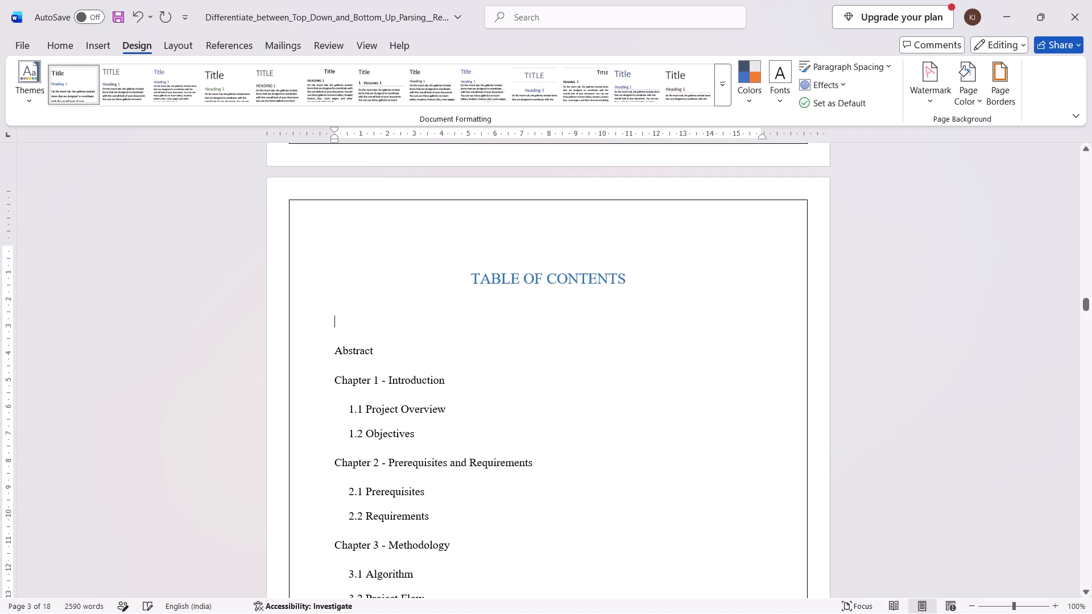
key("BackSpace")
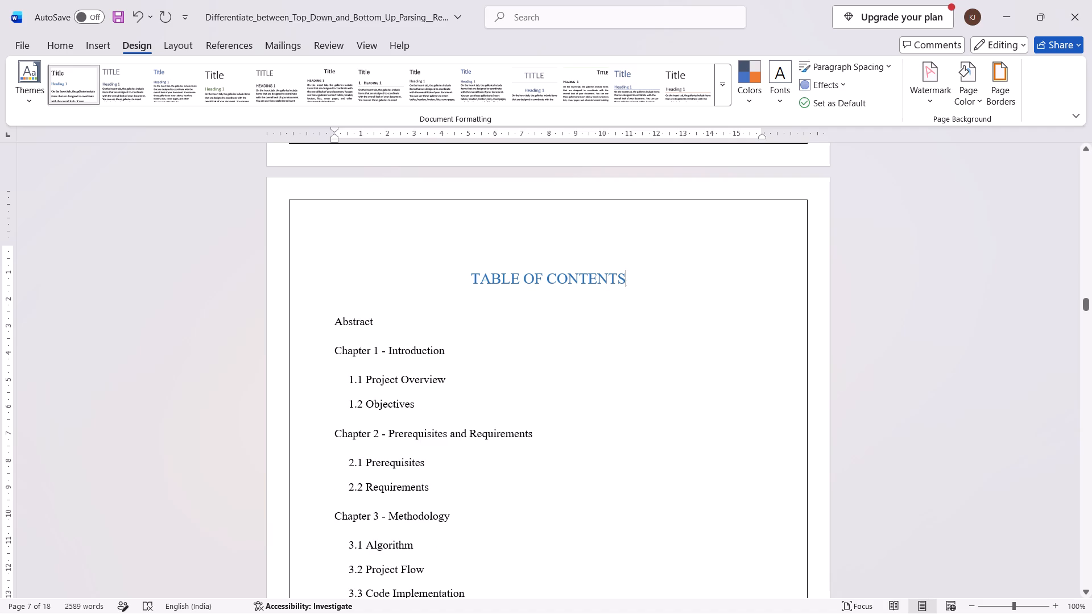
Review the front matter between the Table of Contents and the self-assessment form, including the Approval Sheet and Acknowledgement pages.
scroll(590, 439, "up", 4)
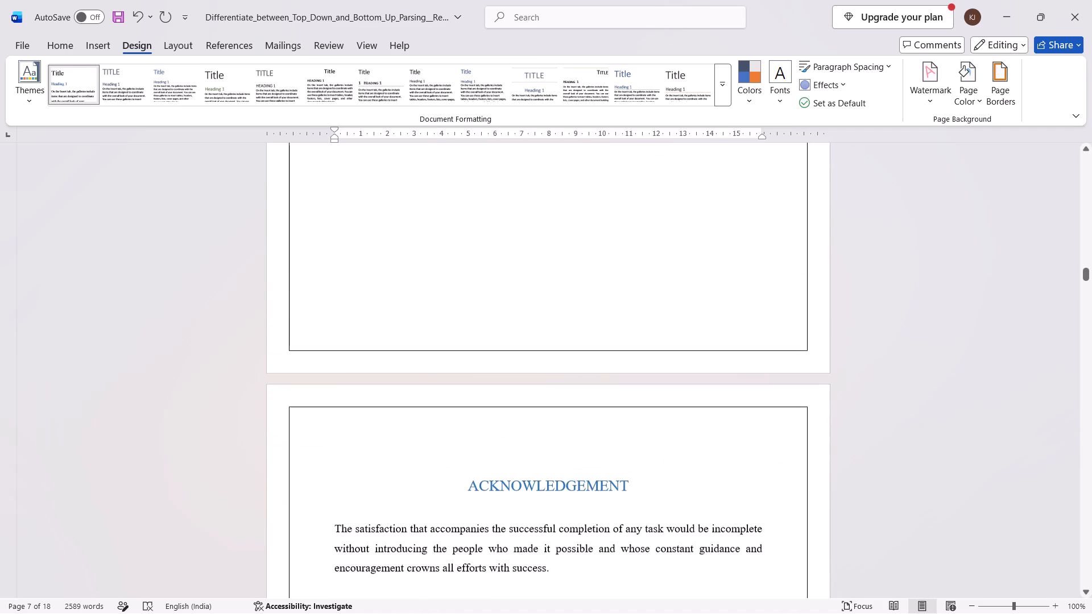
scroll(590, 439, "up", 5)
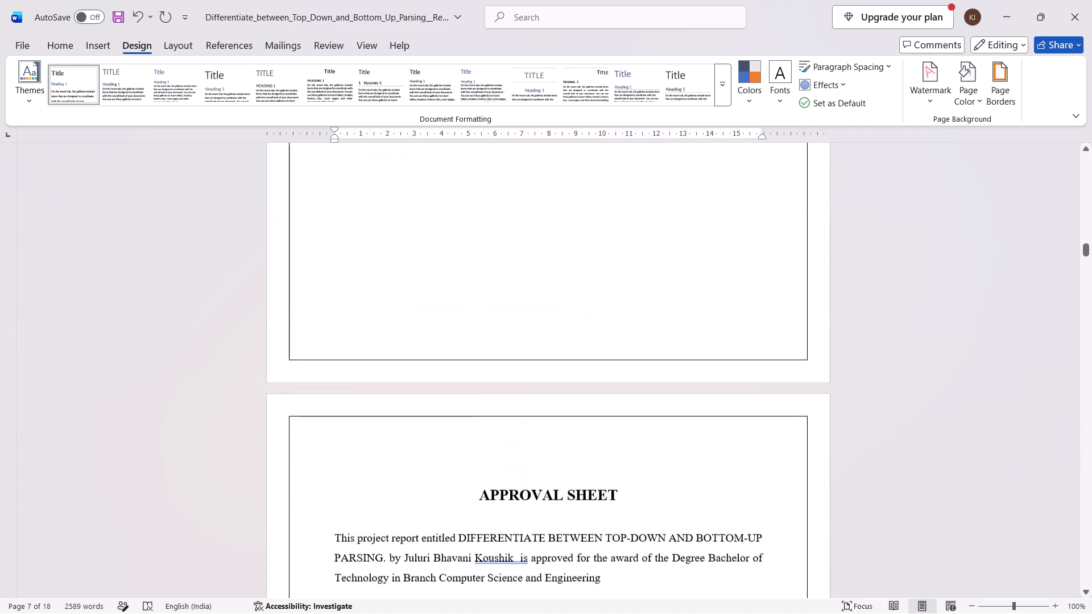
scroll(590, 439, "up", 6)
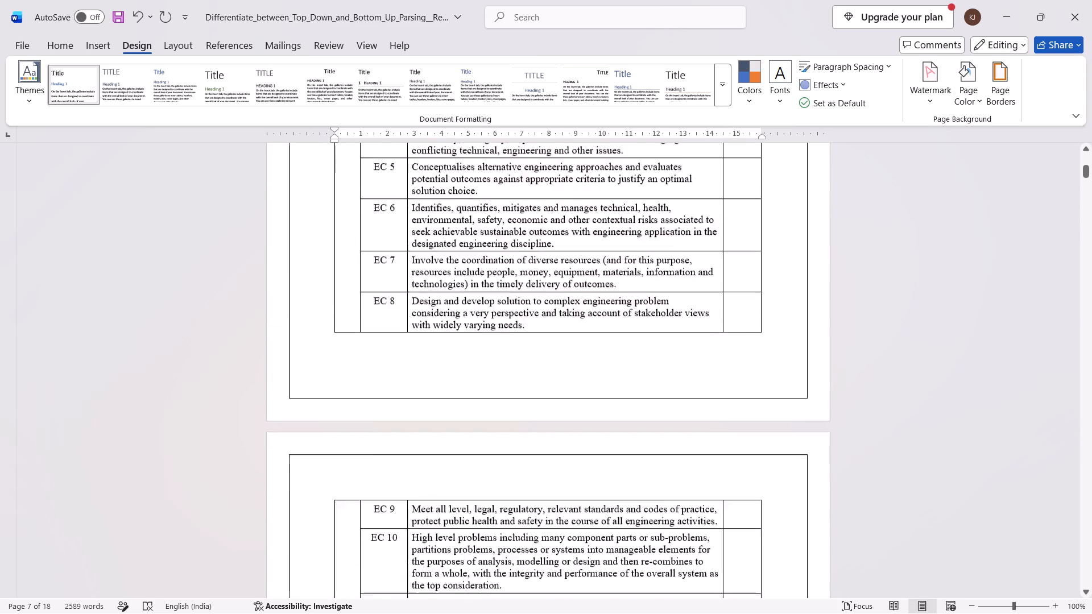
scroll(590, 439, "up", 1)
scroll(590, 439, "down", 9)
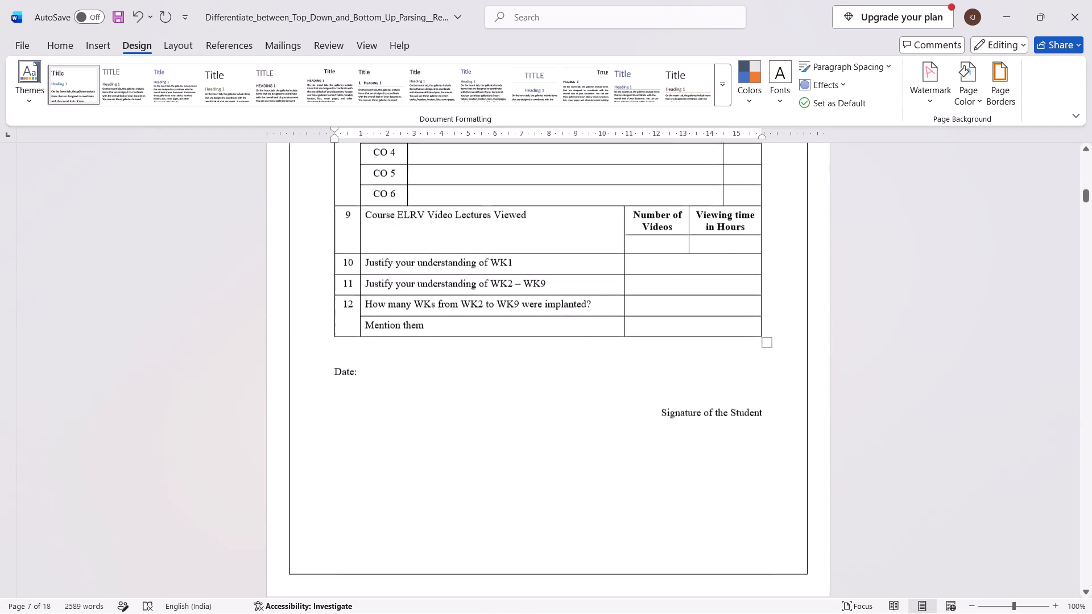
scroll(590, 439, "down", 7)
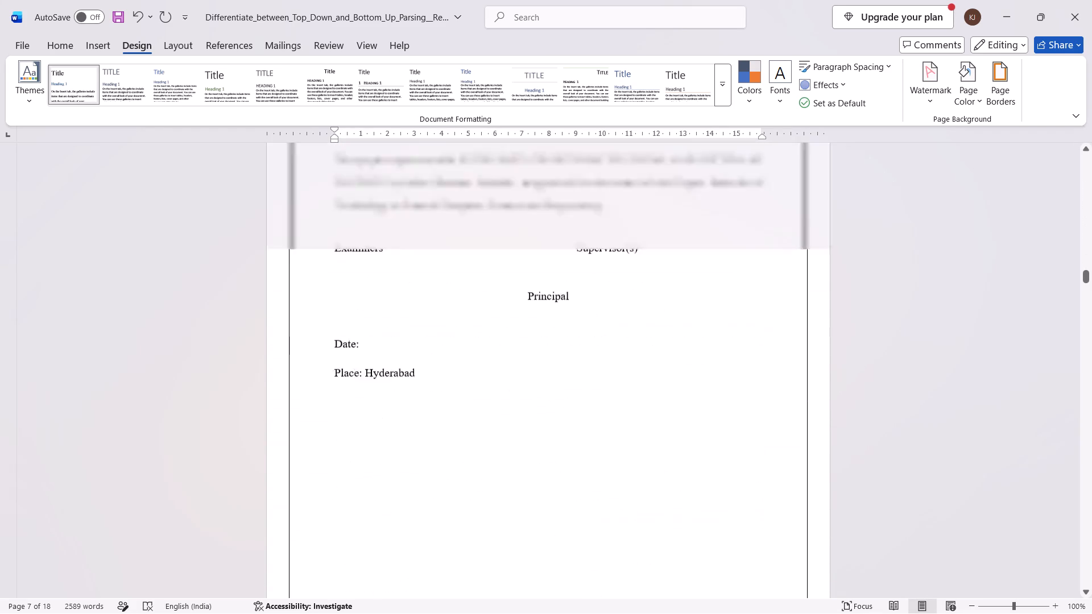
scroll(590, 439, "down", 4)
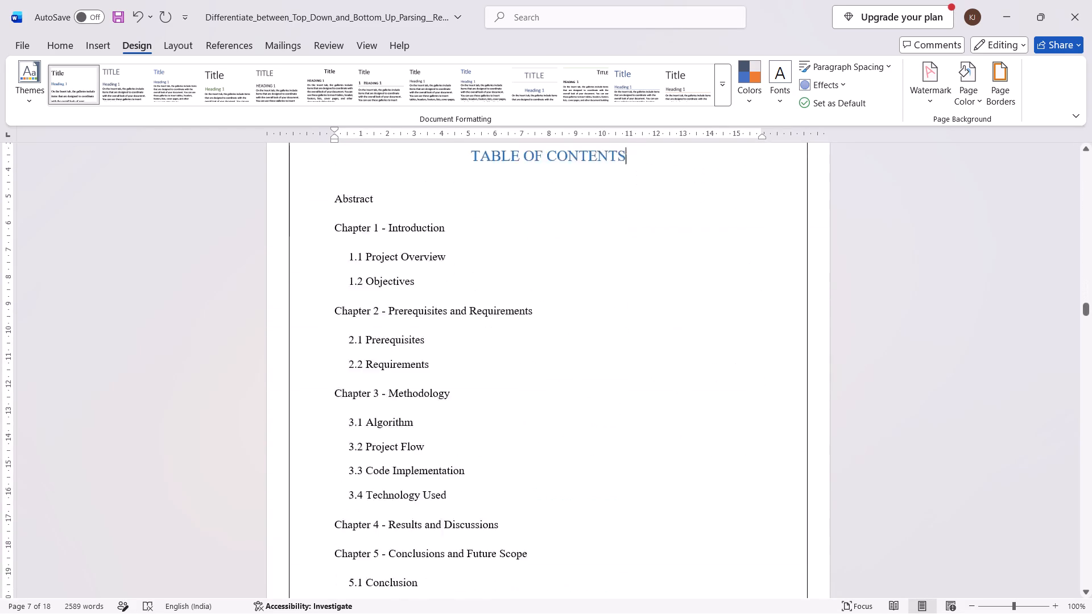
scroll(590, 439, "up", 3)
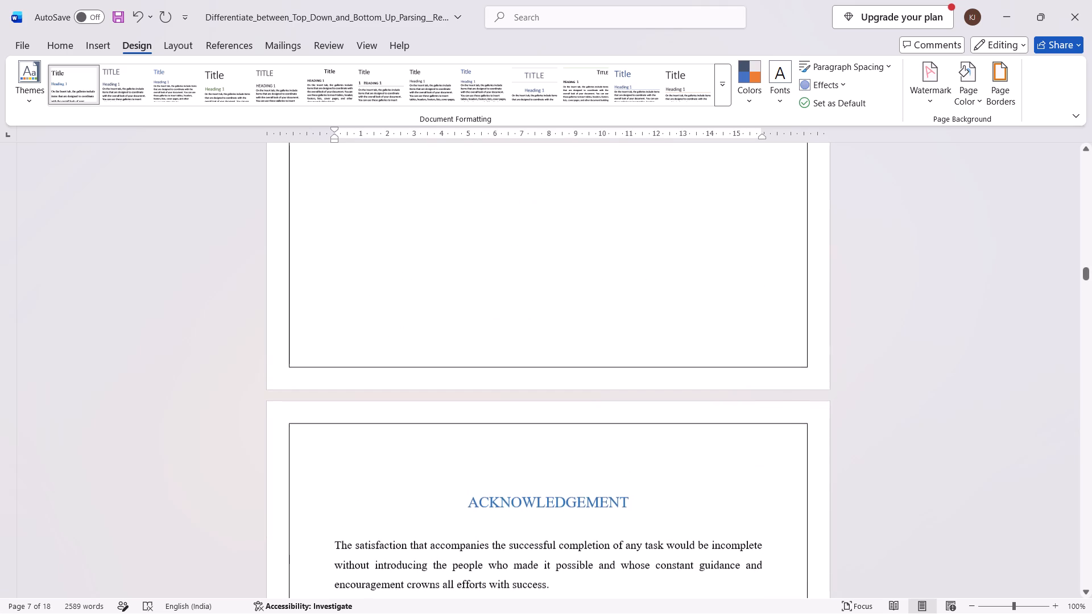
scroll(590, 439, "up", 16)
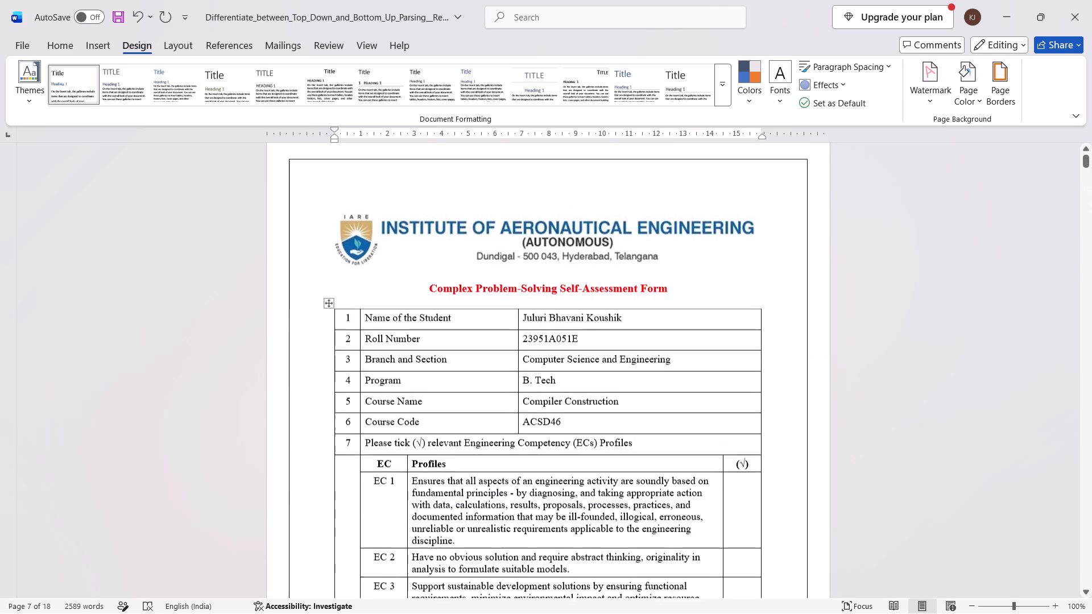
Examine the layout from the self-assessment form through the title page, Table of Contents, Declaration and Abstract.
scroll(590, 439, "down", 7)
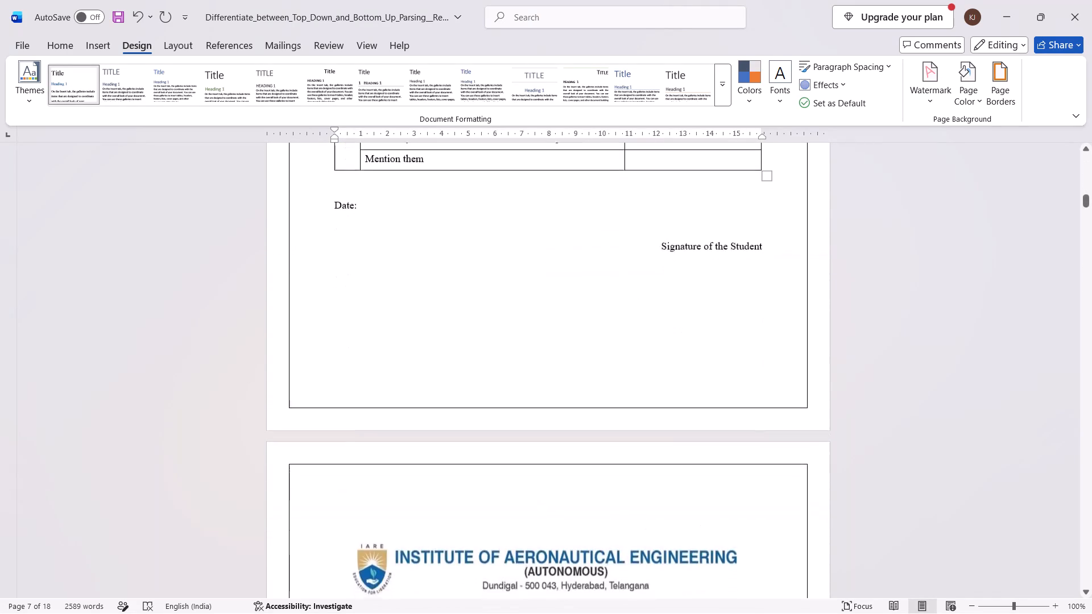
scroll(590, 439, "down", 4)
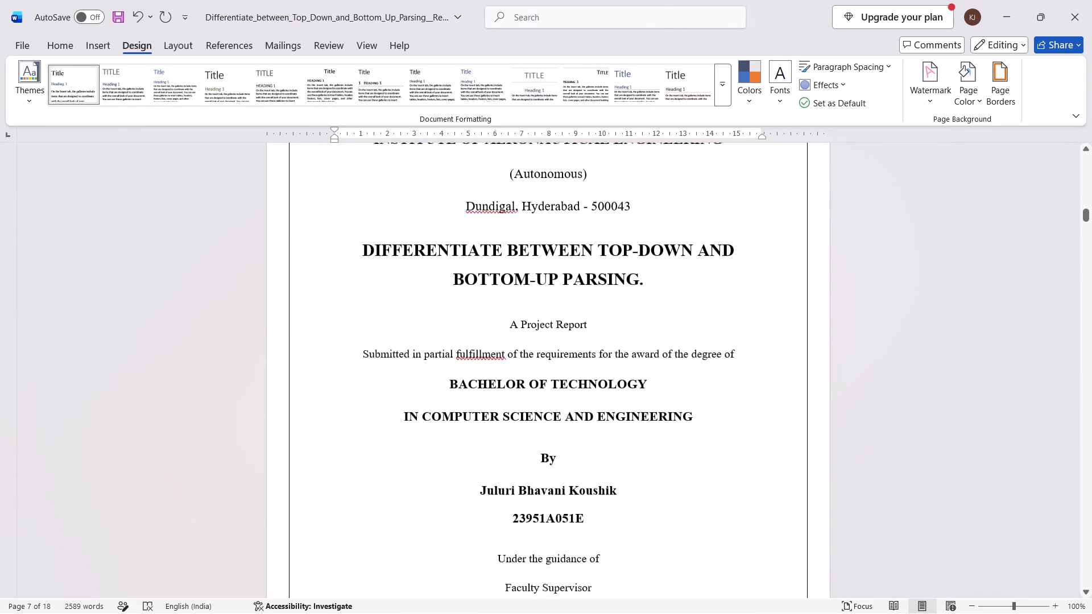
scroll(590, 439, "down", 6)
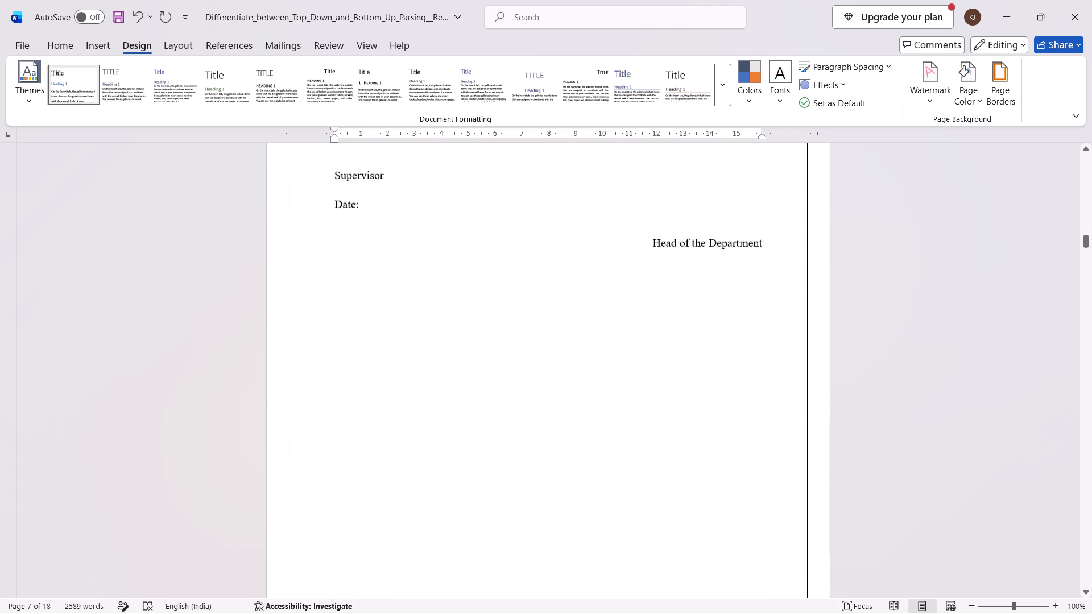
scroll(590, 439, "down", 5)
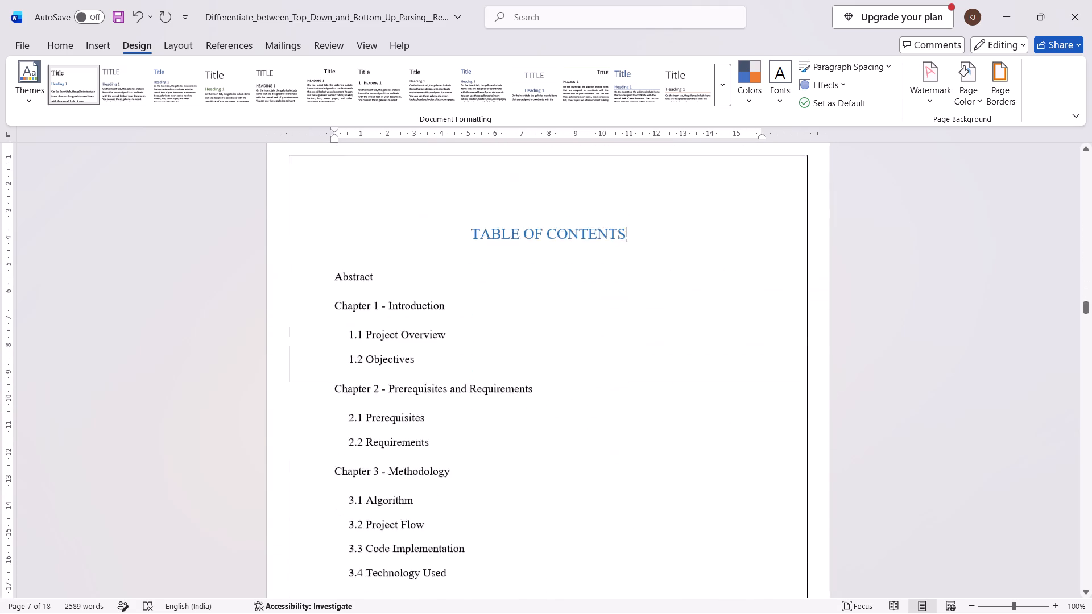
scroll(590, 439, "down", 5)
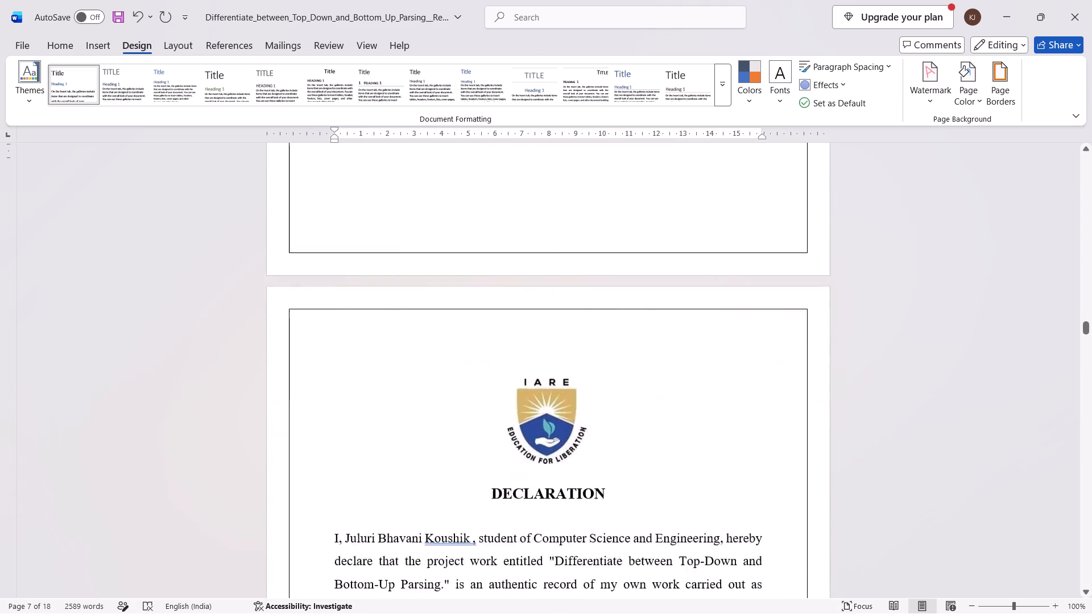
scroll(590, 439, "down", 1)
scroll(590, 439, "up", 2)
scroll(590, 439, "down", 1)
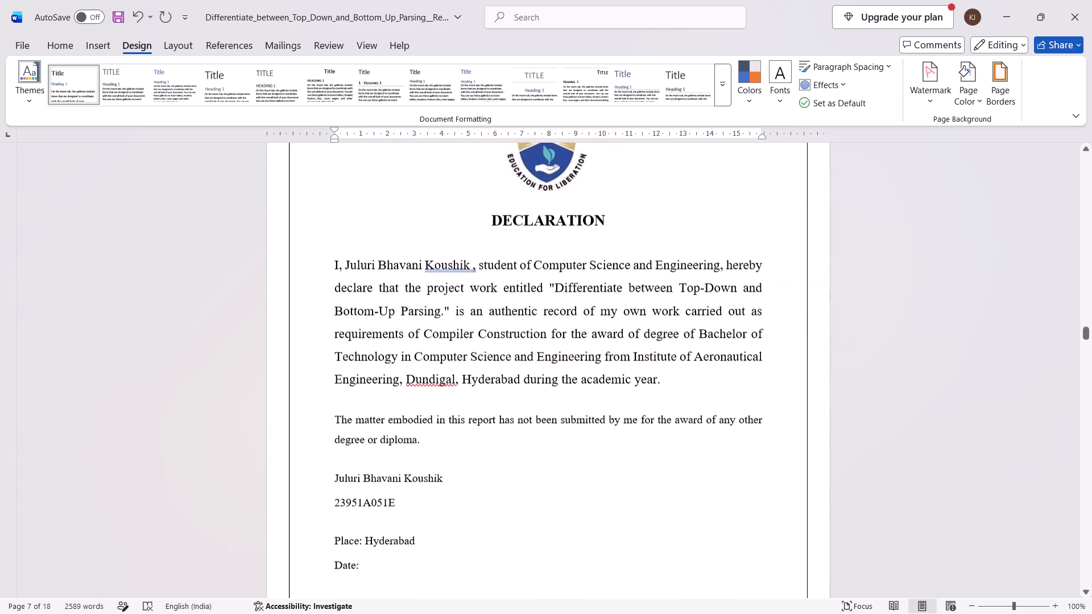
scroll(590, 439, "down", 2)
scroll(590, 439, "up", 1)
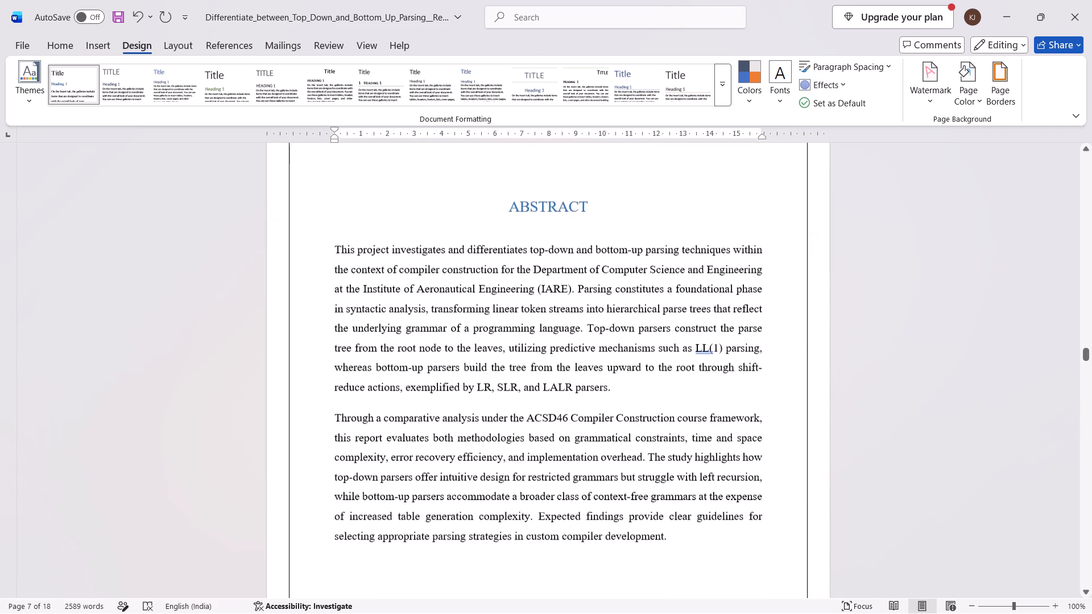
scroll(590, 439, "up", 3)
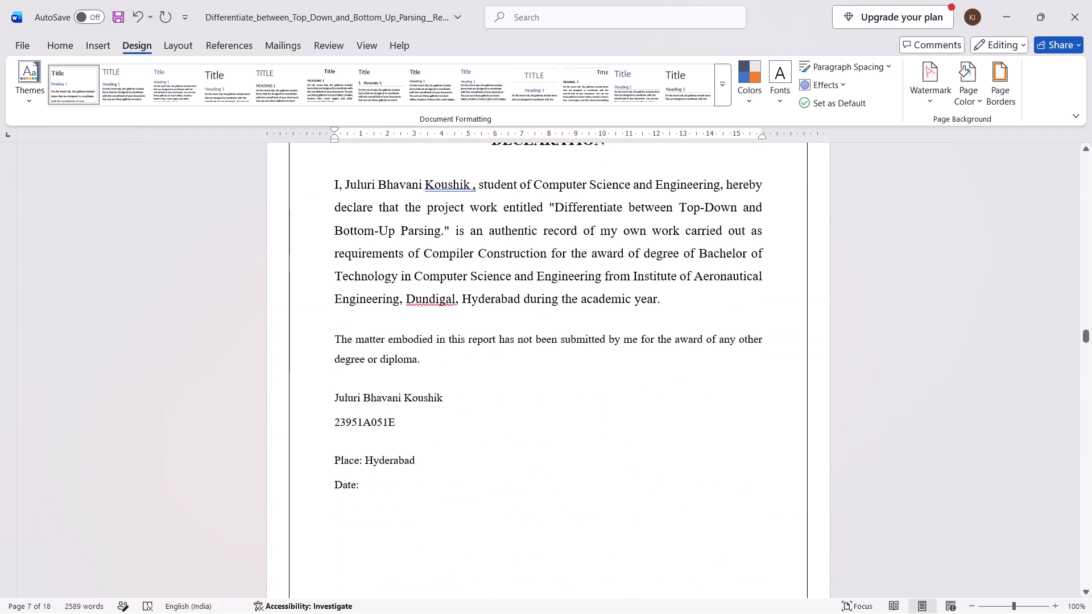
scroll(607, 512, "up", 2)
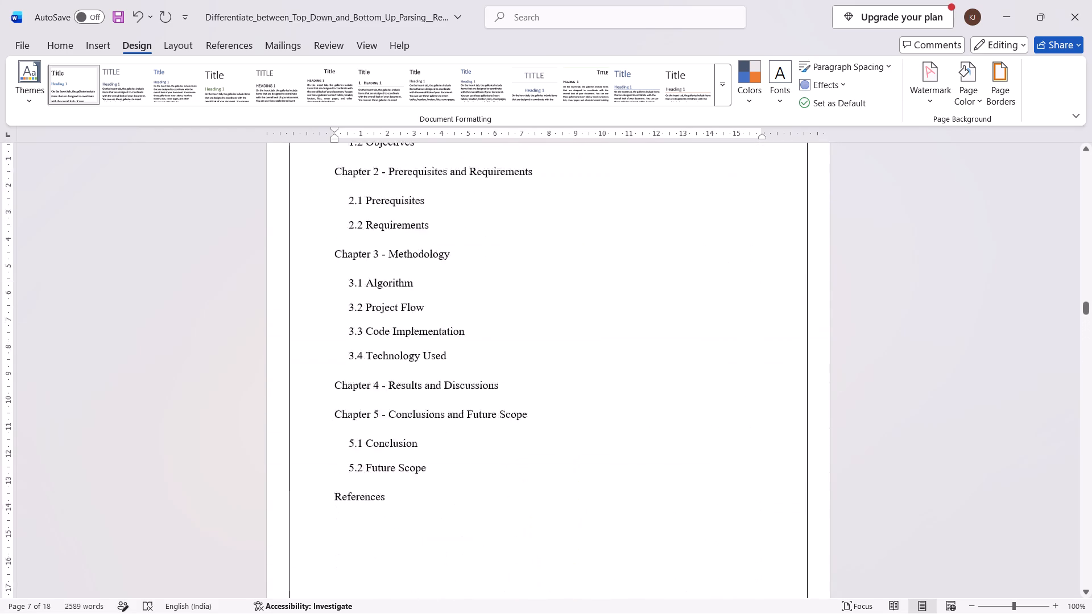
scroll(607, 512, "up", 2)
Check the pages from the Table of Contents through the Declaration and Abstract to section 1.1 Project Overview.
scroll(607, 512, "down", 1)
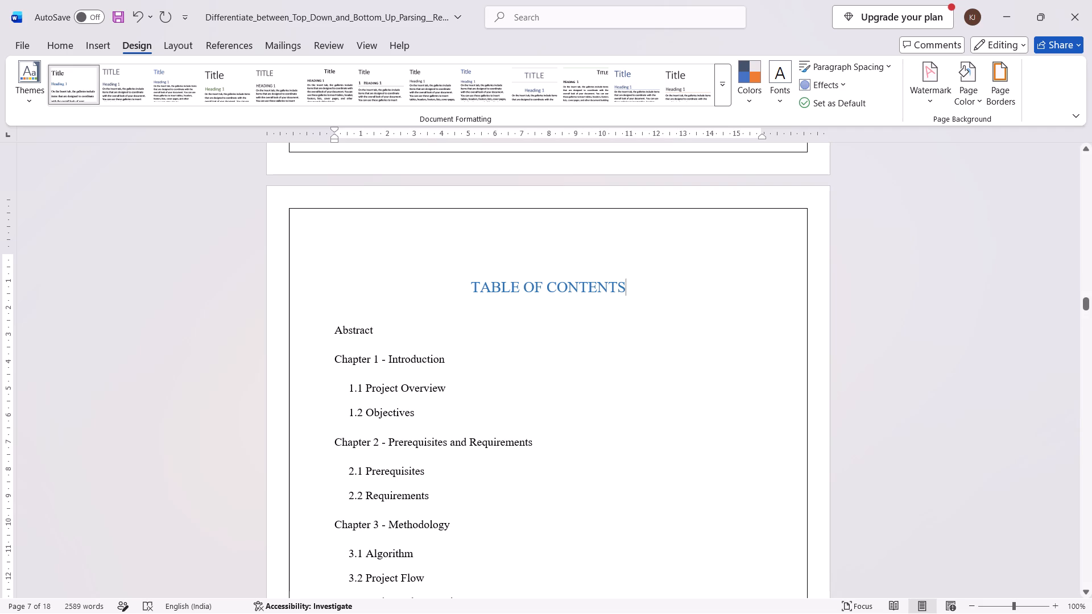
scroll(510, 418, "down", 8)
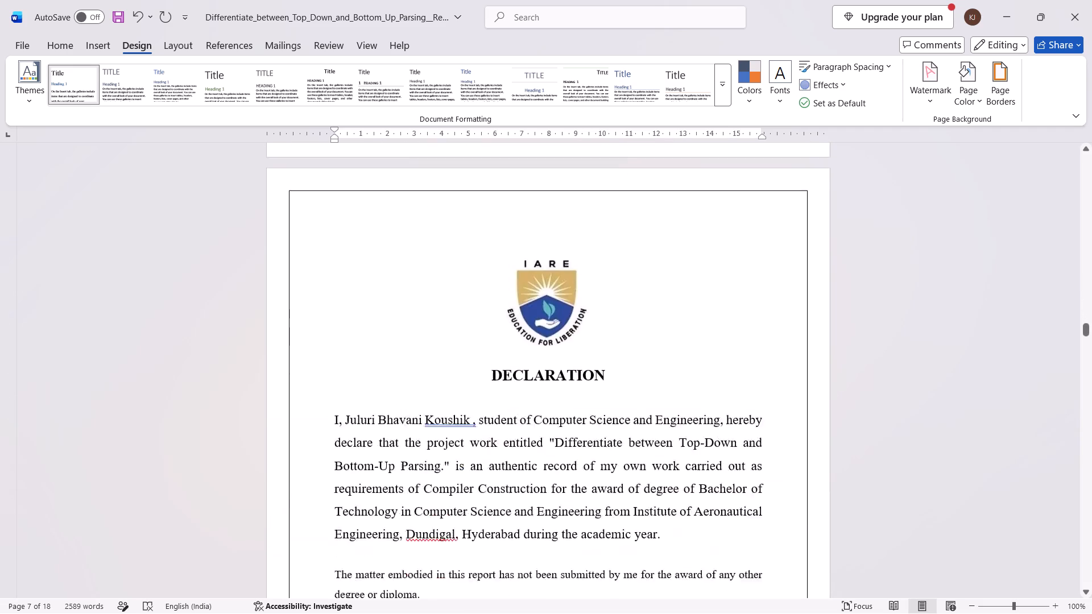
scroll(510, 418, "down", 5)
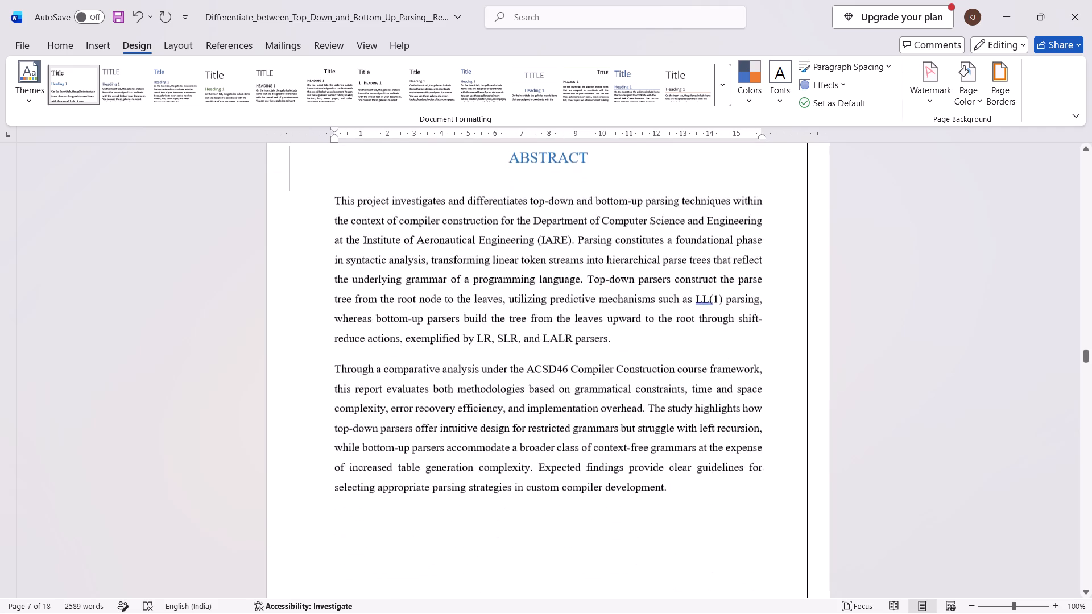
scroll(510, 418, "down", 3)
Switch to toc_cep_final.pdf in Chrome and compare its report layout from the cover page to the last page.
key("alt+Tab")
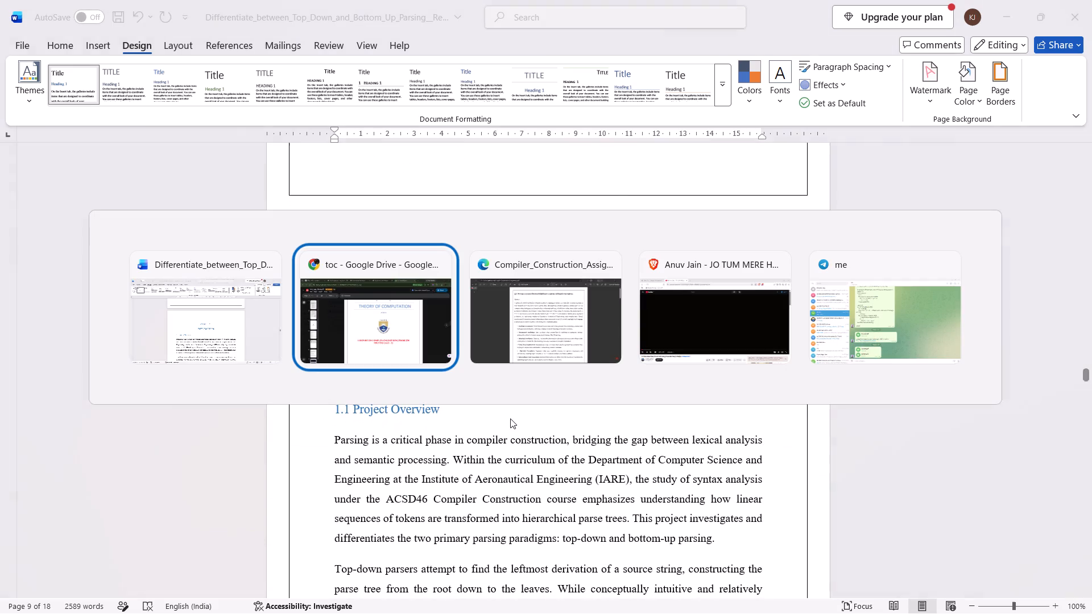
scroll(650, 394, "down", 3)
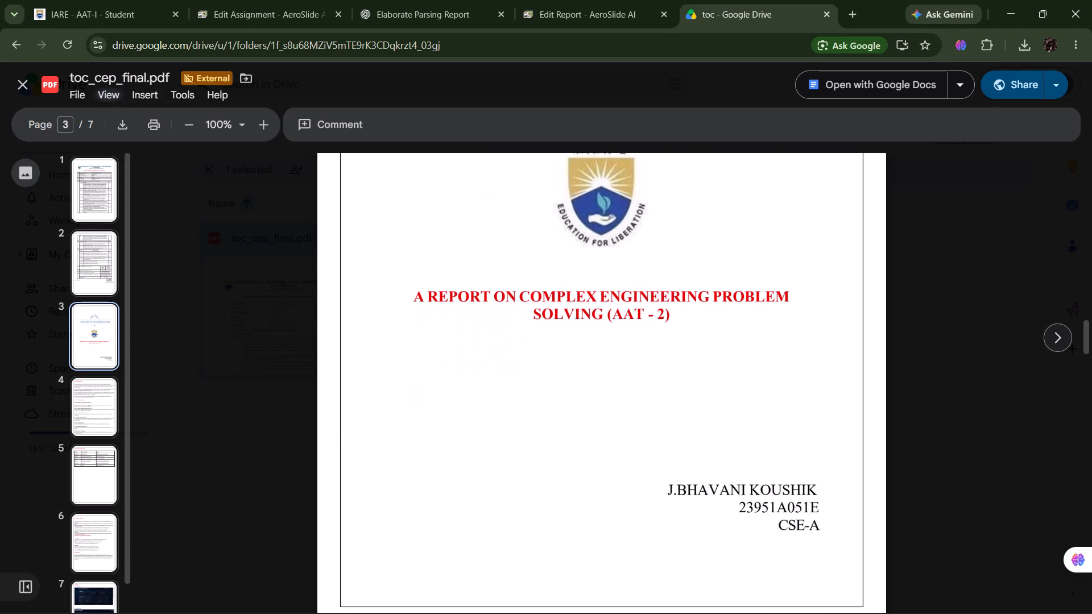
scroll(650, 394, "down", 8)
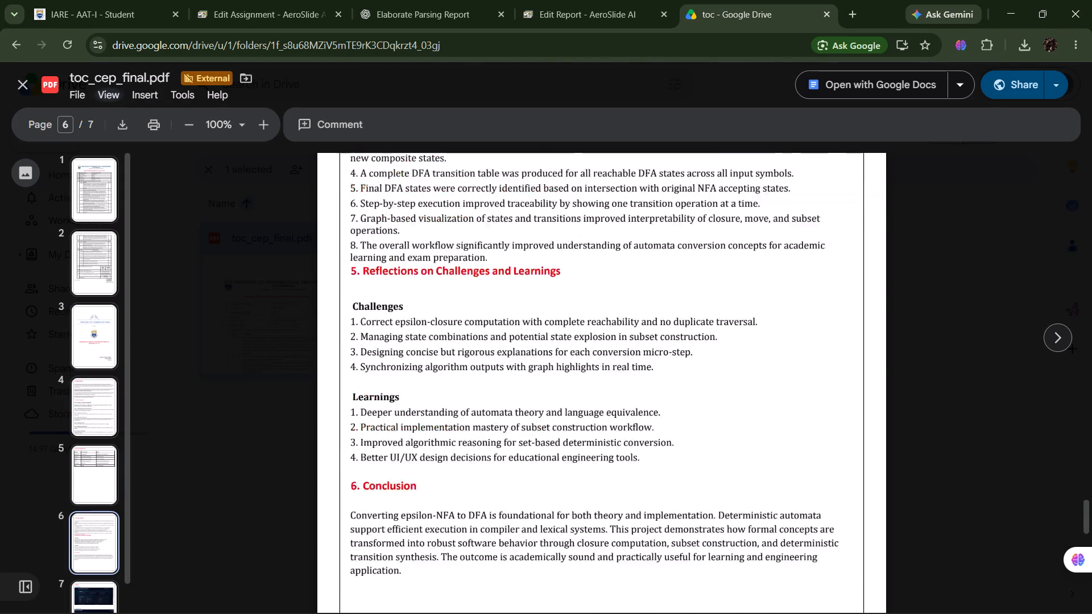
scroll(650, 394, "down", 7)
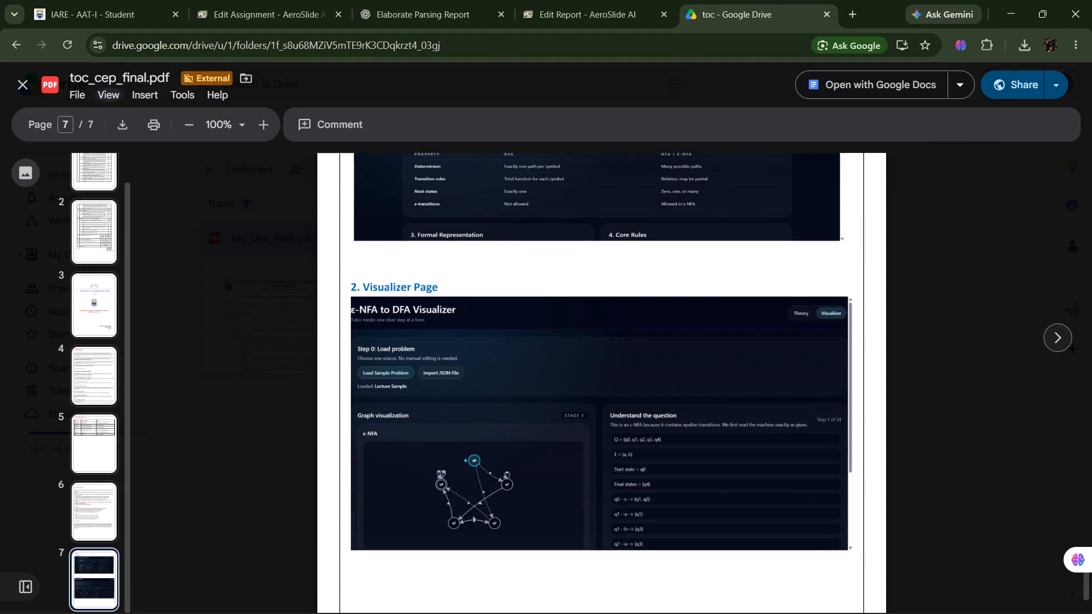
scroll(650, 394, "down", 1)
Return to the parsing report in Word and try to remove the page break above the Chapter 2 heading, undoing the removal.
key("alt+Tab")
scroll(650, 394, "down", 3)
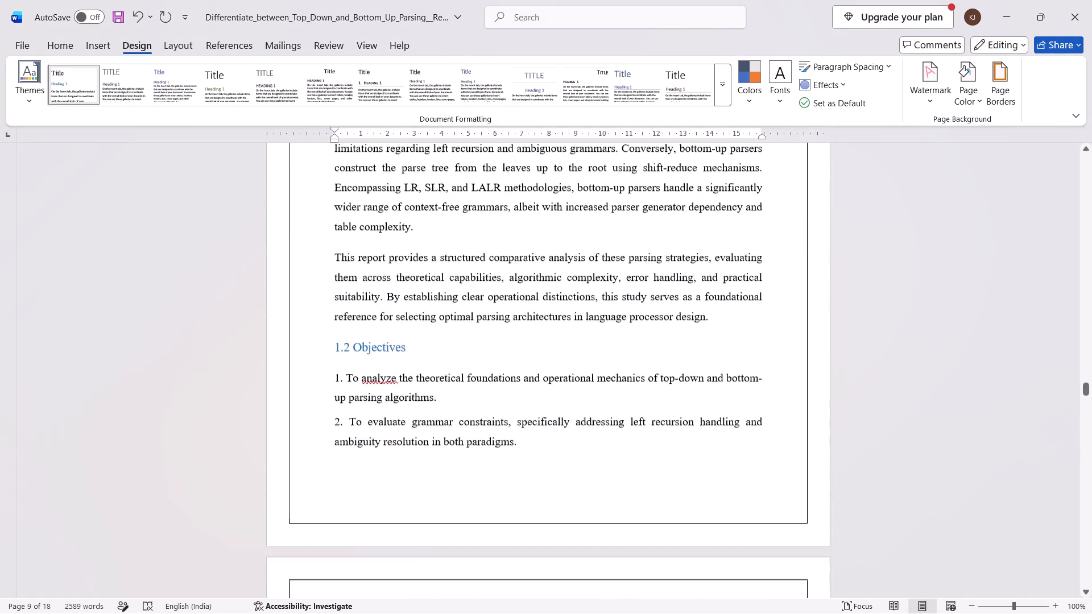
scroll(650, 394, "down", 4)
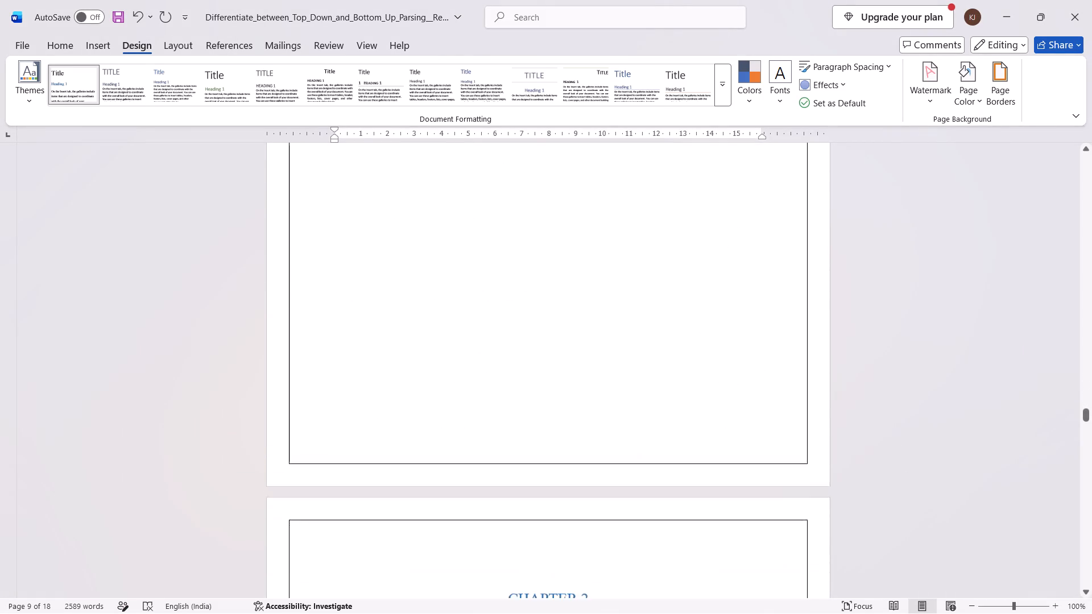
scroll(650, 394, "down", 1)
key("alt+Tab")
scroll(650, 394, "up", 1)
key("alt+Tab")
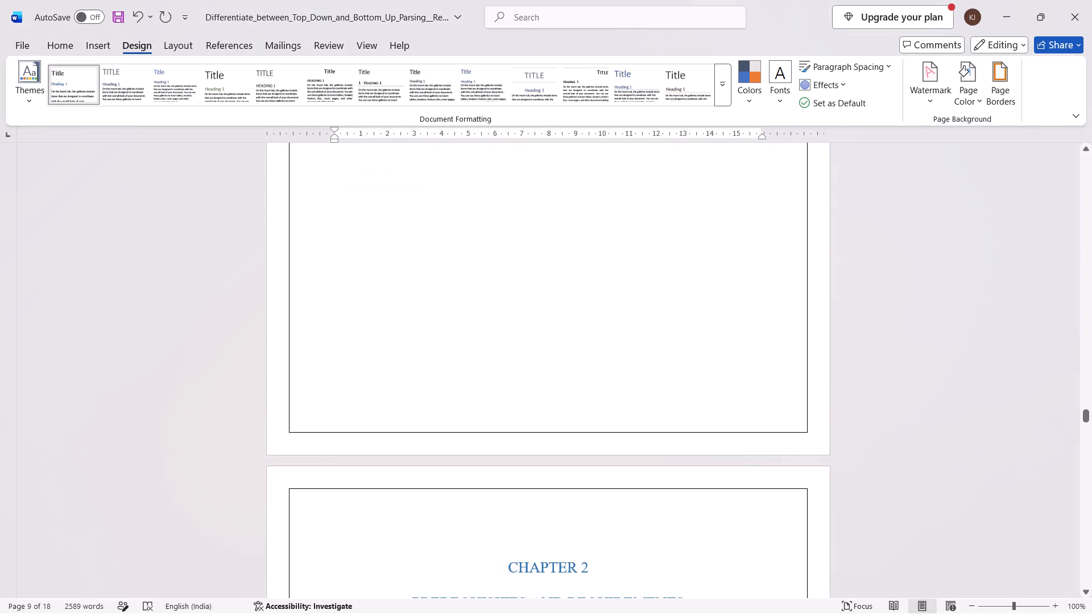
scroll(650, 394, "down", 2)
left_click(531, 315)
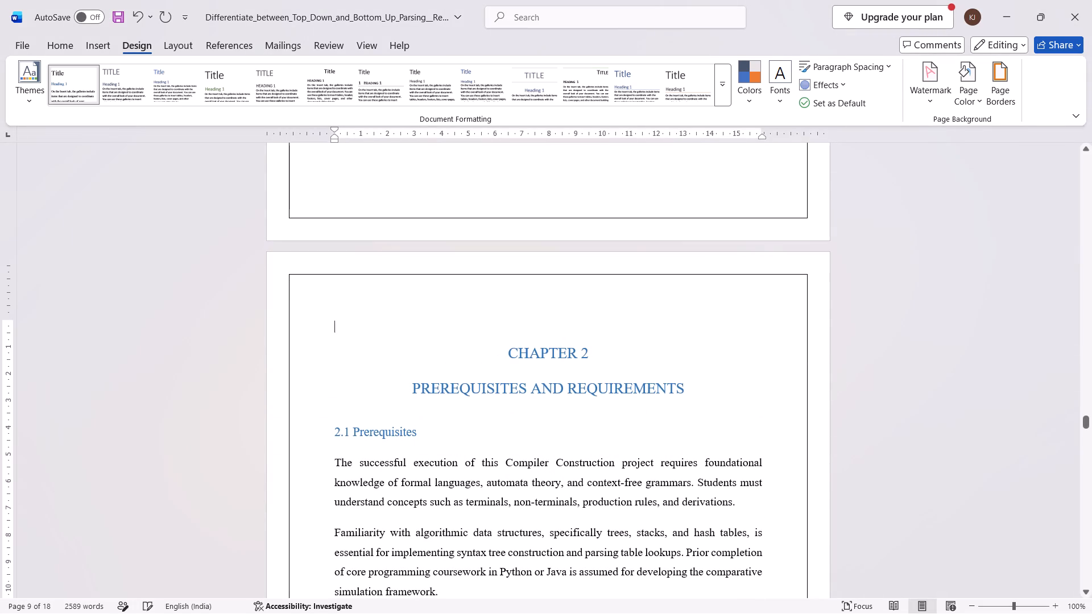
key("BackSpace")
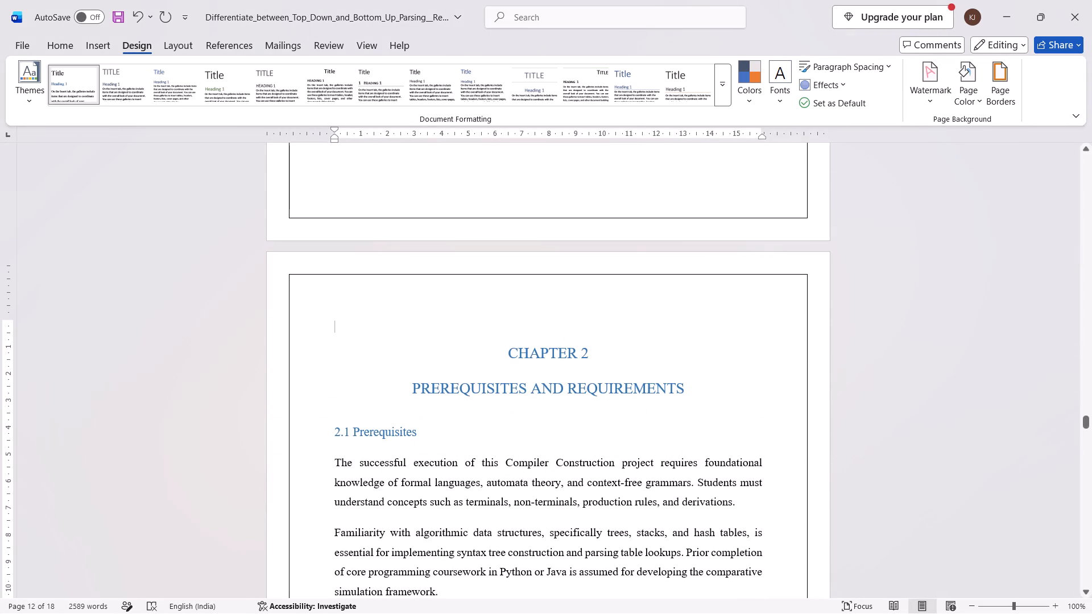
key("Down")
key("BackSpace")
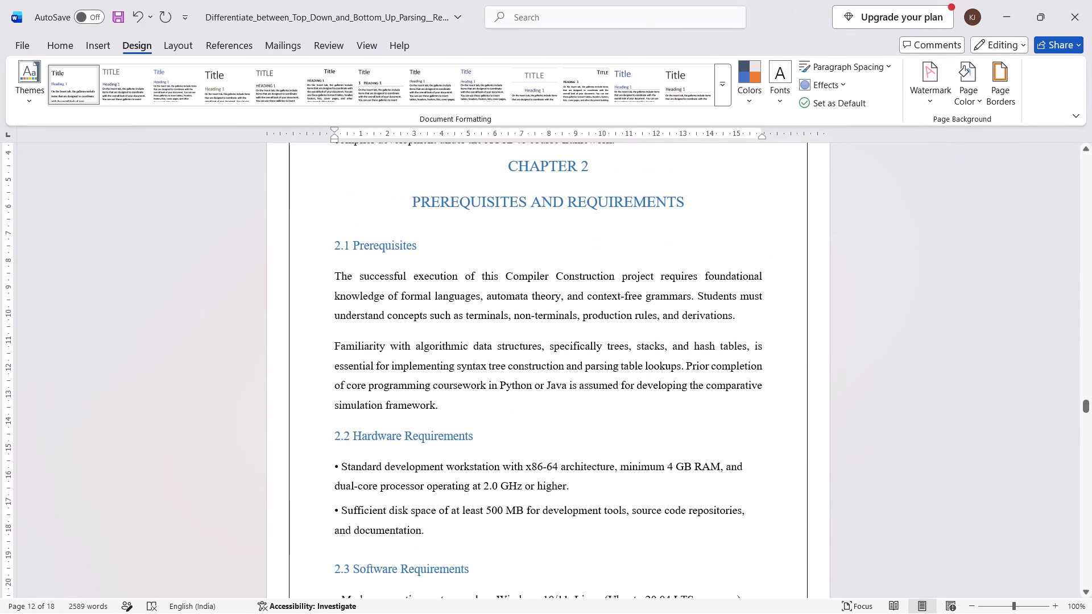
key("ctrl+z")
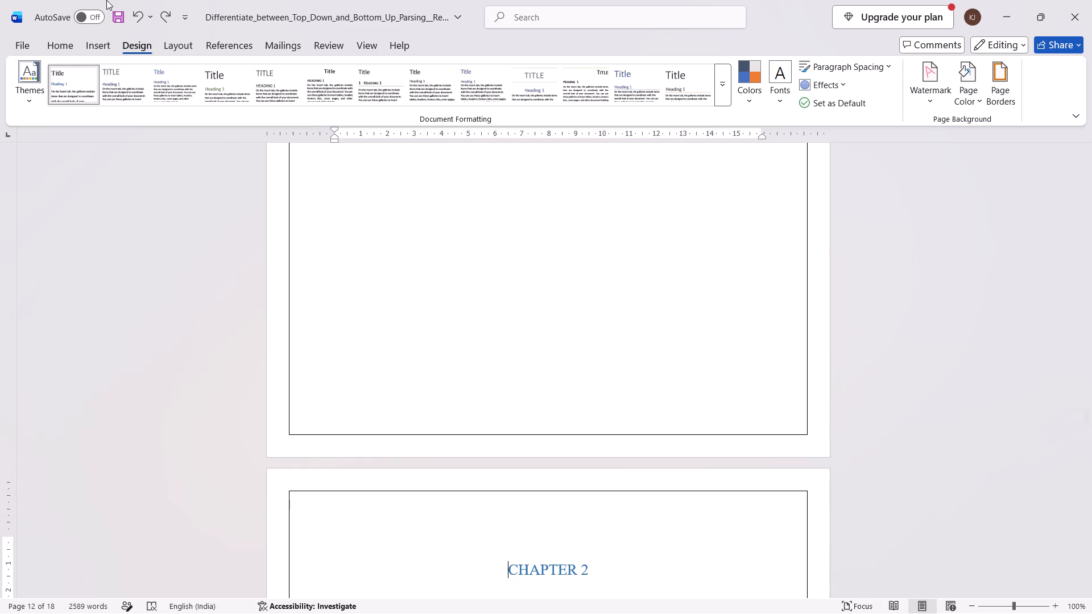
Apply the Narrow margin preset (1.27 cm on all sides) to the report and check Chapters 1 and 2.
left_click(177, 46)
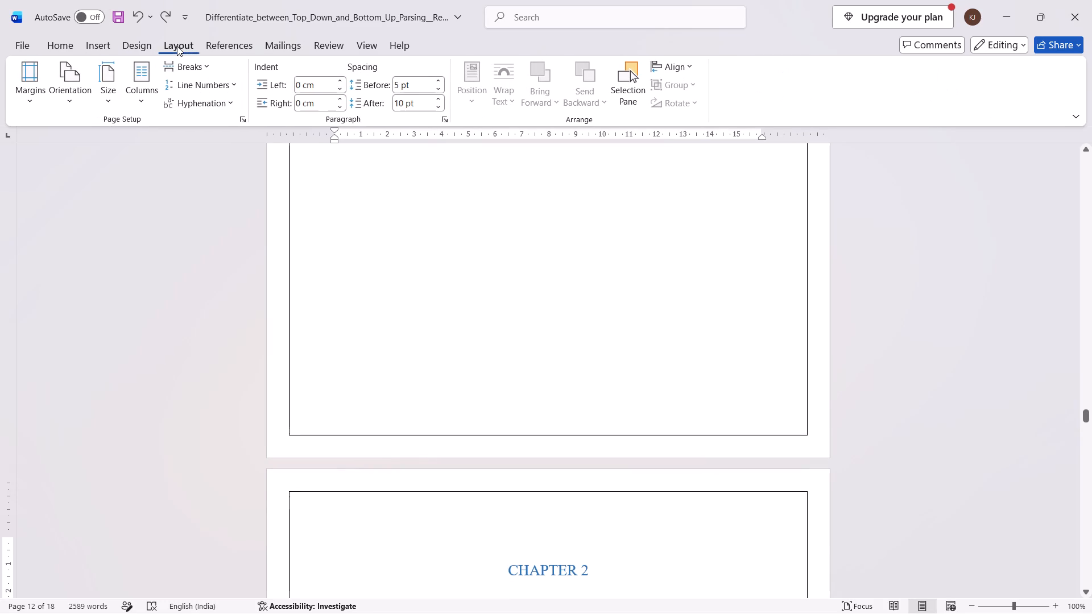
left_click(35, 96)
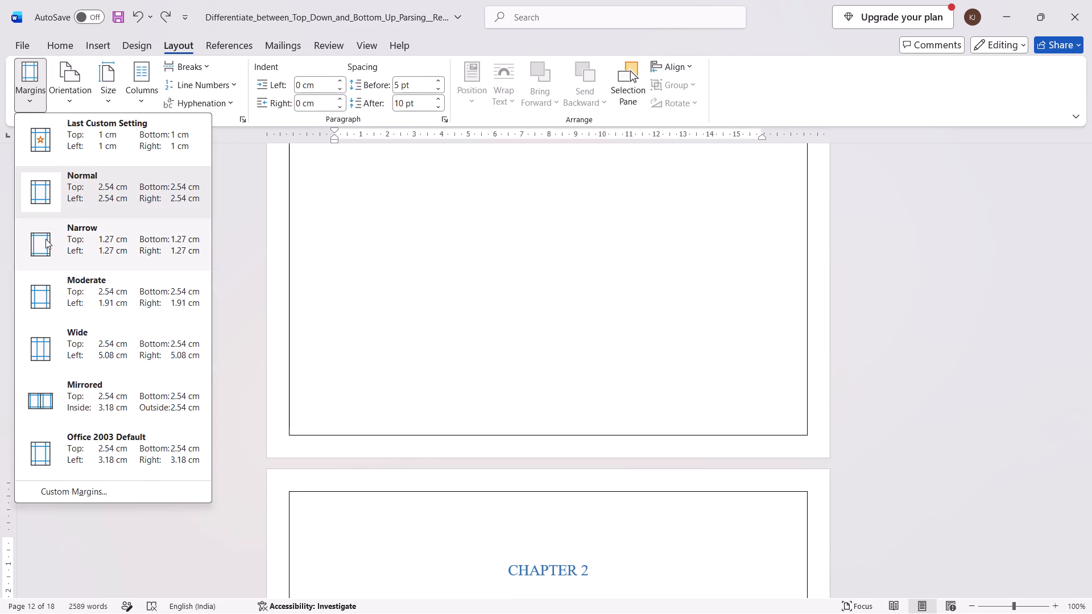
left_click(45, 239)
scroll(396, 351, "up", 2)
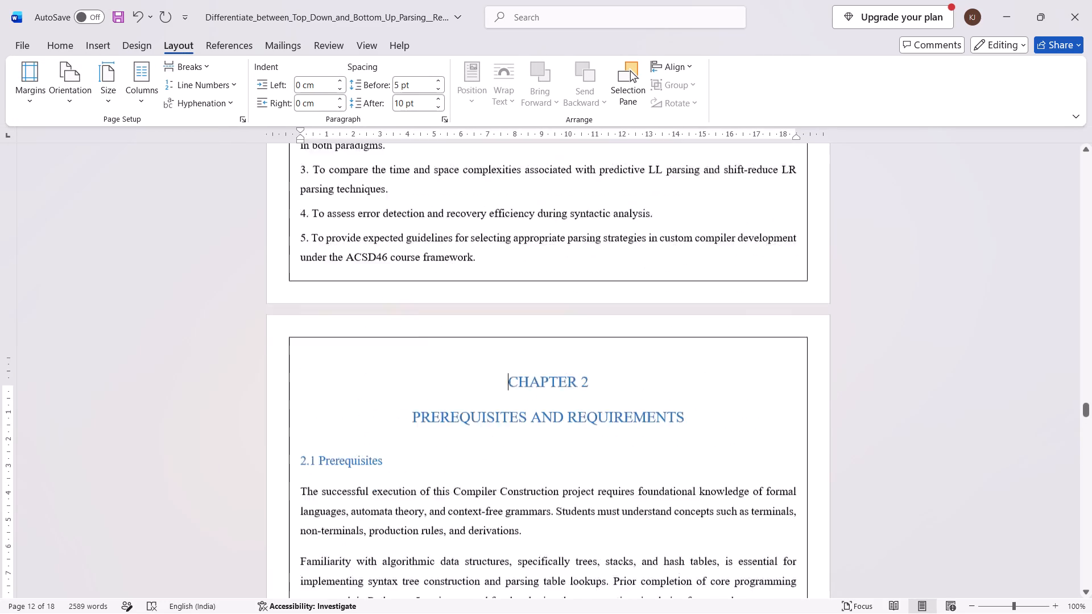
scroll(396, 351, "up", 3)
scroll(396, 351, "down", 1)
scroll(396, 351, "up", 1)
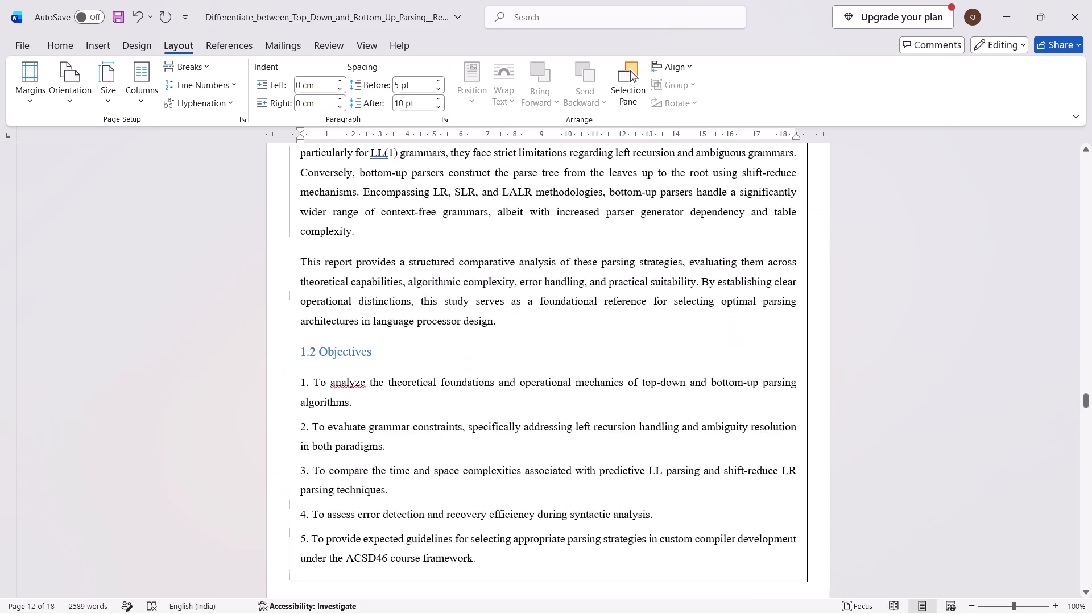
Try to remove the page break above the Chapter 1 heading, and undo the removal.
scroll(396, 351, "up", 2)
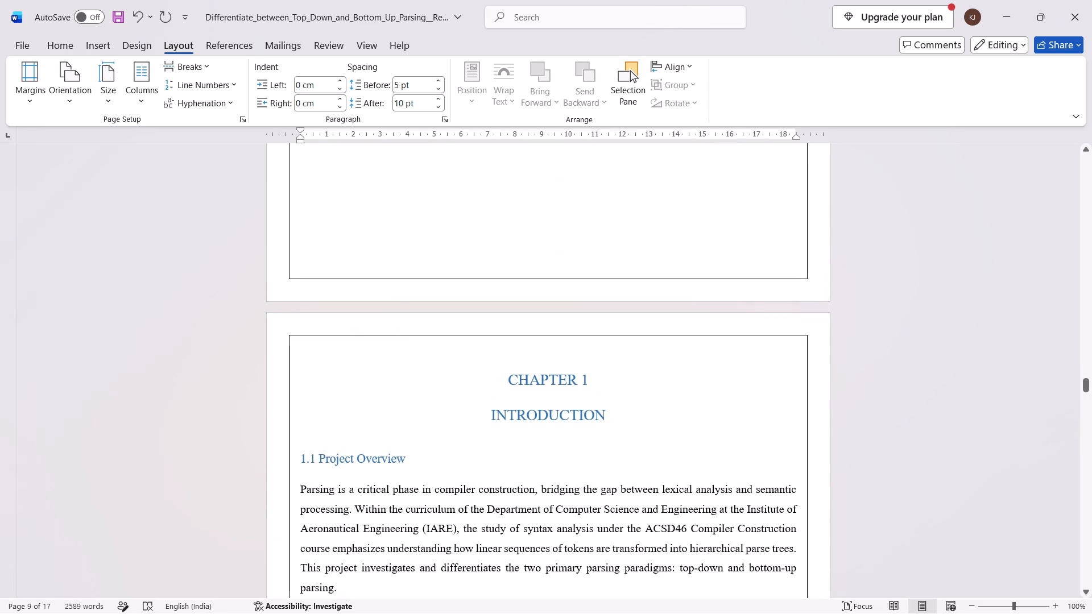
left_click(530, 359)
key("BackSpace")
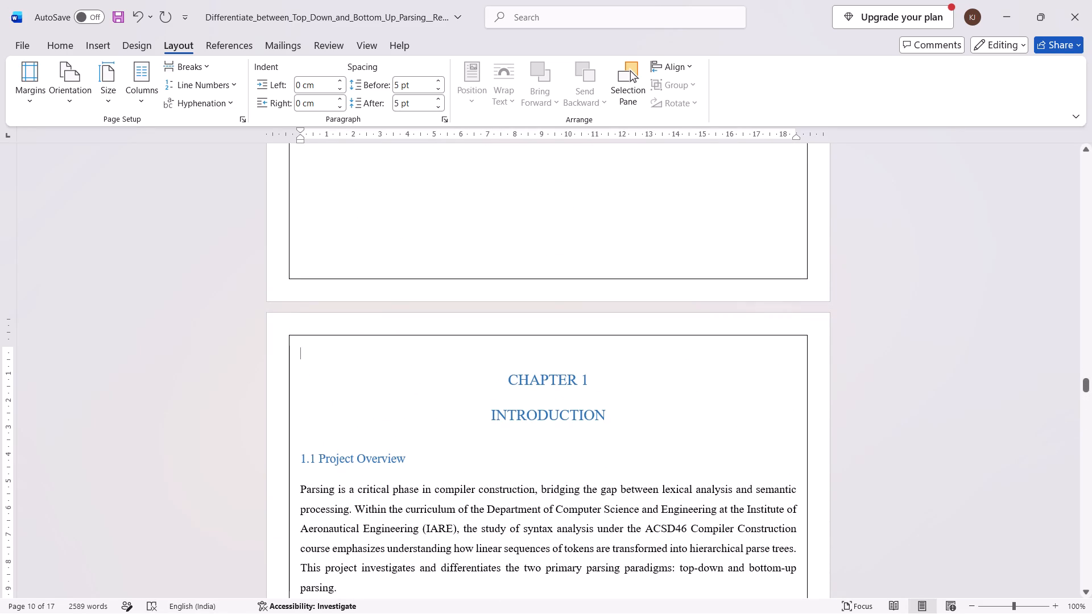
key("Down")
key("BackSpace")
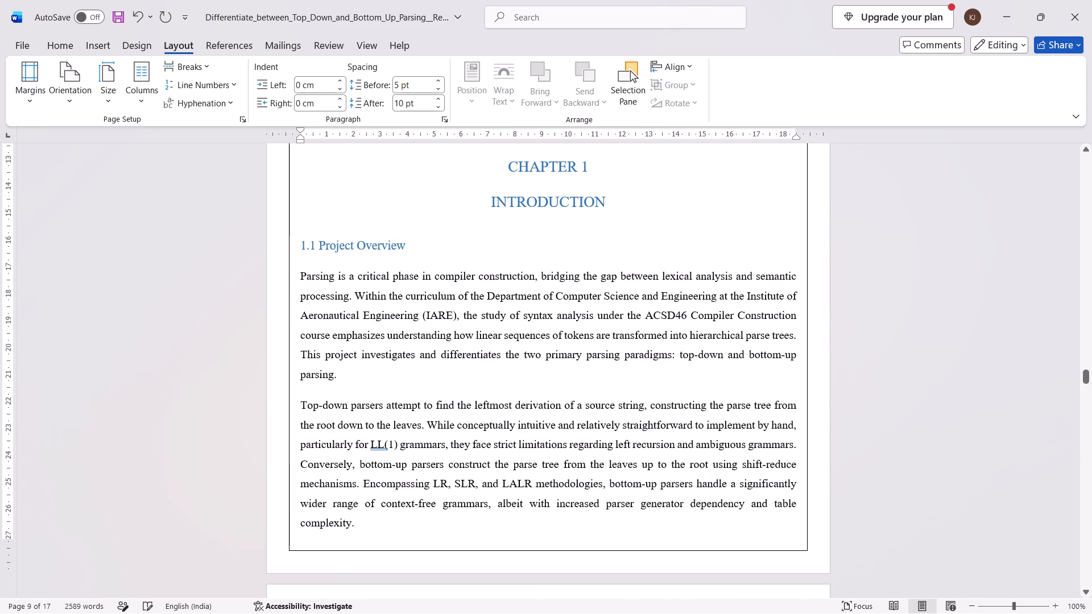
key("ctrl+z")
Check the report's page layout from the Table of Contents, Declaration and Abstract through Chapters 1 to 4.
scroll(530, 359, "up", 2)
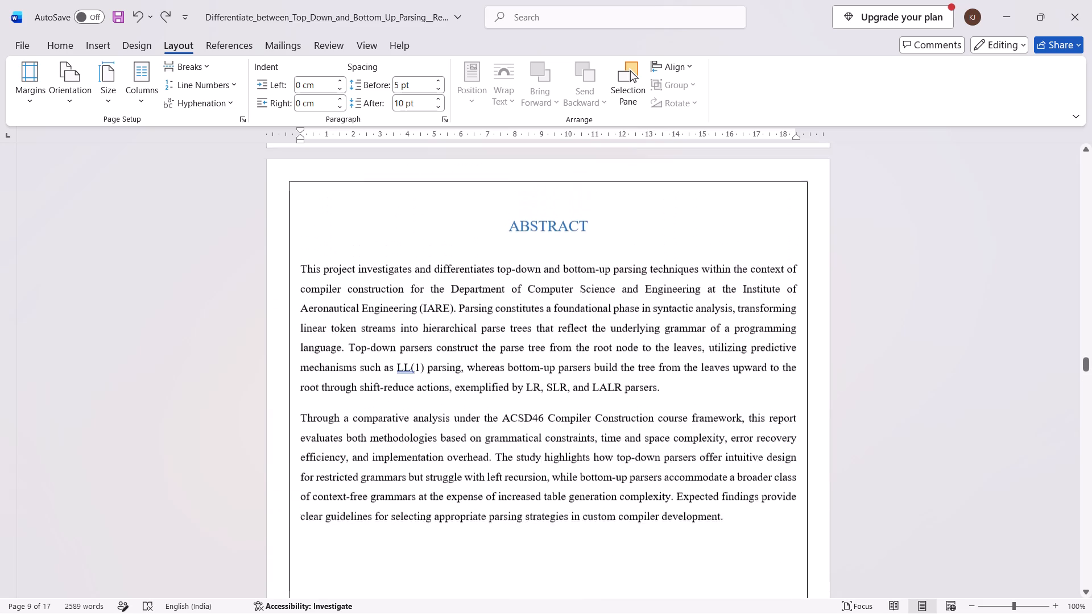
scroll(530, 359, "up", 1)
scroll(530, 359, "down", 2)
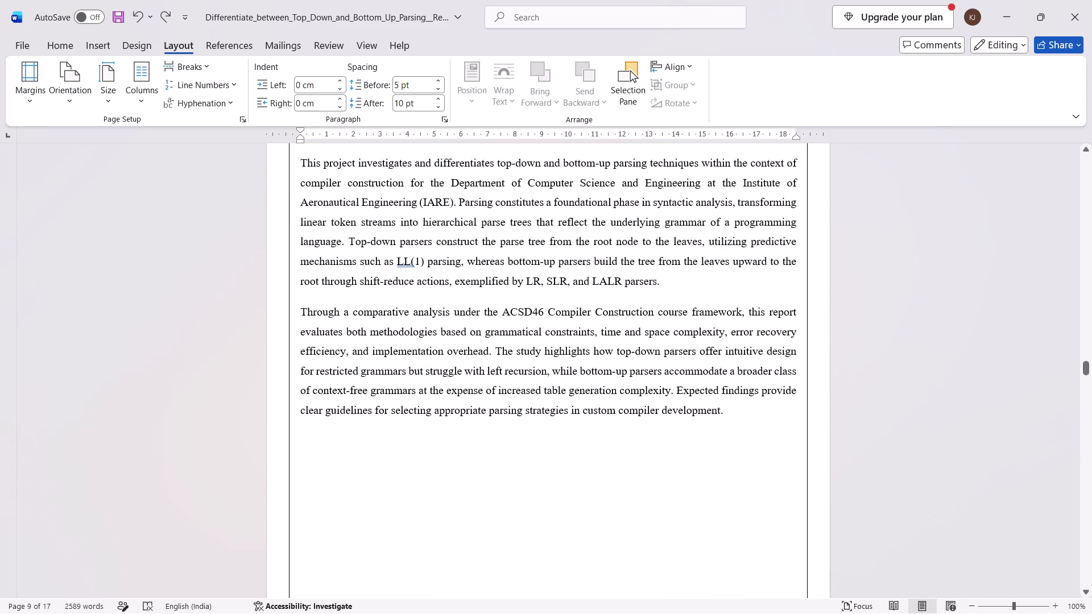
scroll(530, 359, "up", 1)
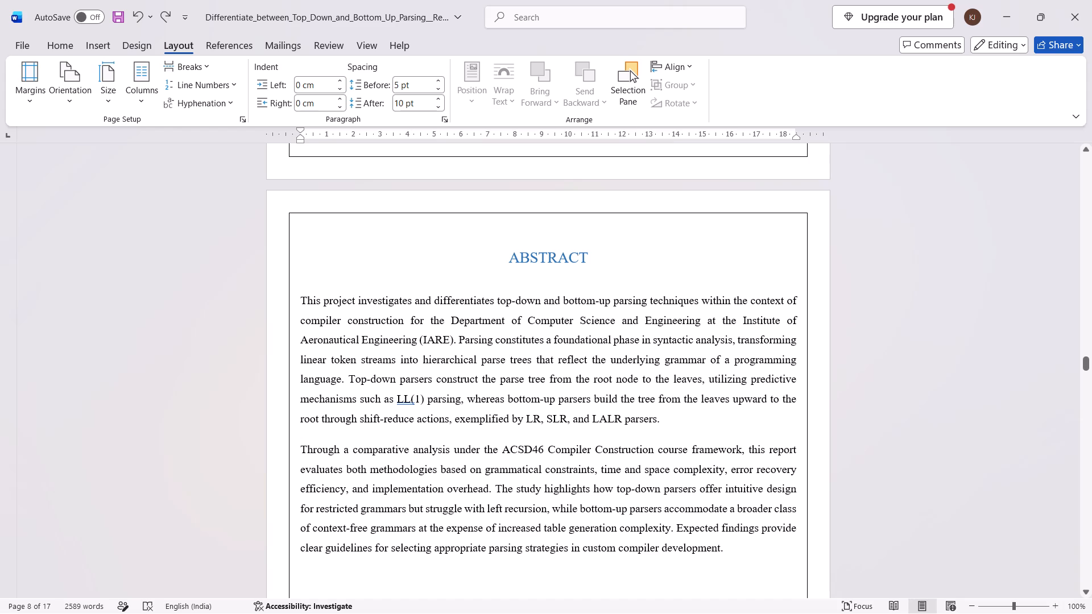
scroll(615, 320, "up", 4)
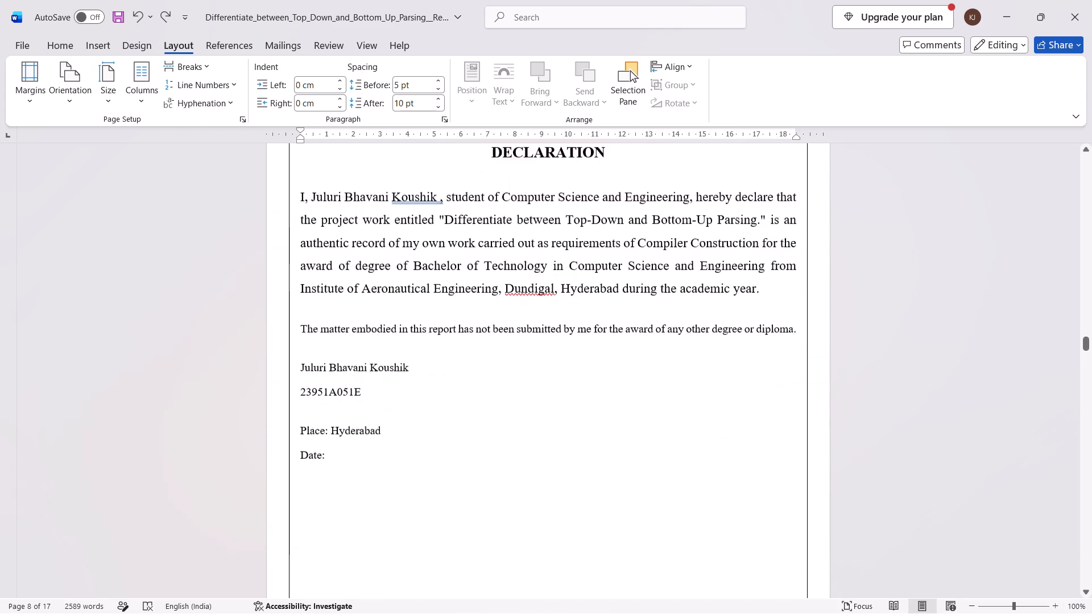
scroll(615, 320, "up", 3)
scroll(615, 320, "down", 2)
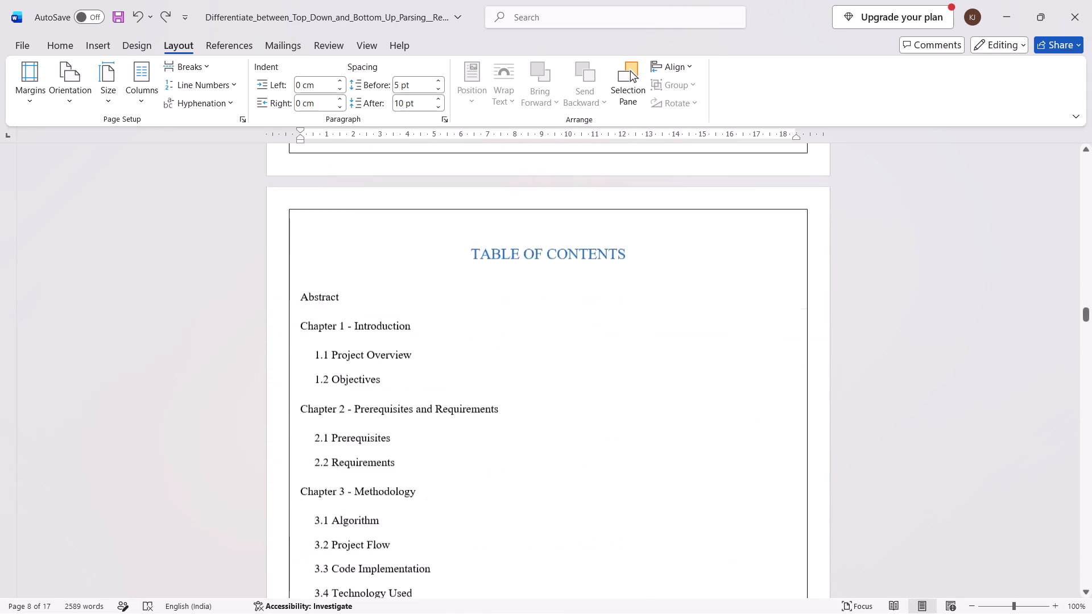
scroll(615, 320, "down", 6)
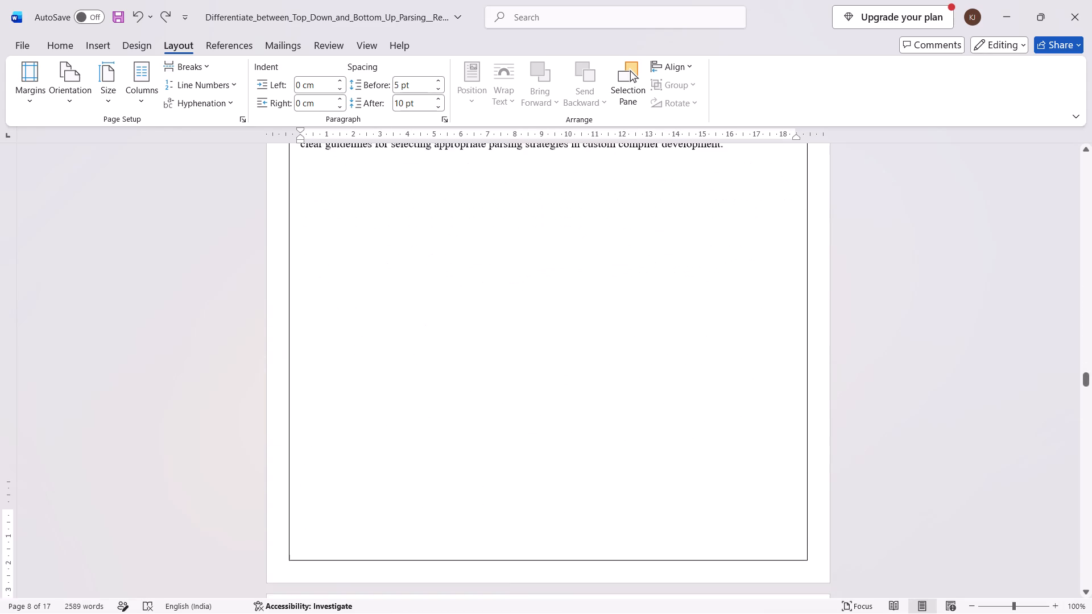
scroll(615, 320, "down", 6)
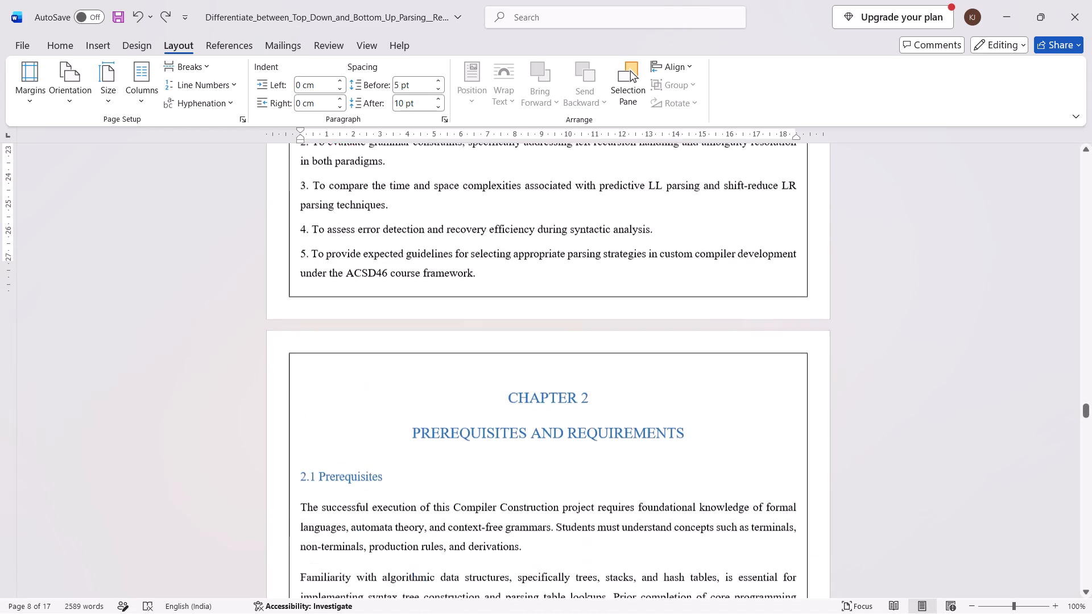
scroll(615, 320, "down", 5)
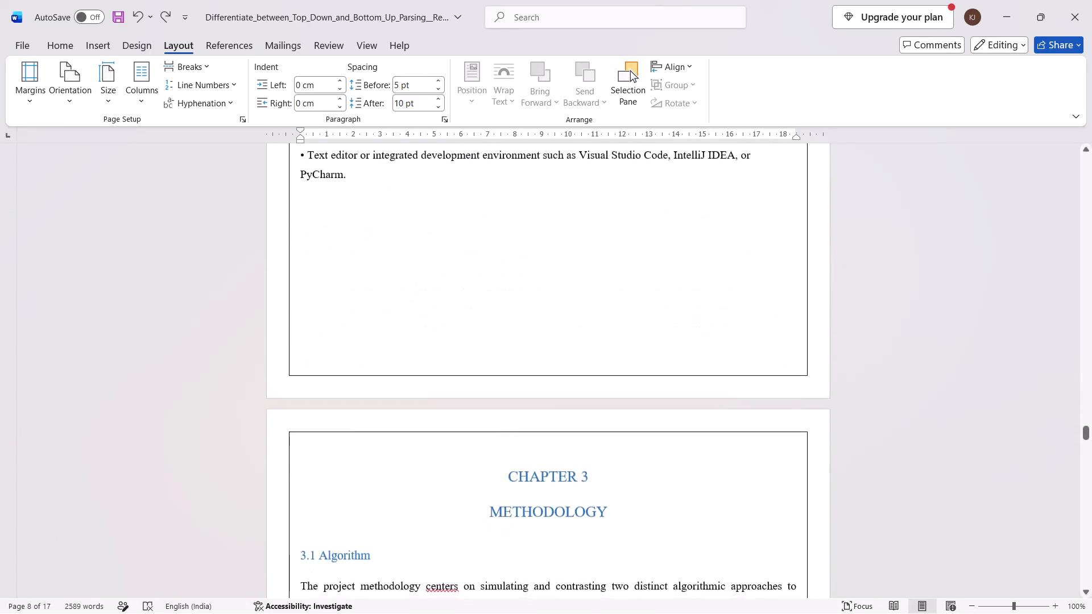
scroll(615, 320, "down", 4)
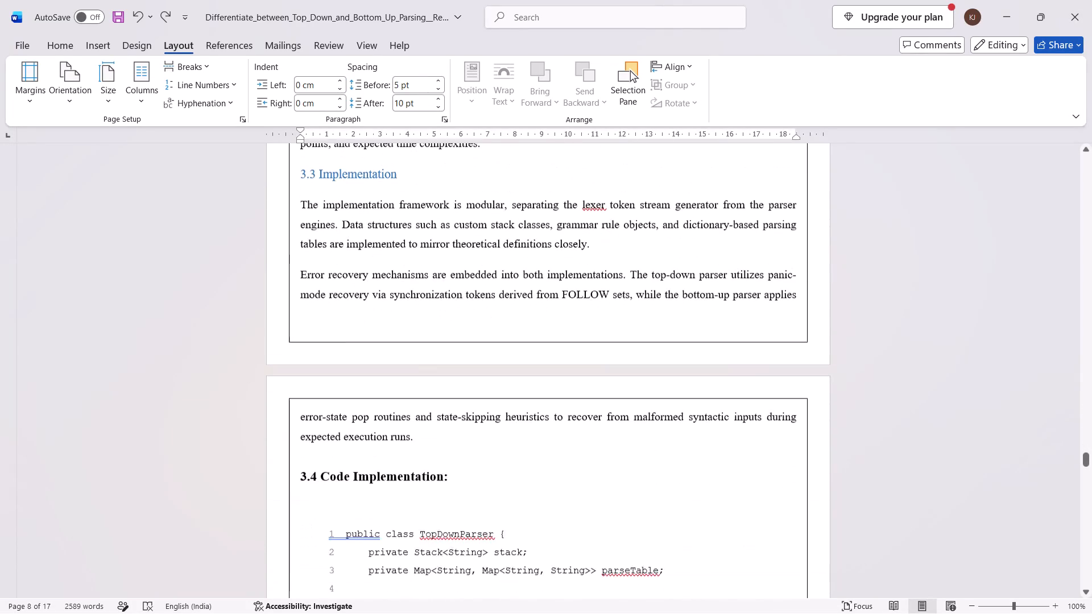
scroll(615, 320, "down", 5)
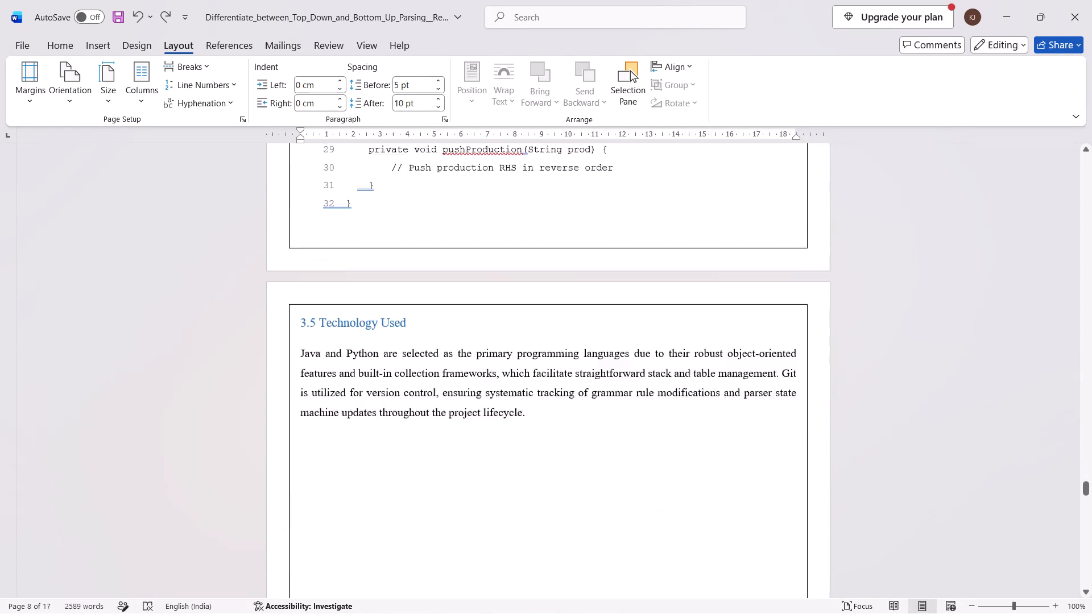
scroll(615, 320, "down", 4)
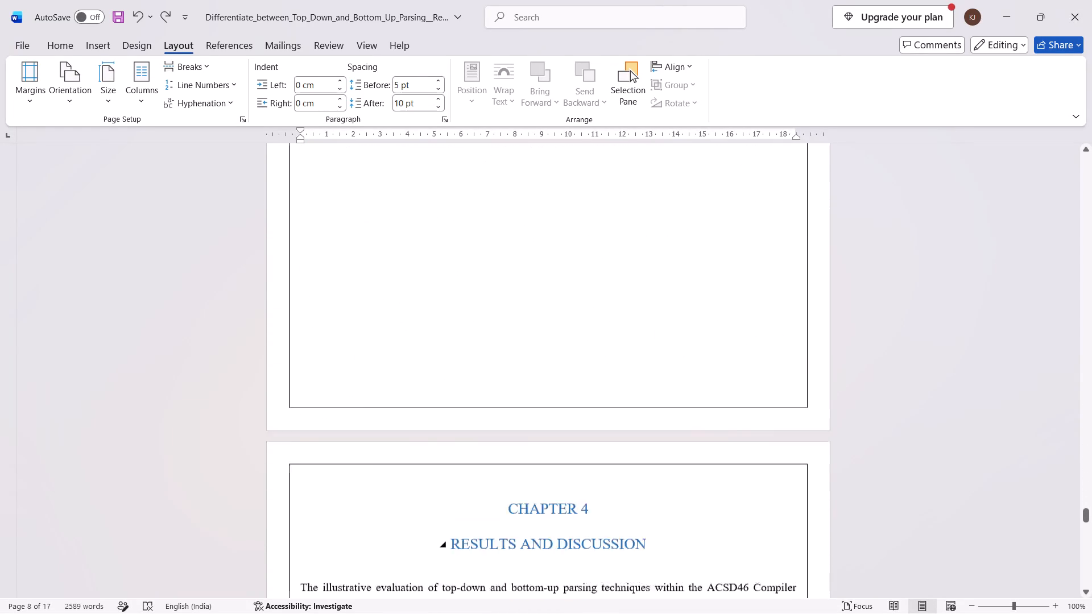
scroll(615, 320, "down", 1)
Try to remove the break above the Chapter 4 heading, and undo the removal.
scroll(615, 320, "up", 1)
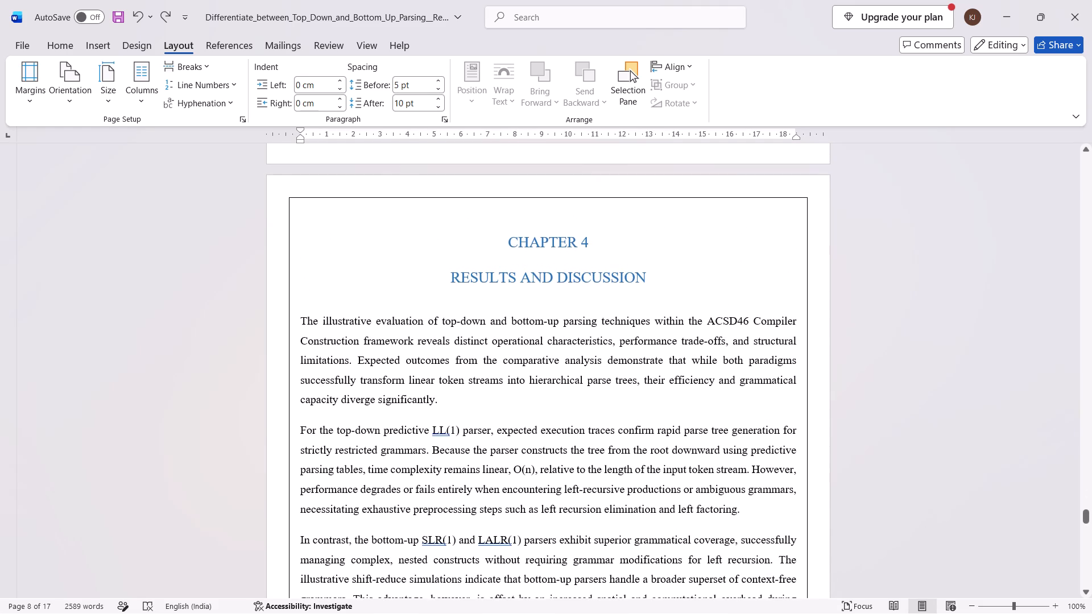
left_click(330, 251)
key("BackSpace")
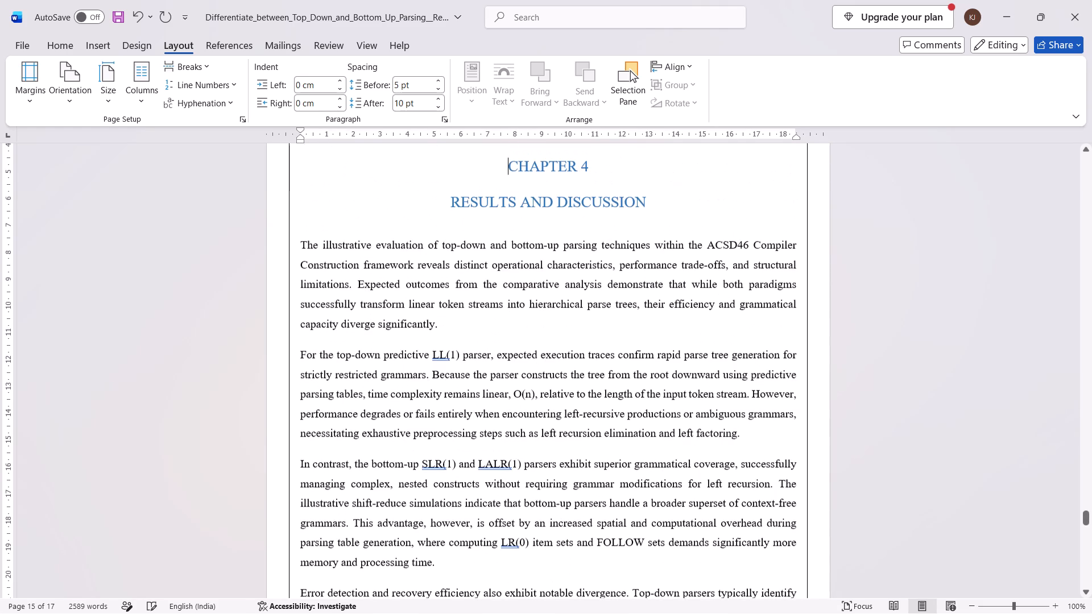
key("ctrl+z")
Review the pages around Chapters 2 to 4 again, including 3.5 Technology Used, and continue through Chapter 5 and the References to the last page.
scroll(330, 251, "up", 3)
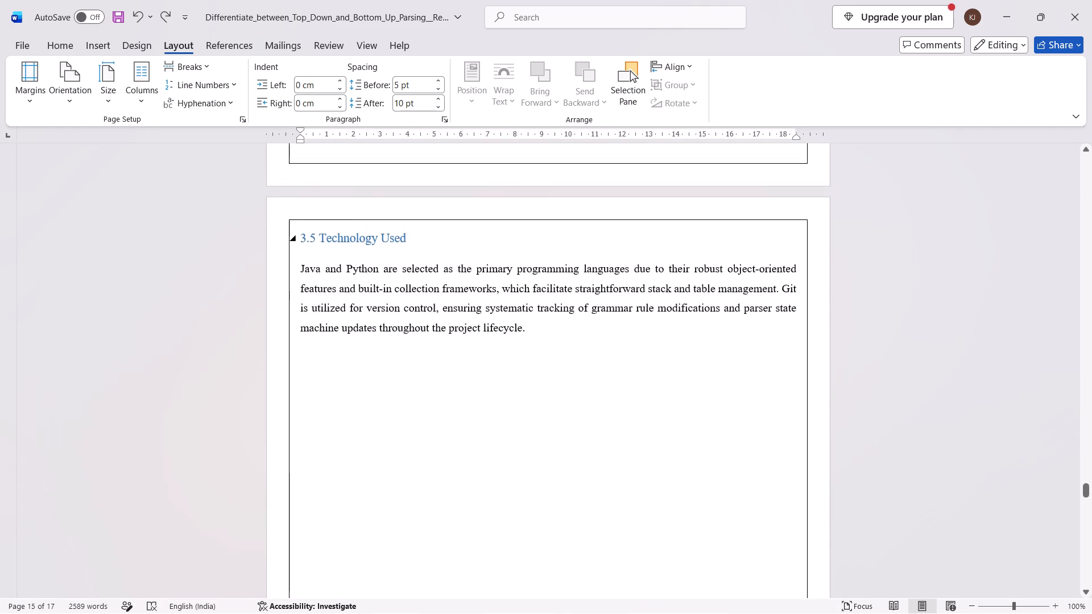
scroll(330, 251, "down", 5)
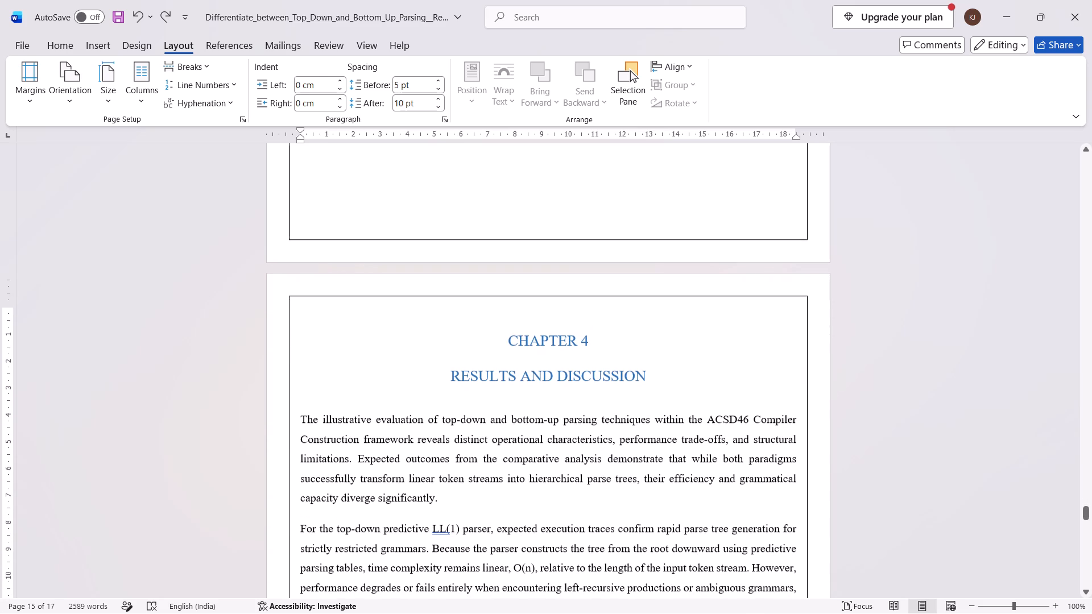
left_click(543, 321)
scroll(543, 321, "up", 5)
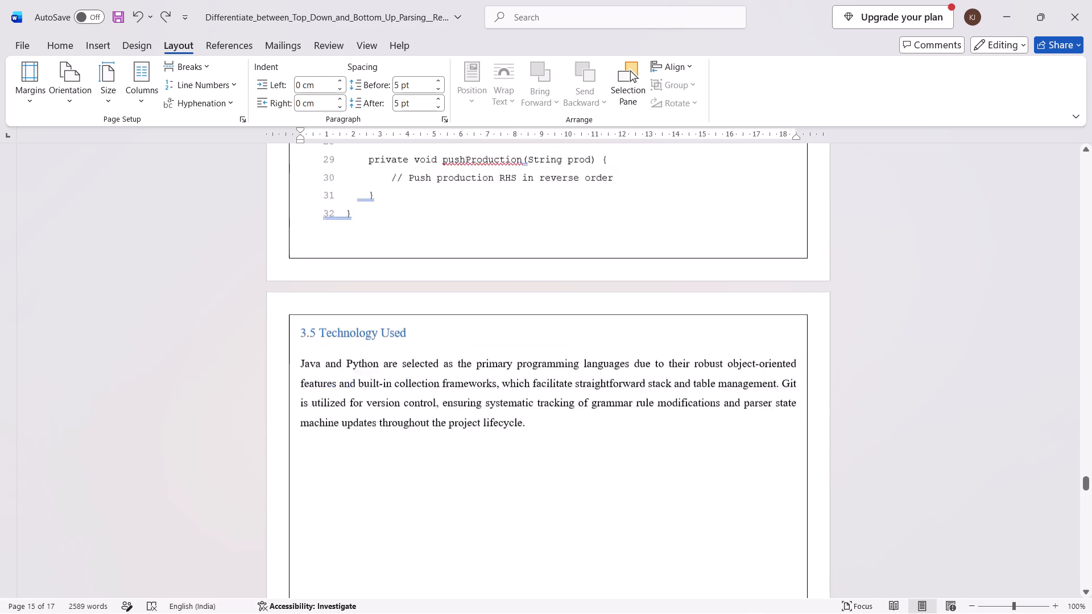
scroll(543, 321, "up", 4)
scroll(543, 321, "down", 1)
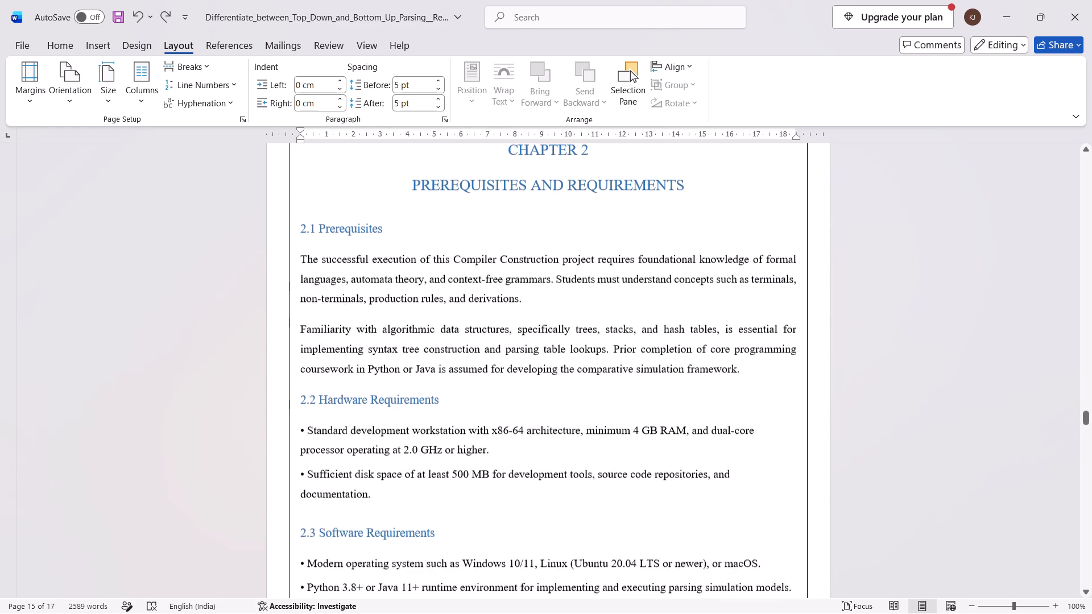
scroll(543, 321, "down", 1)
scroll(543, 321, "up", 1)
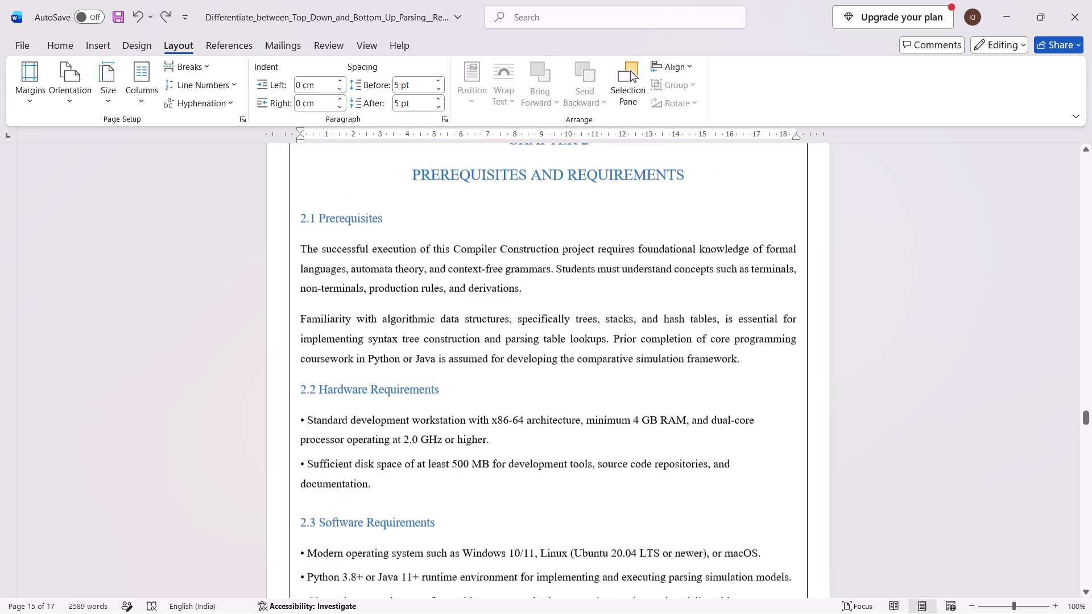
scroll(543, 321, "up", 1)
scroll(543, 321, "down", 11)
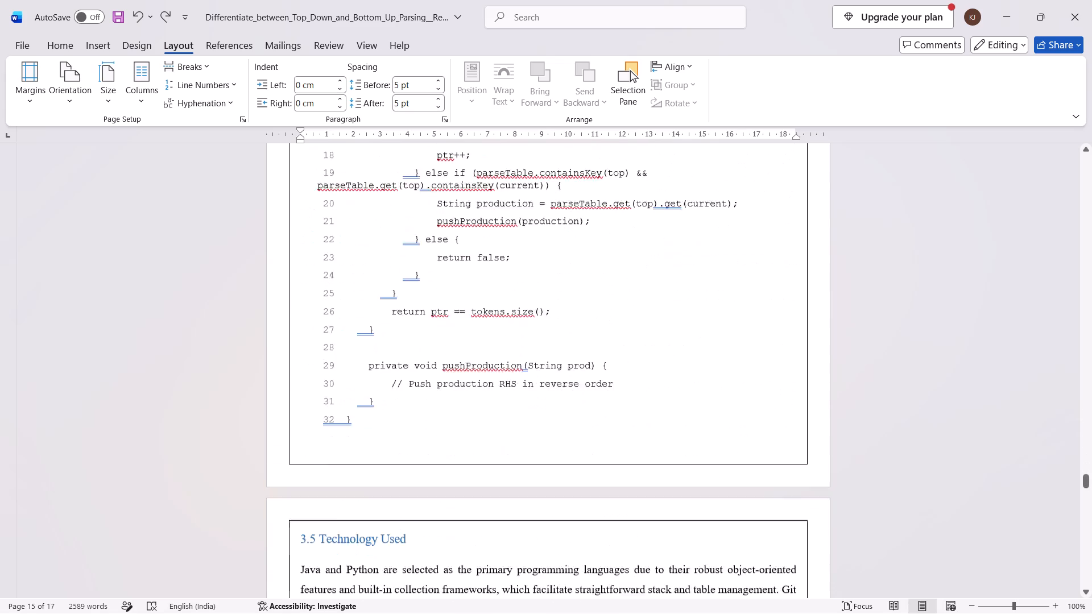
scroll(543, 321, "down", 3)
scroll(543, 321, "up", 1)
scroll(543, 321, "down", 1)
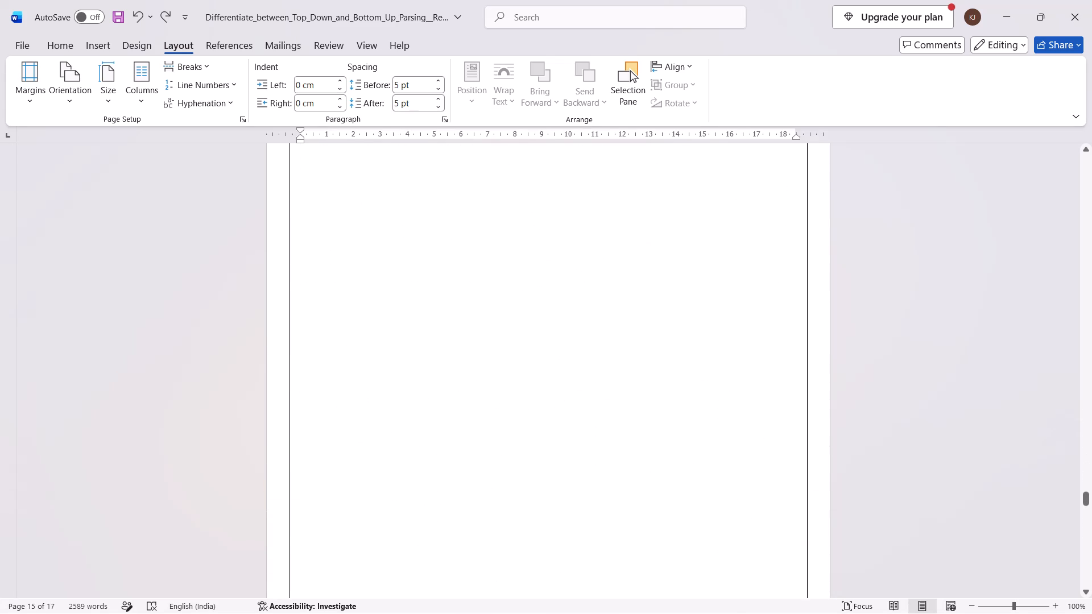
scroll(543, 321, "down", 4)
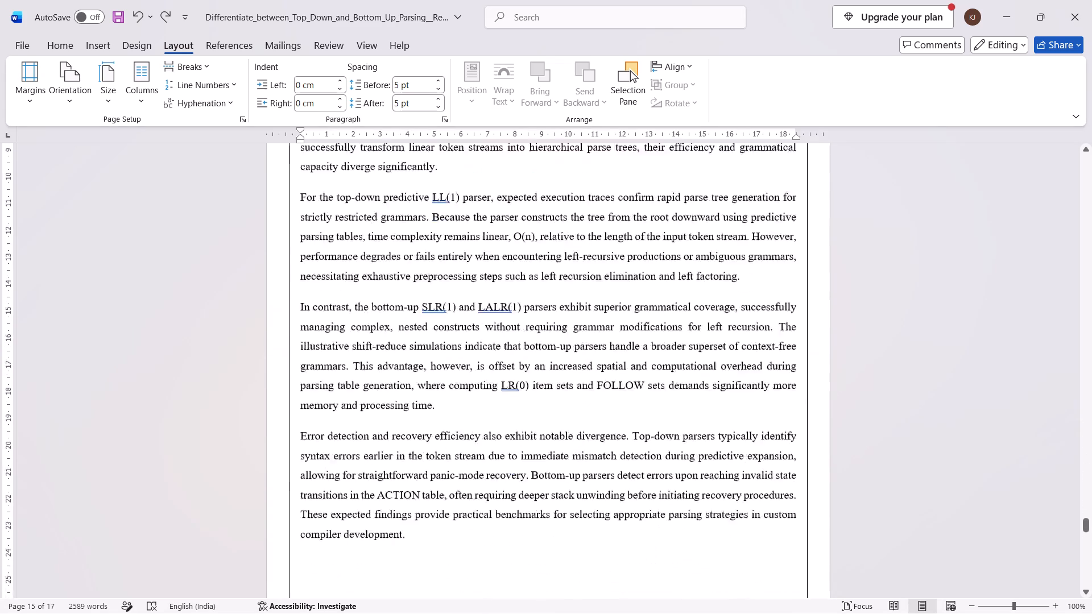
scroll(543, 321, "down", 4)
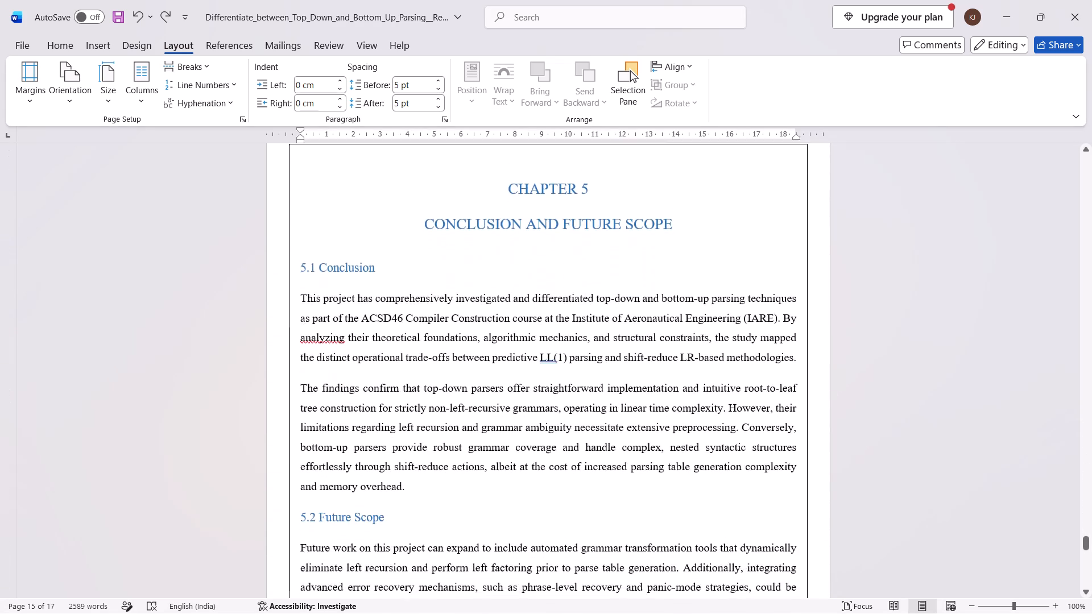
scroll(543, 321, "down", 3)
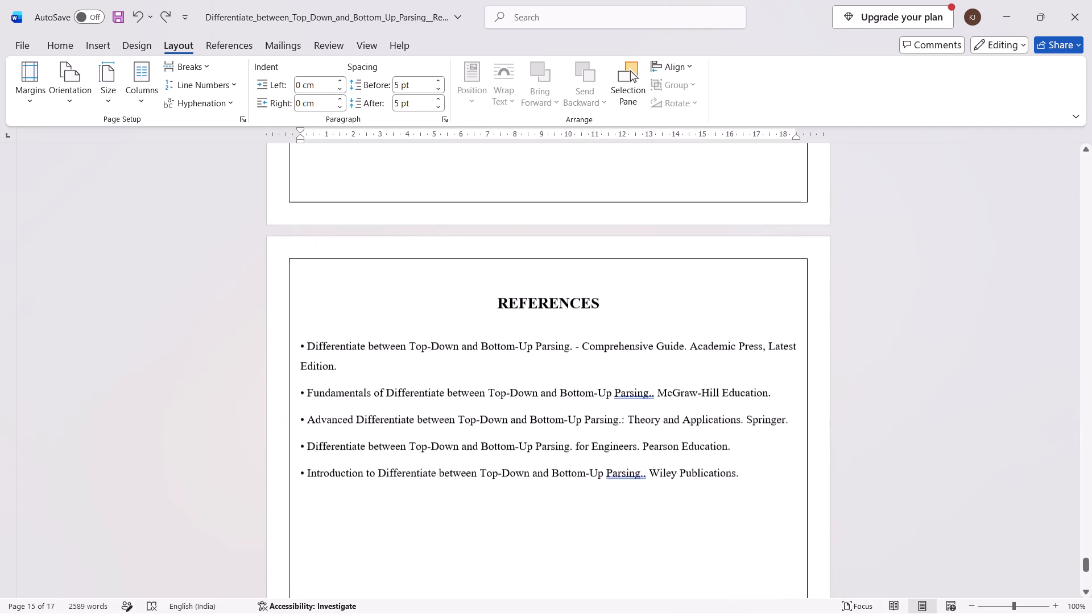
scroll(543, 321, "down", 4)
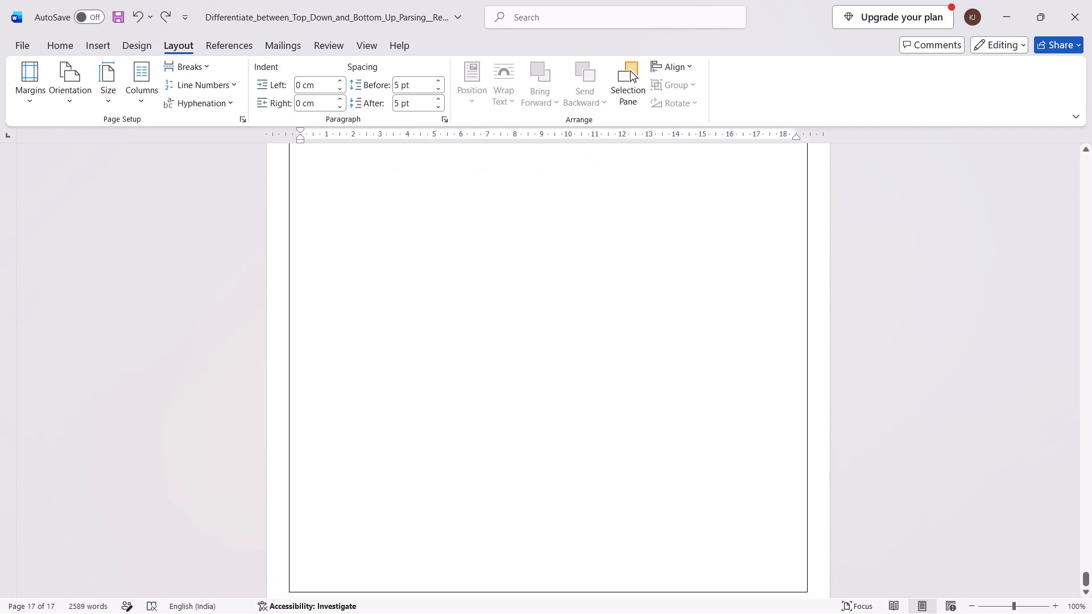
scroll(543, 321, "down", 2)
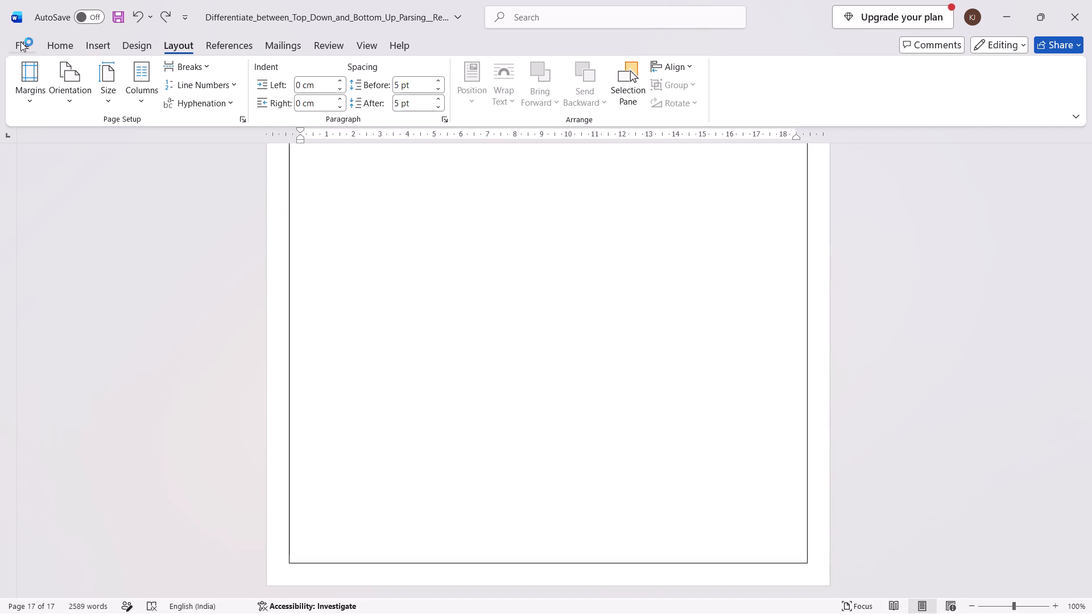
Save the report as a PDF named cep_cc in the Downloads folder, and close the published copy.
left_click(19, 42)
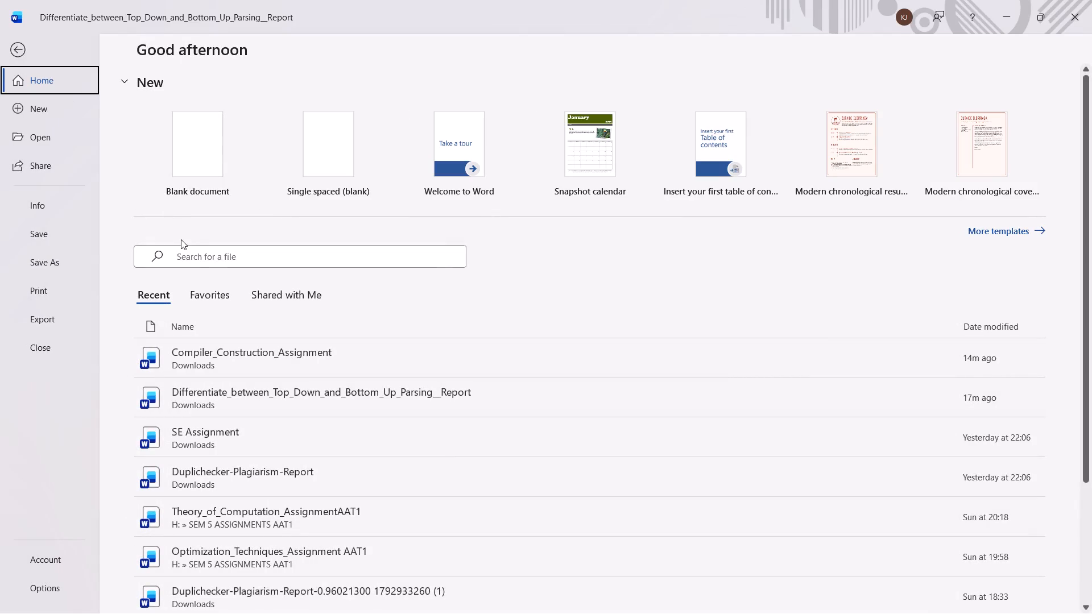
left_click(48, 258)
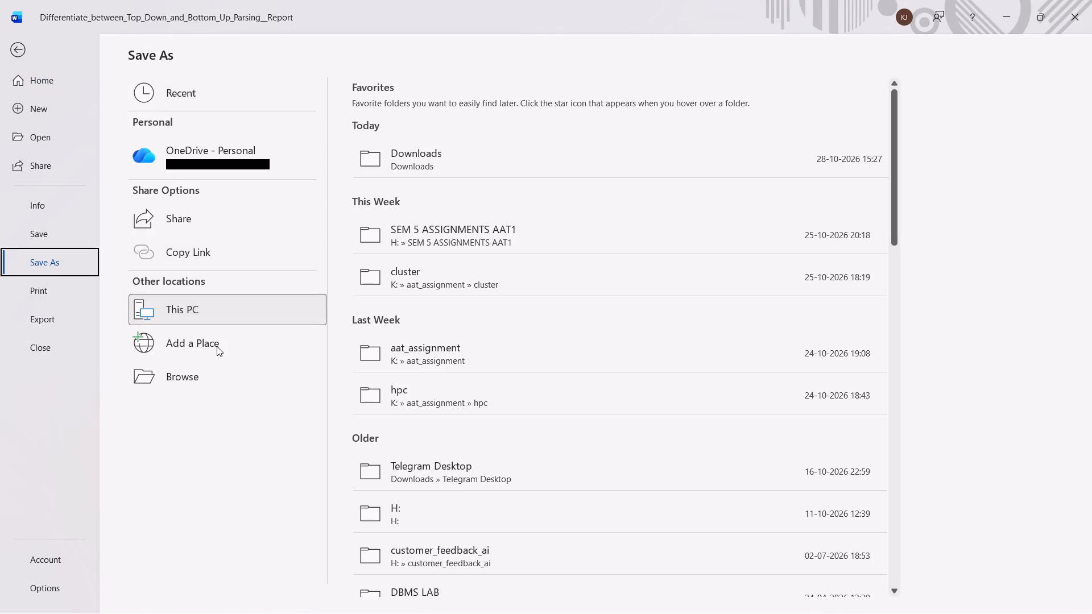
left_click(170, 385)
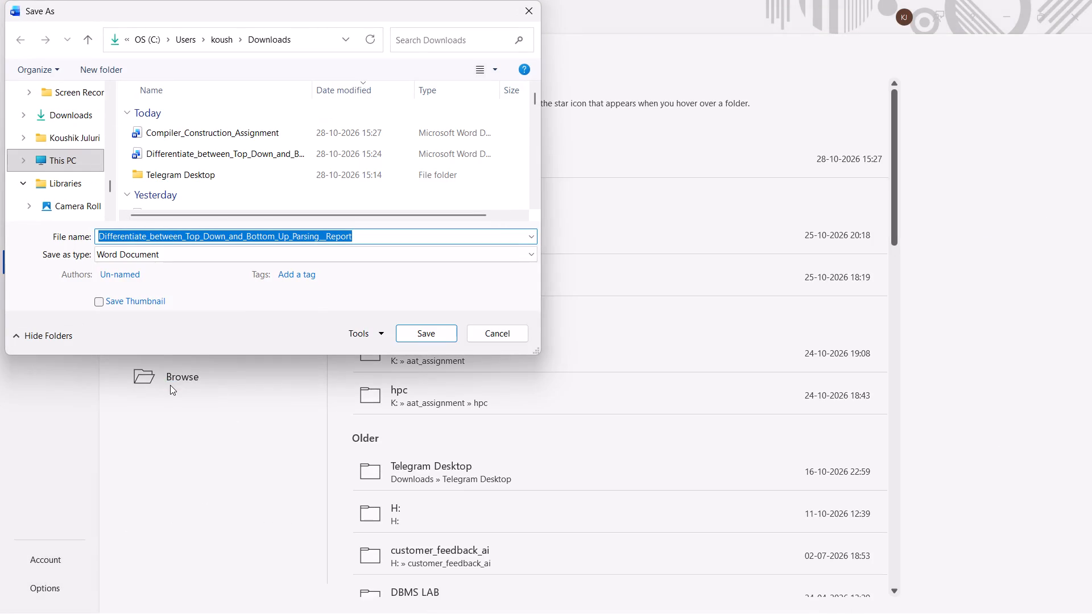
scroll(67, 190, "down", 1)
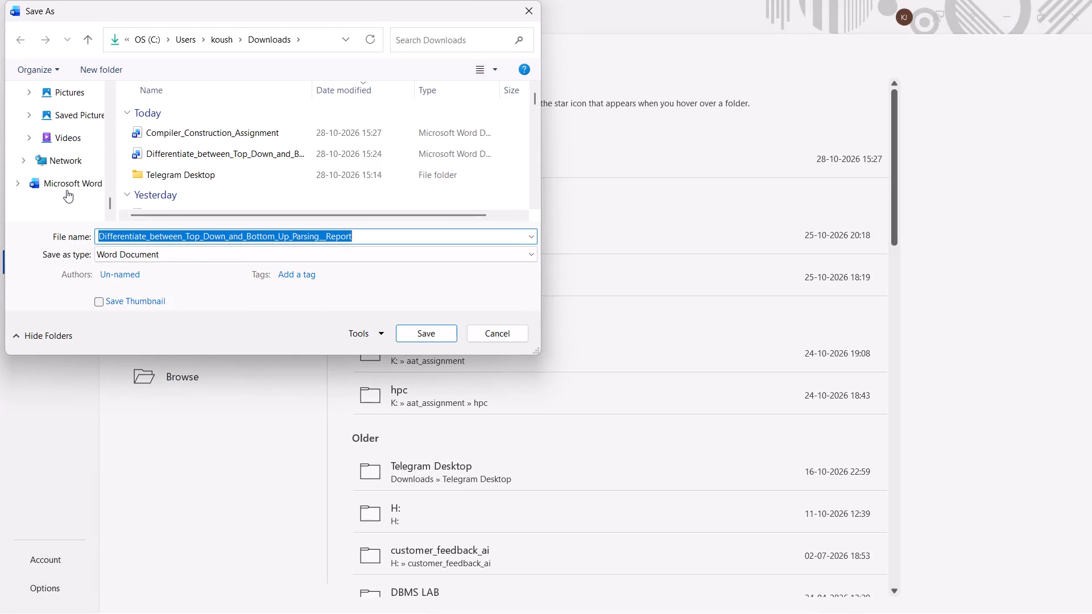
scroll(75, 117, "up", 1)
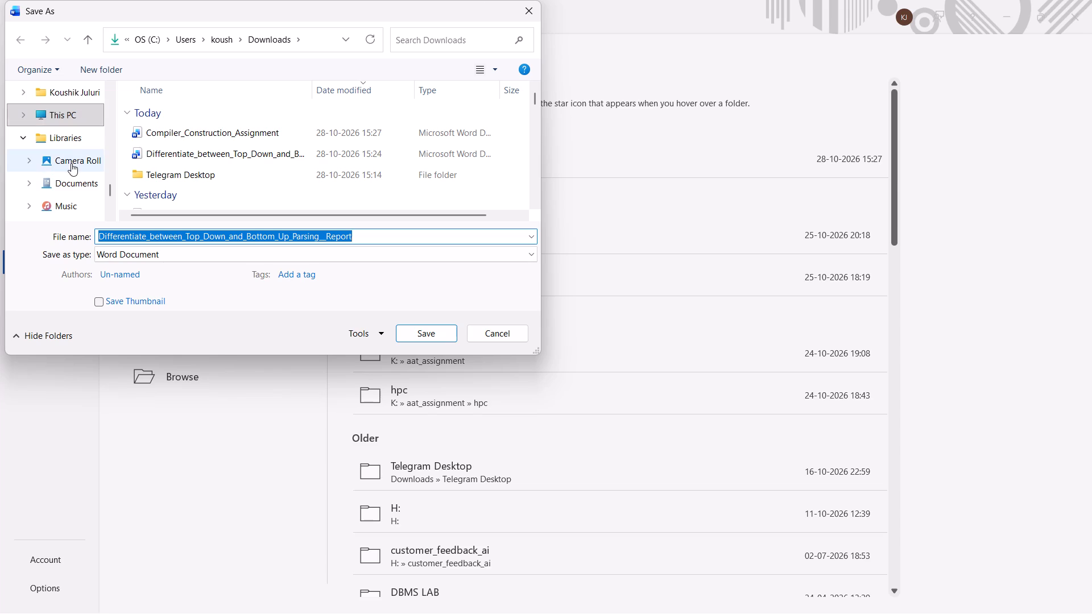
type("cep_cc")
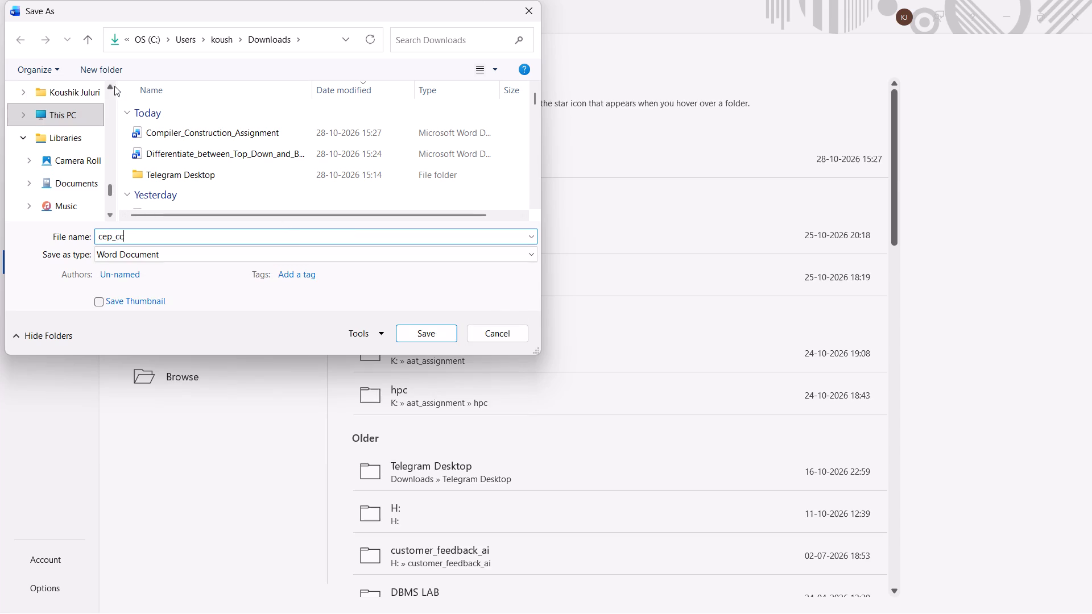
scroll(55, 121, "up", 1)
scroll(54, 197, "down", 1)
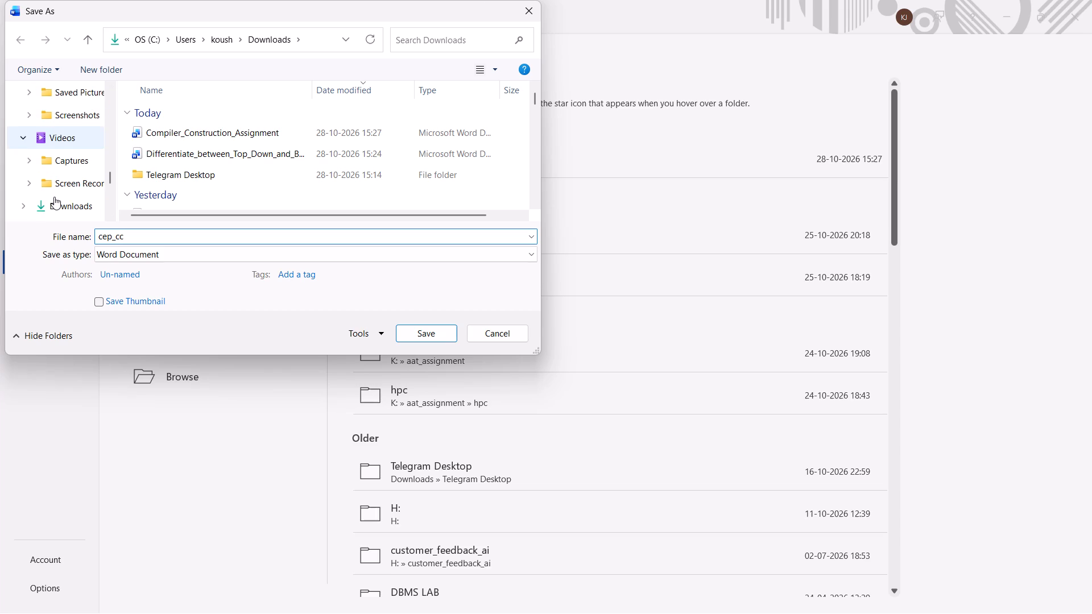
scroll(54, 197, "down", 1)
scroll(67, 125, "up", 1)
left_click(61, 130)
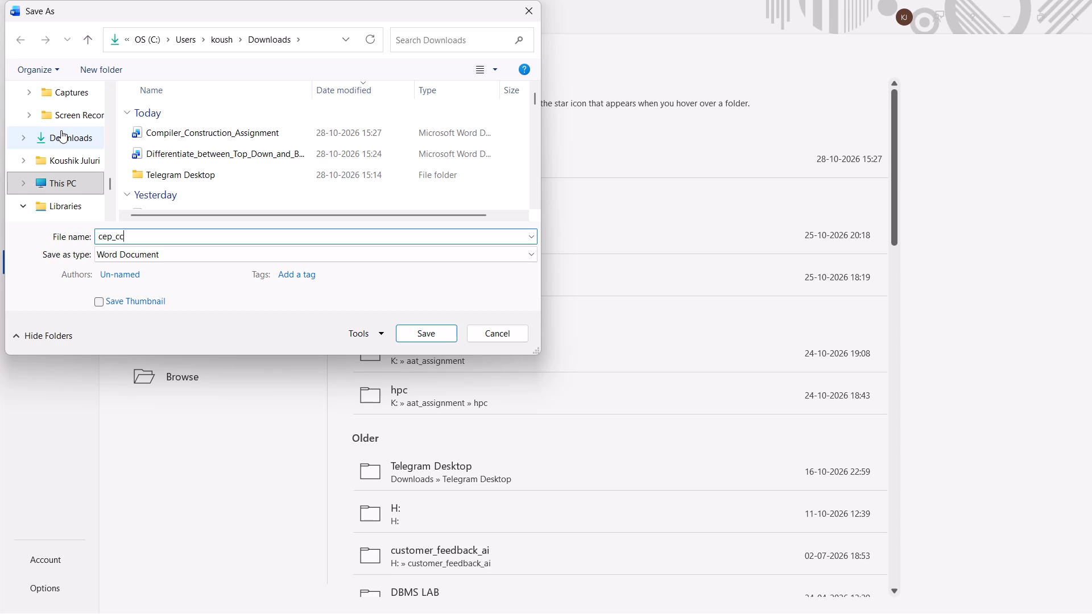
left_click(148, 258)
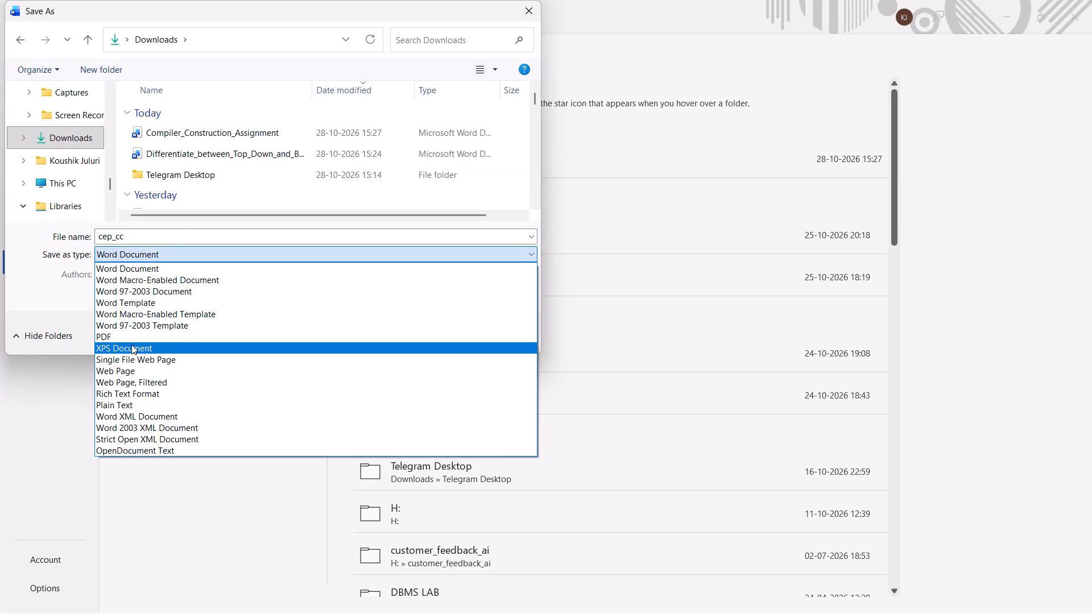
left_click(133, 337)
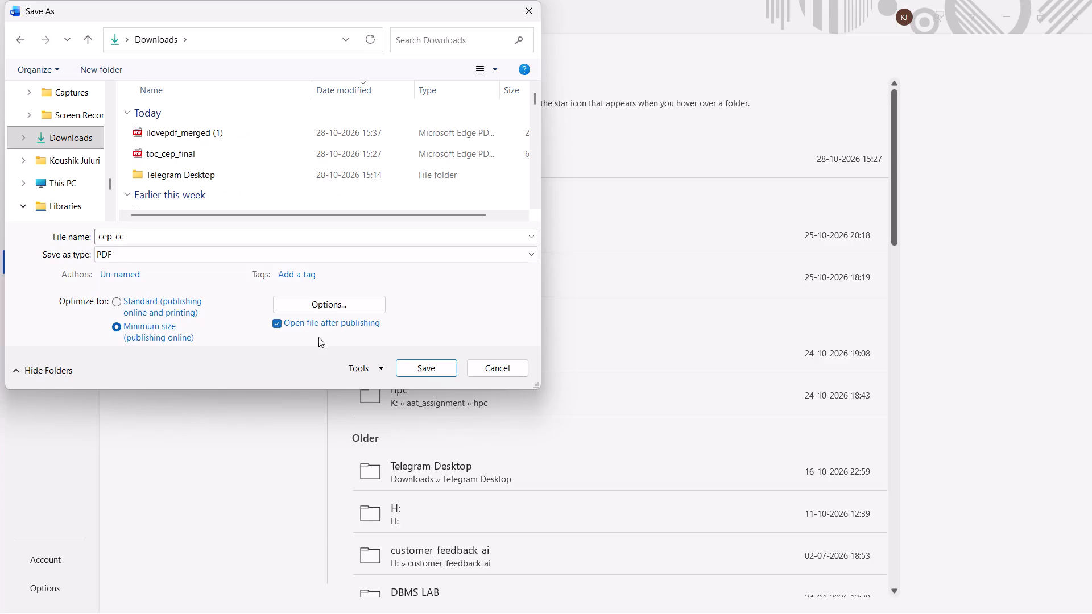
left_click(407, 367)
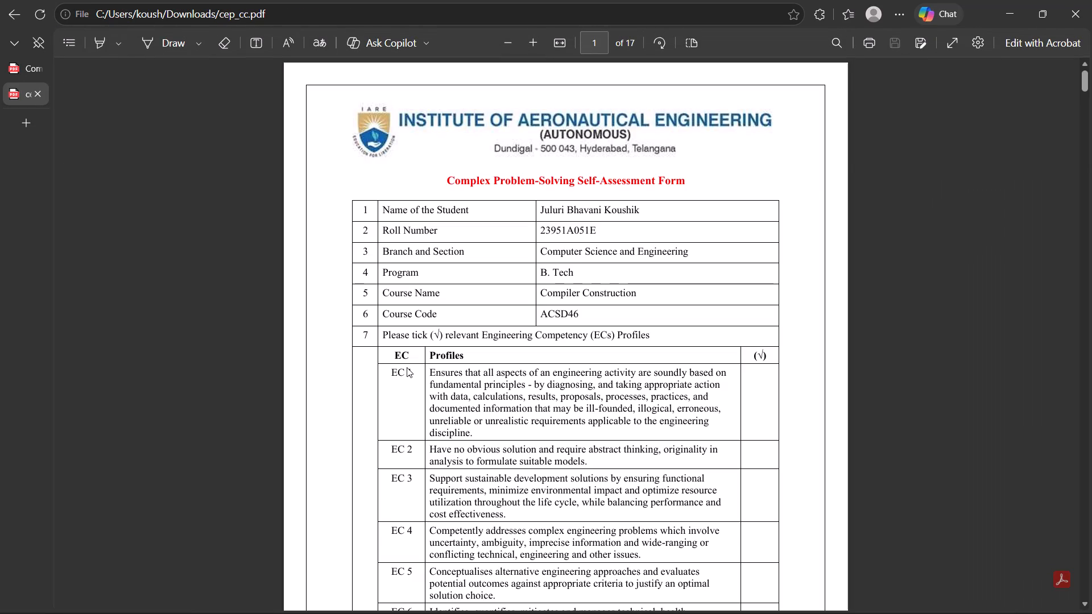
left_click(1081, 15)
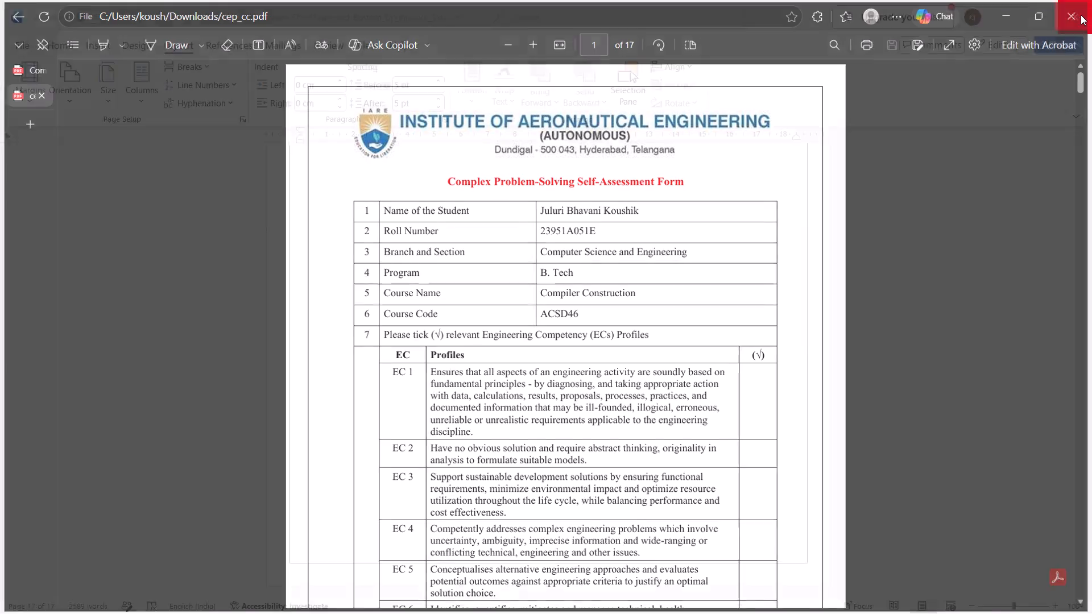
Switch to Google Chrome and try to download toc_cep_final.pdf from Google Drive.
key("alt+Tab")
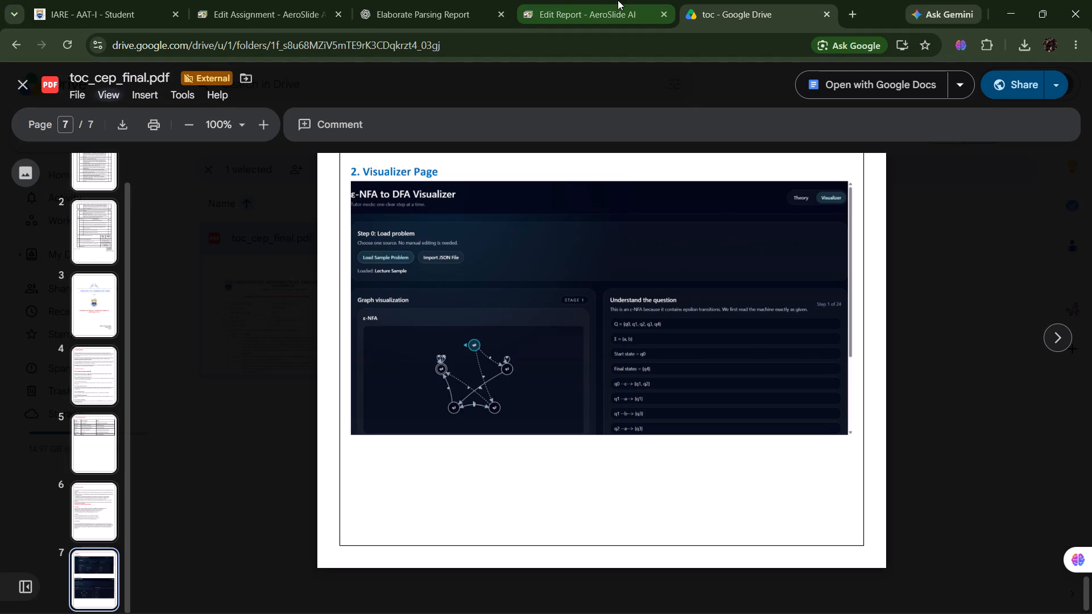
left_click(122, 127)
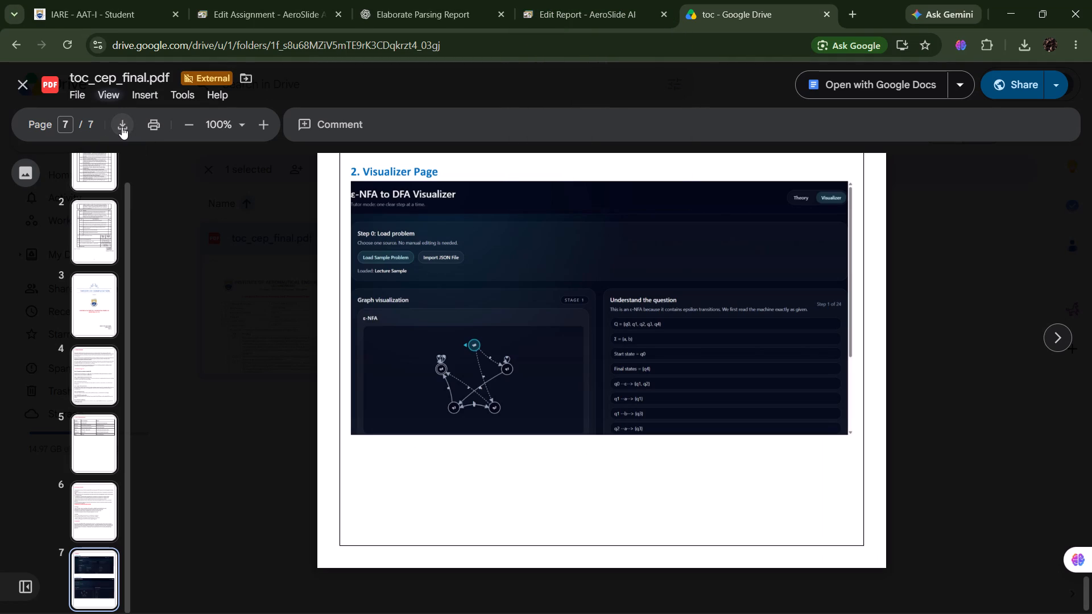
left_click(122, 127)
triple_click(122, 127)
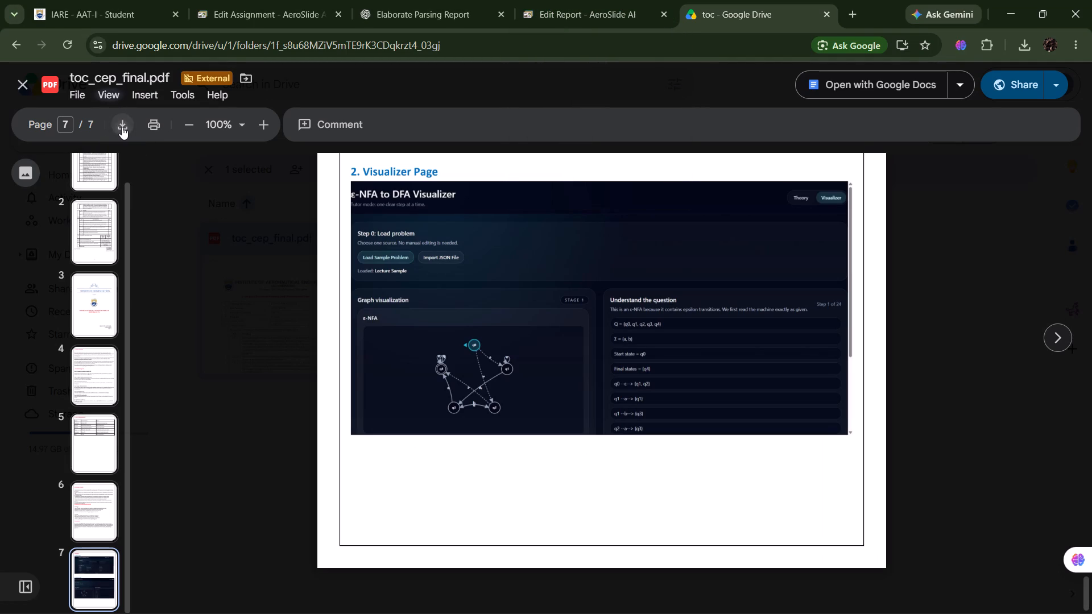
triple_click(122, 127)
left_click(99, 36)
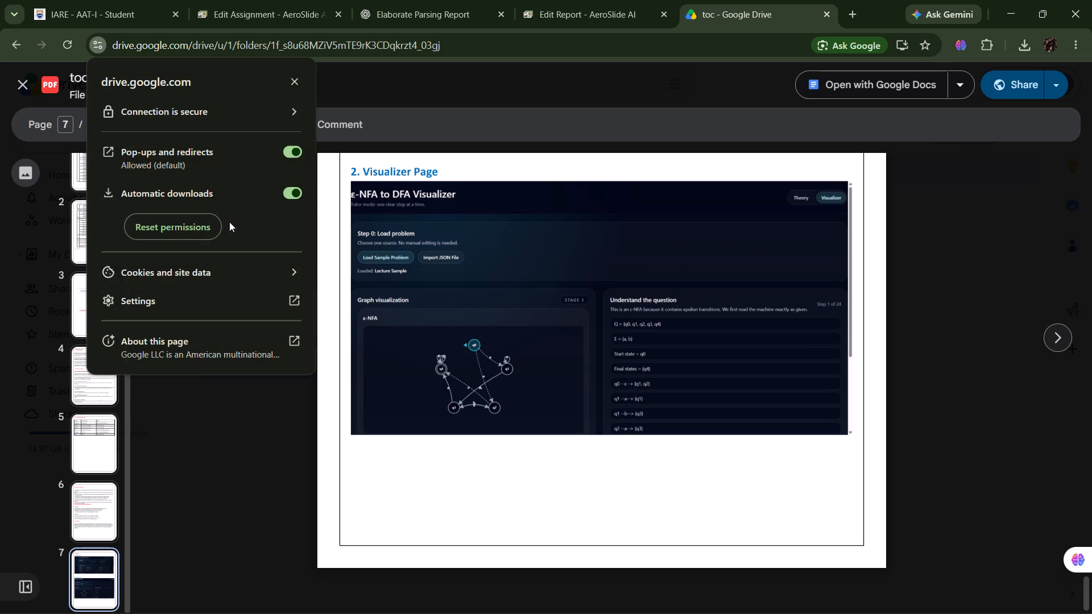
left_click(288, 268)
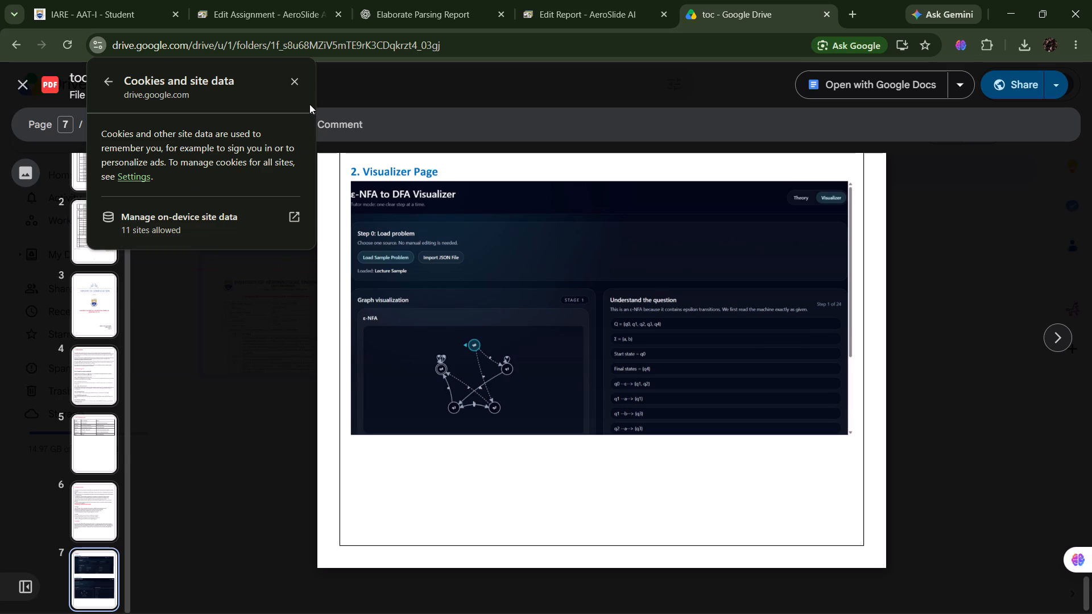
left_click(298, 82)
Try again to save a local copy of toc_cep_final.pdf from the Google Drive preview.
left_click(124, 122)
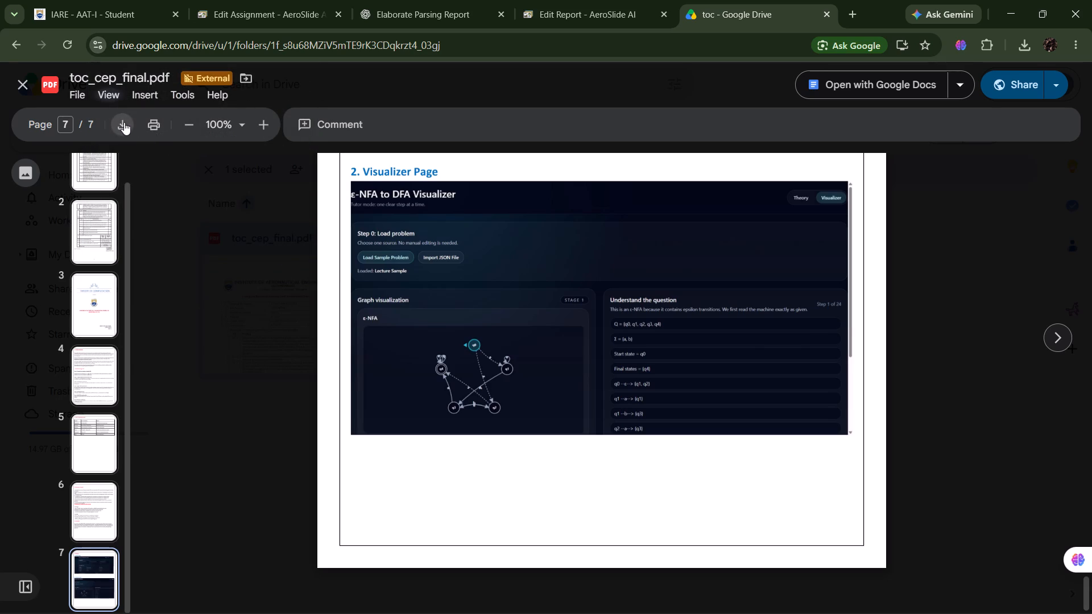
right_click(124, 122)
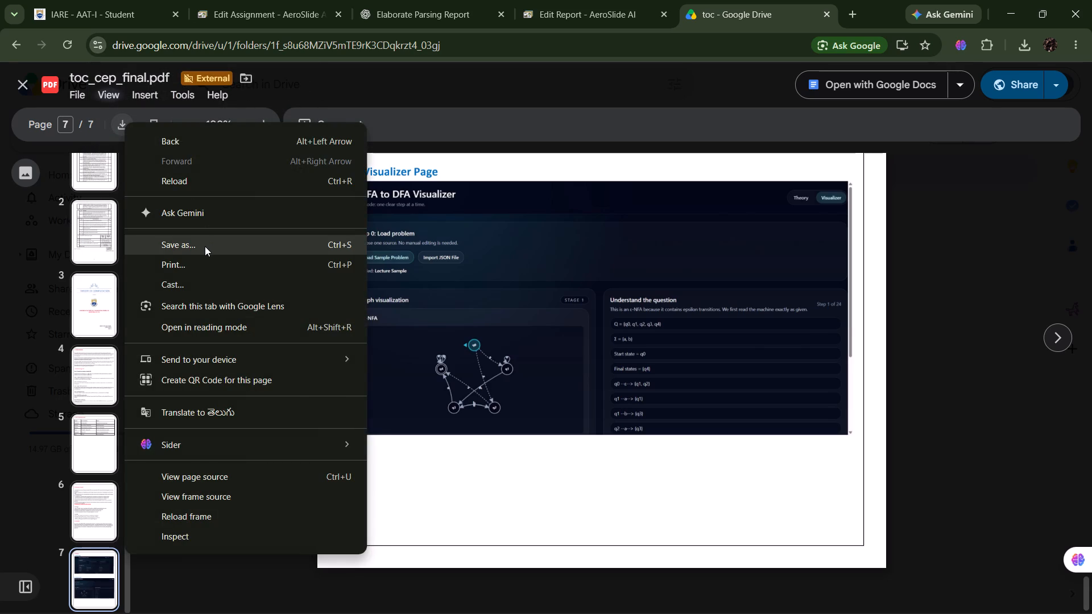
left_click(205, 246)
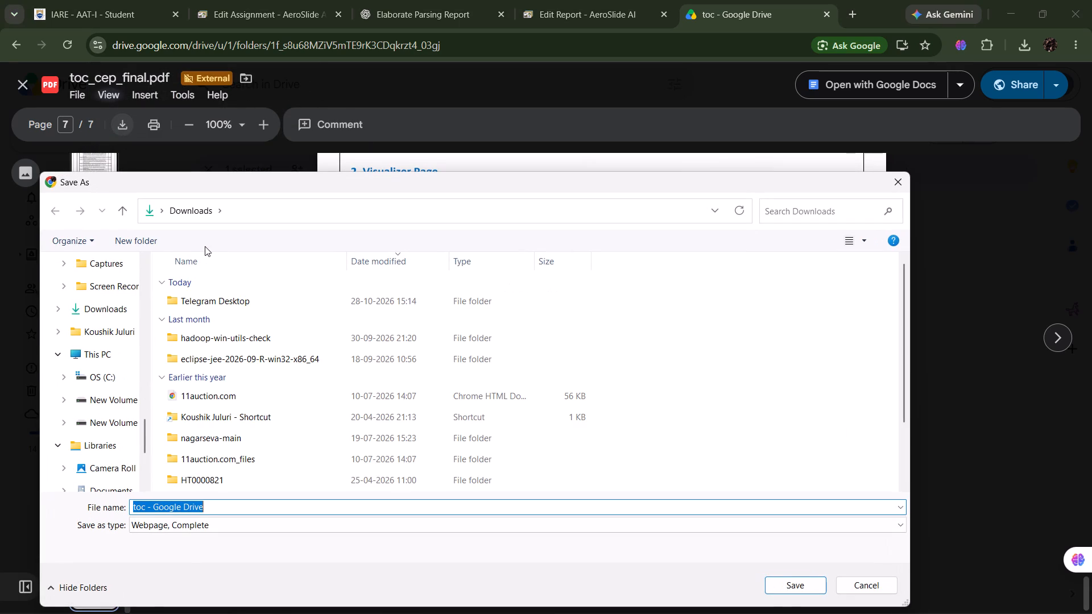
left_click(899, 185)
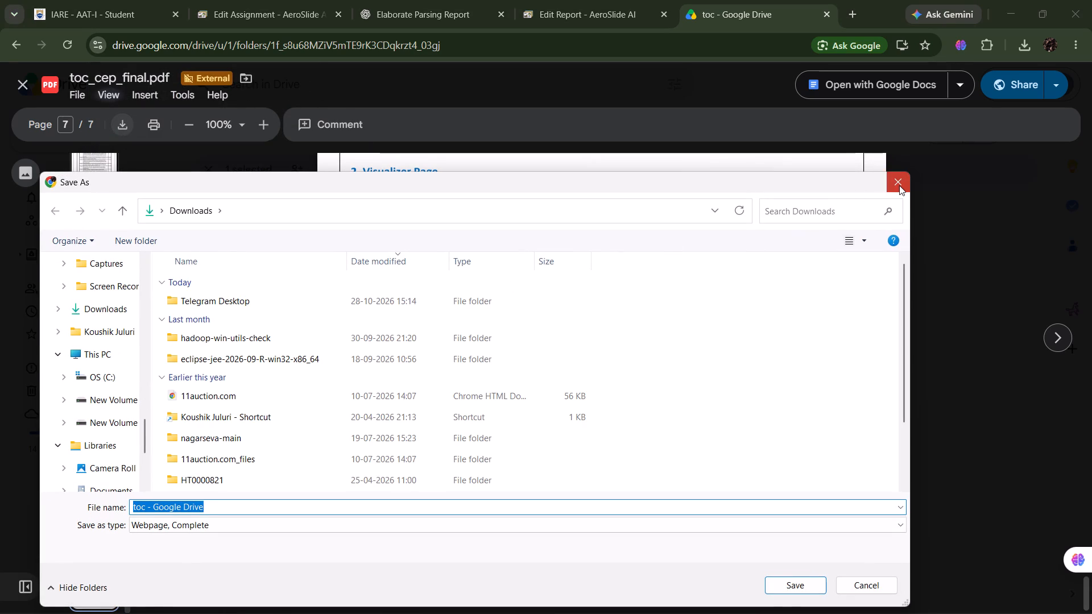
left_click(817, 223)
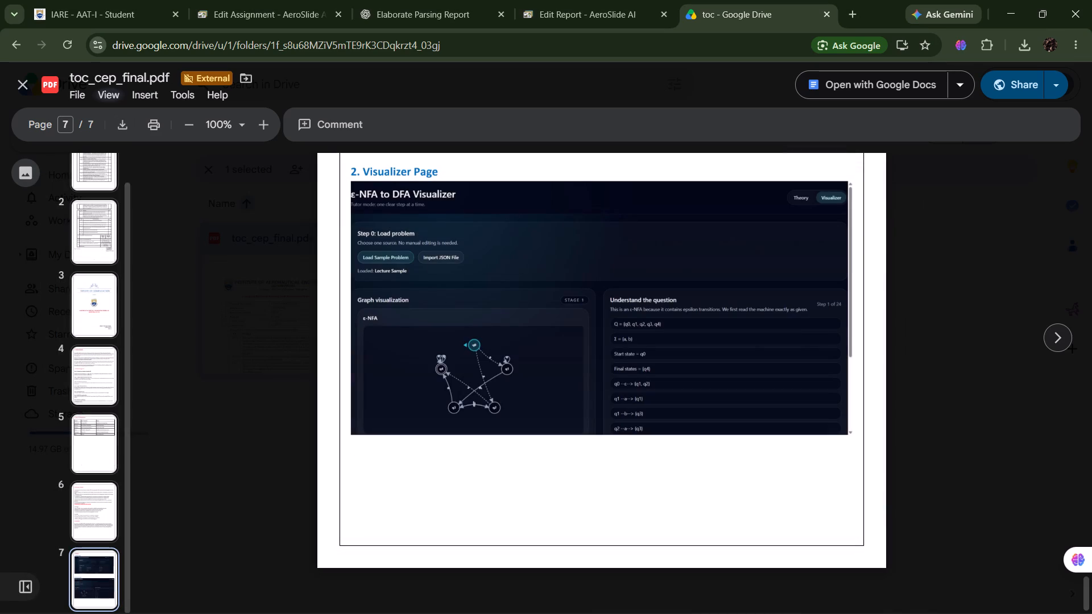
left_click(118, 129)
Open the local copy of toc_cep_final.pdf from the download history and review its self-assessment form, cover page and opening report sections.
left_click(1018, 44)
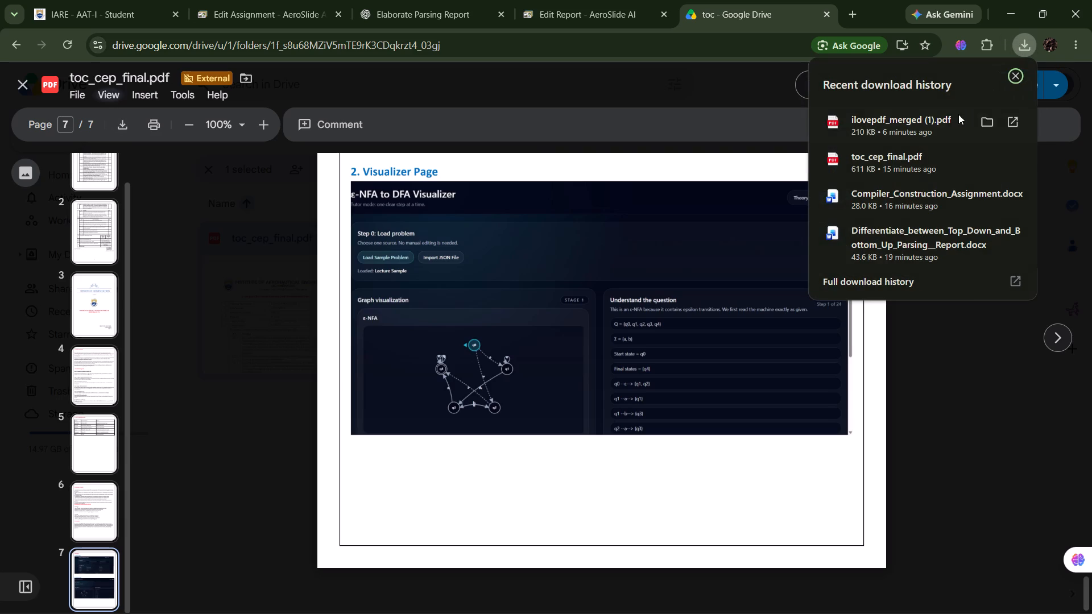
left_click(909, 169)
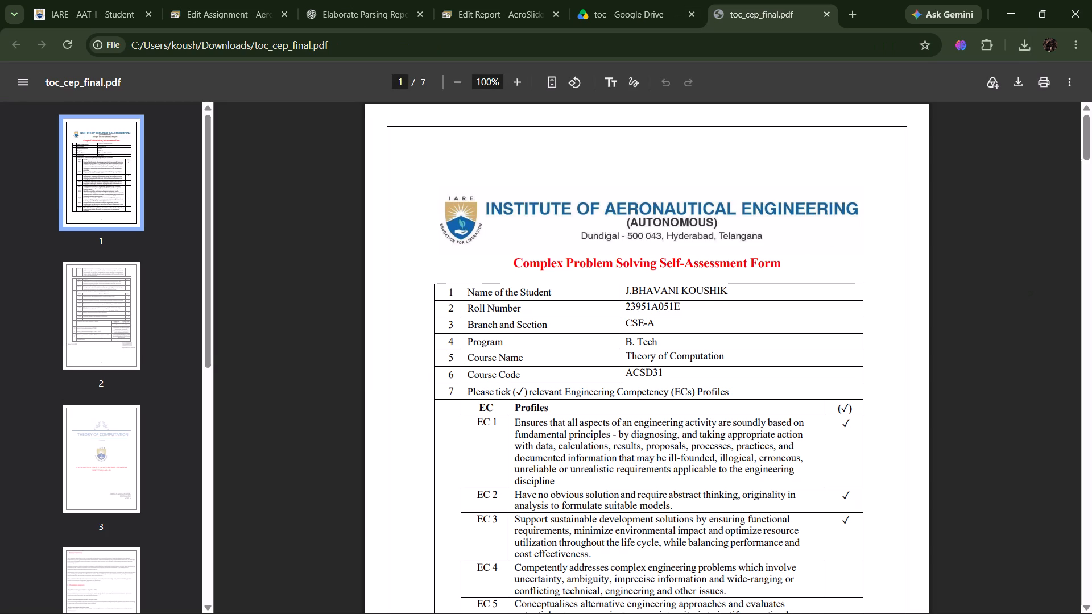
scroll(631, 317, "down", 1)
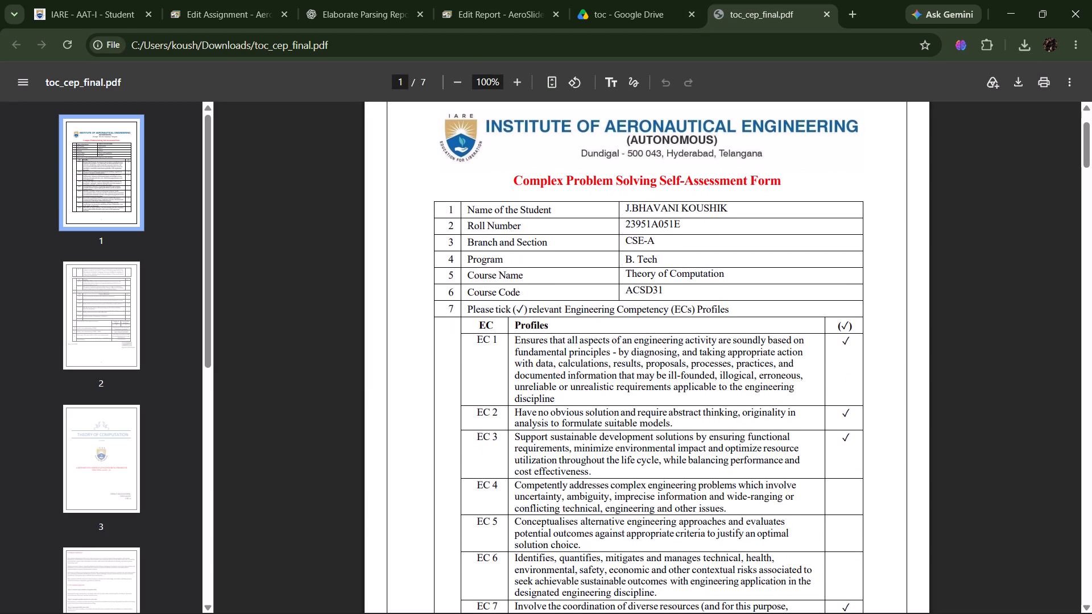
scroll(631, 317, "down", 3)
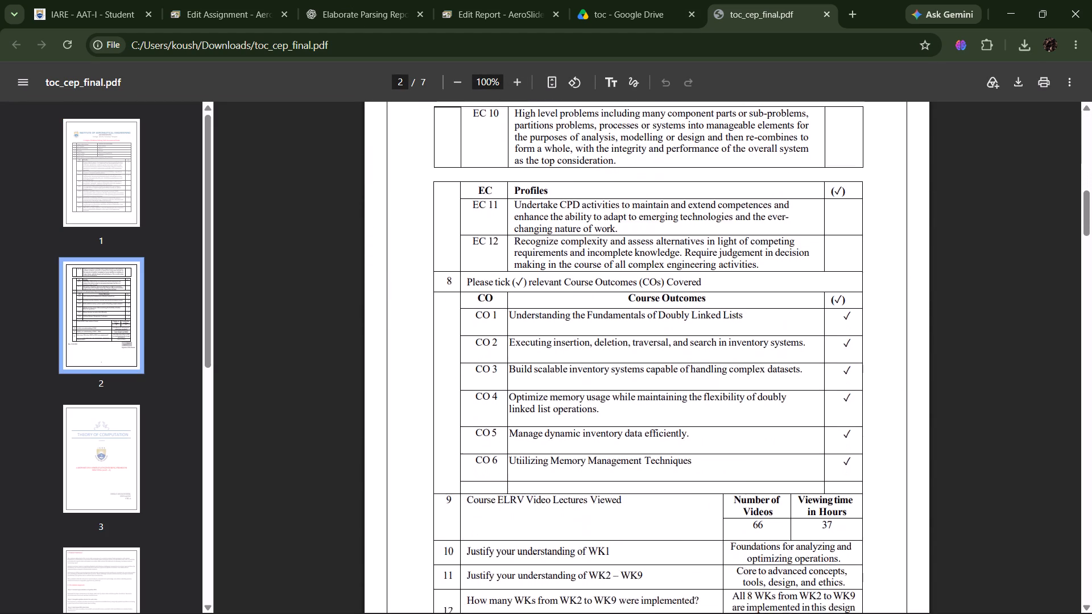
scroll(631, 317, "down", 4)
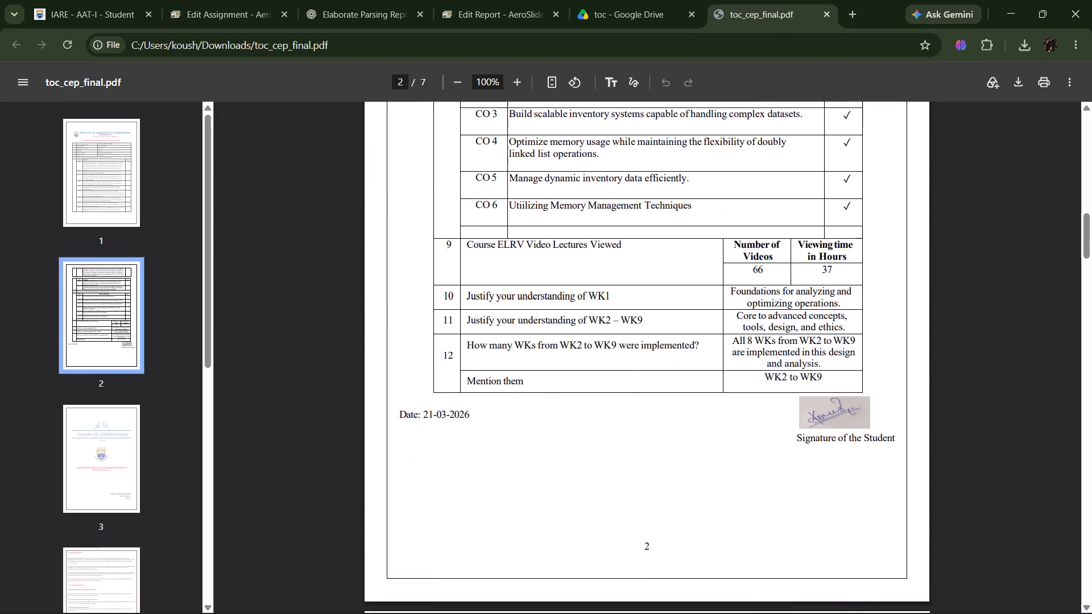
scroll(631, 317, "down", 6)
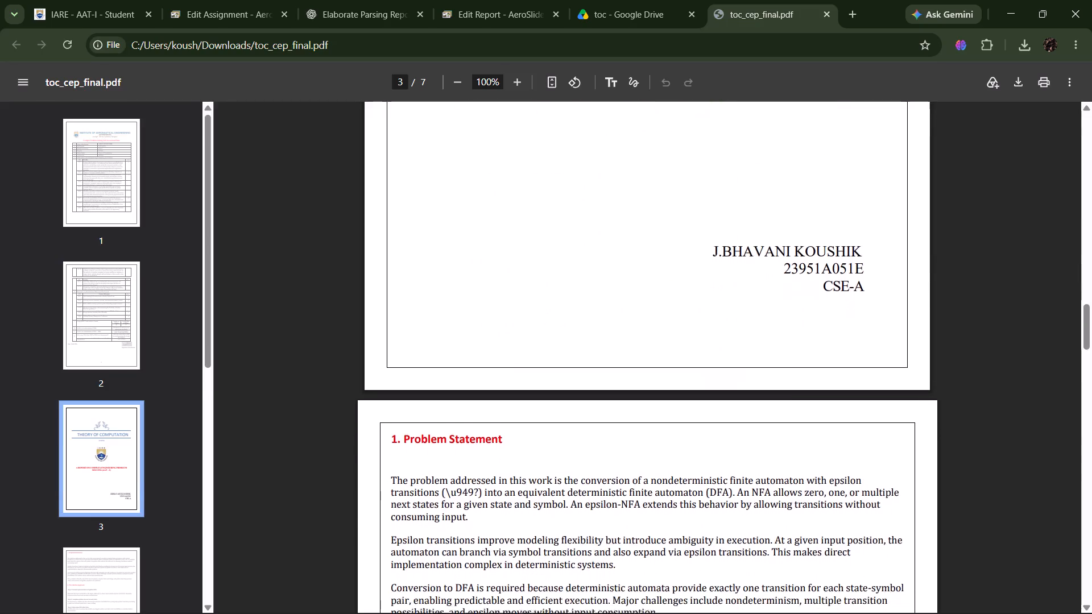
scroll(631, 317, "down", 3)
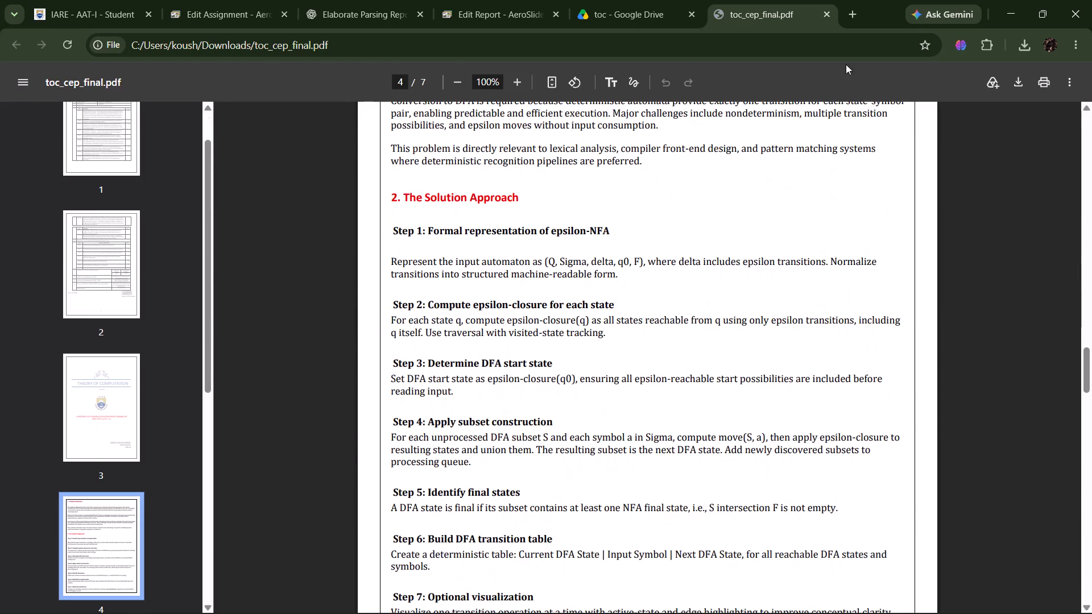
Search the web in a new tab for "extract pages from pdf" and open Smallpdf's Extract PDF Pages tool.
left_click(855, 13)
type("estr")
key("BackSpace")
key("BackSpace")
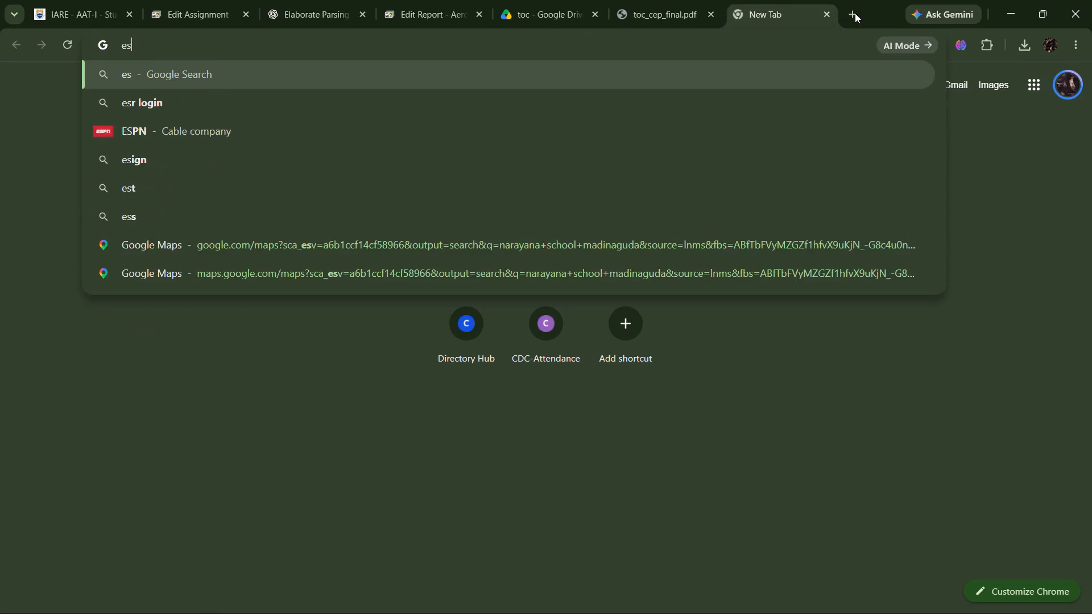
key("BackSpace")
type("xtract")
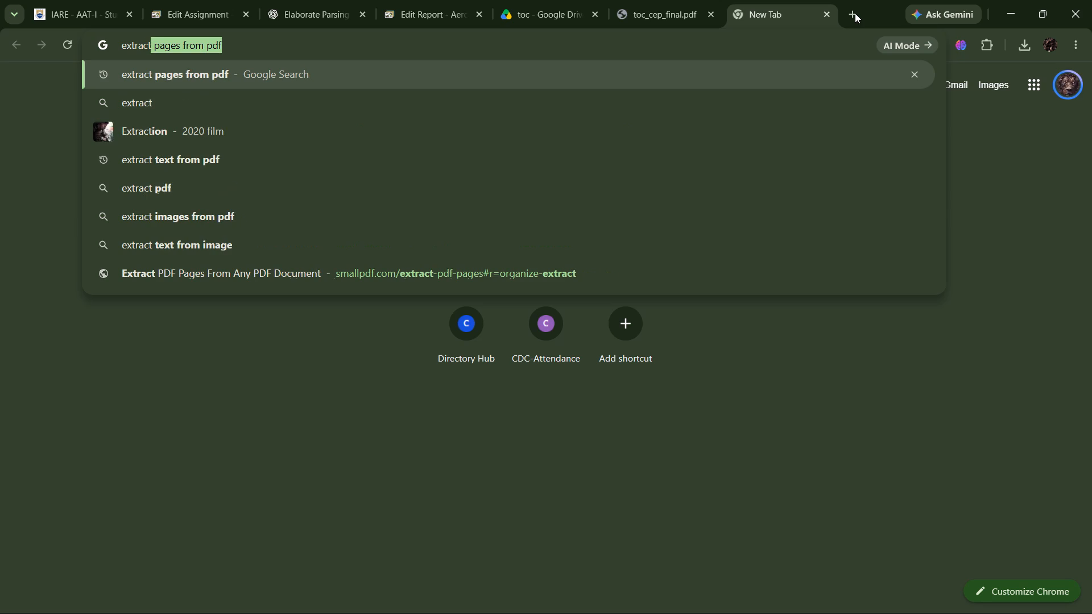
key("Return")
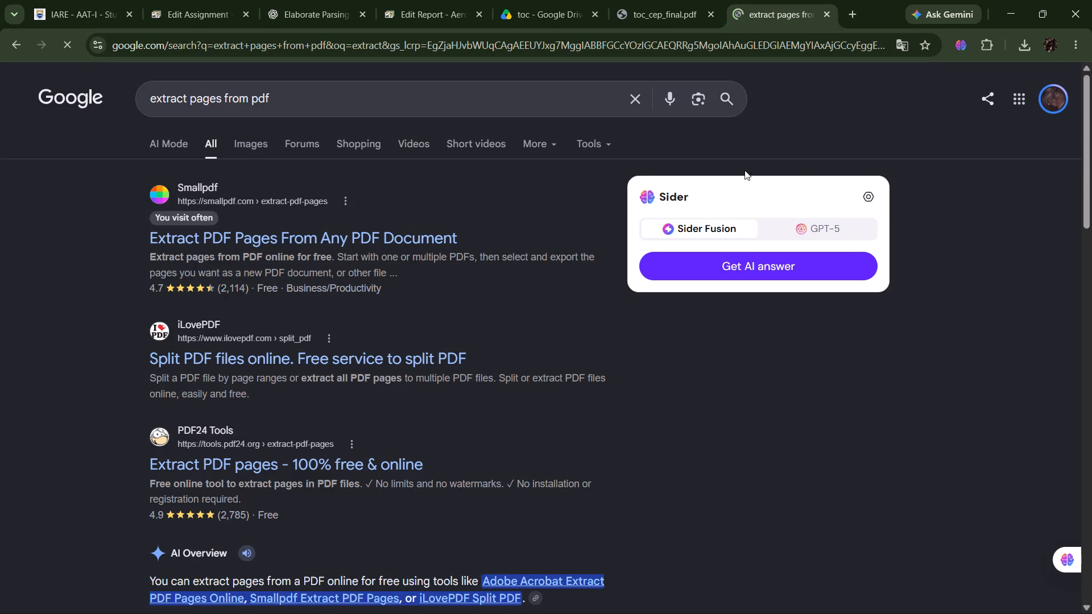
left_click(266, 227)
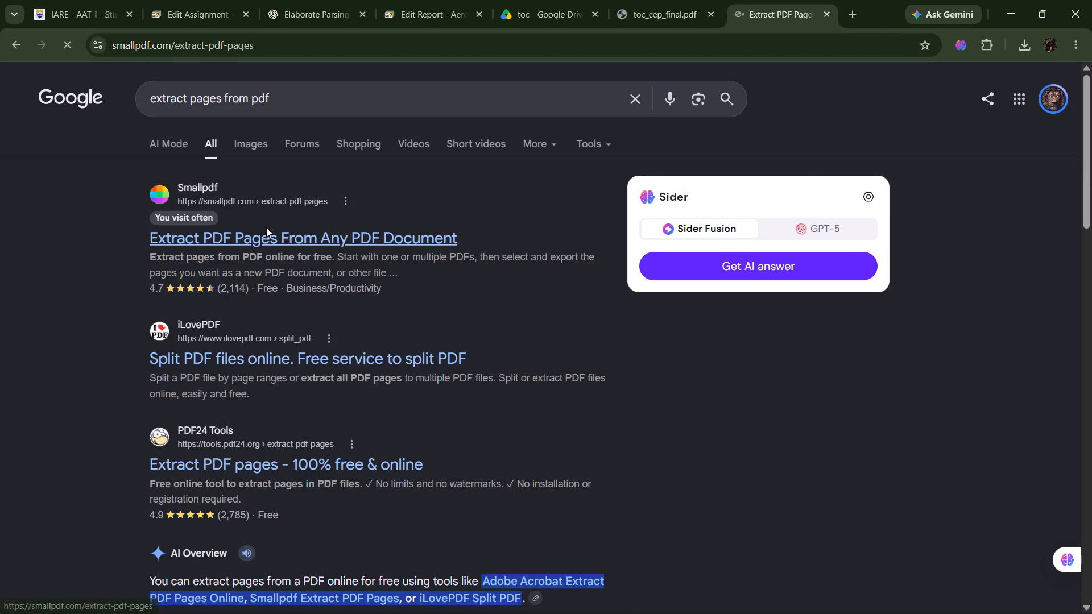
Extract pages 1 to 3 of toc_cep_final.pdf into one PDF and download it.
left_click(517, 307)
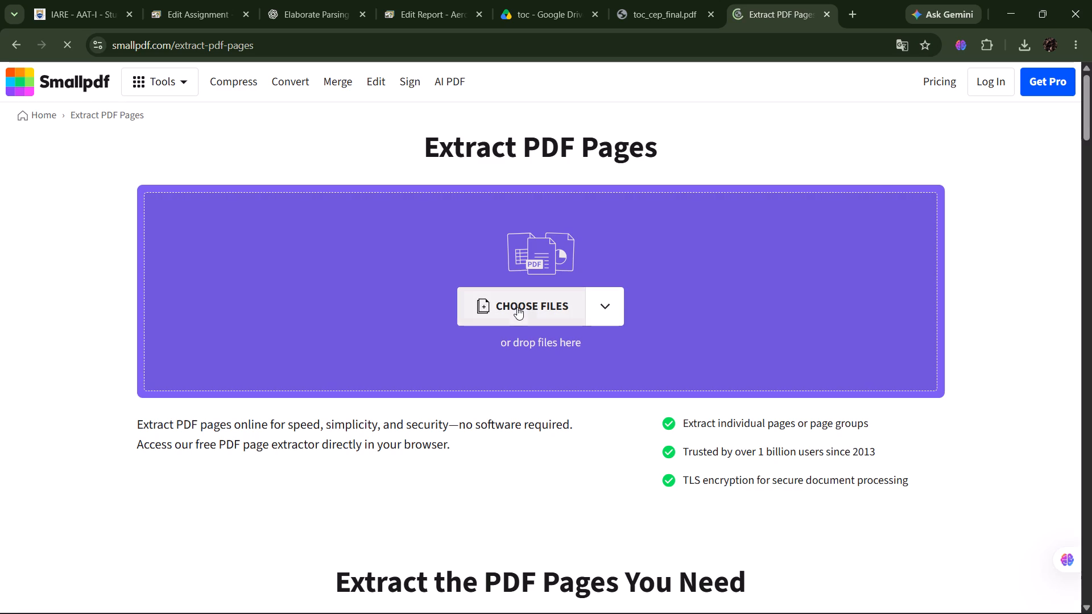
double_click(225, 346)
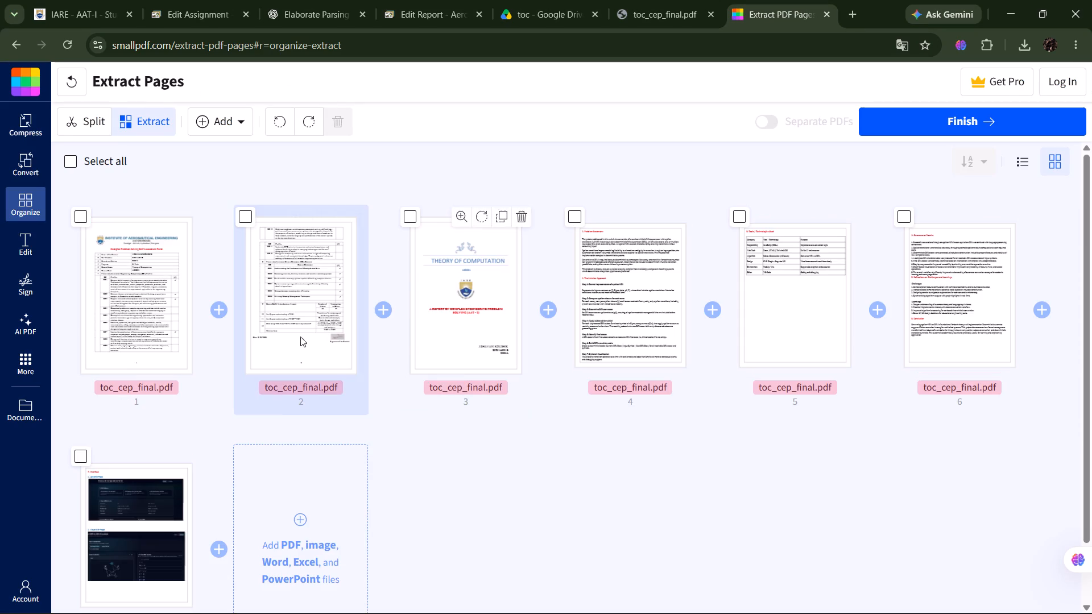
left_click(83, 218)
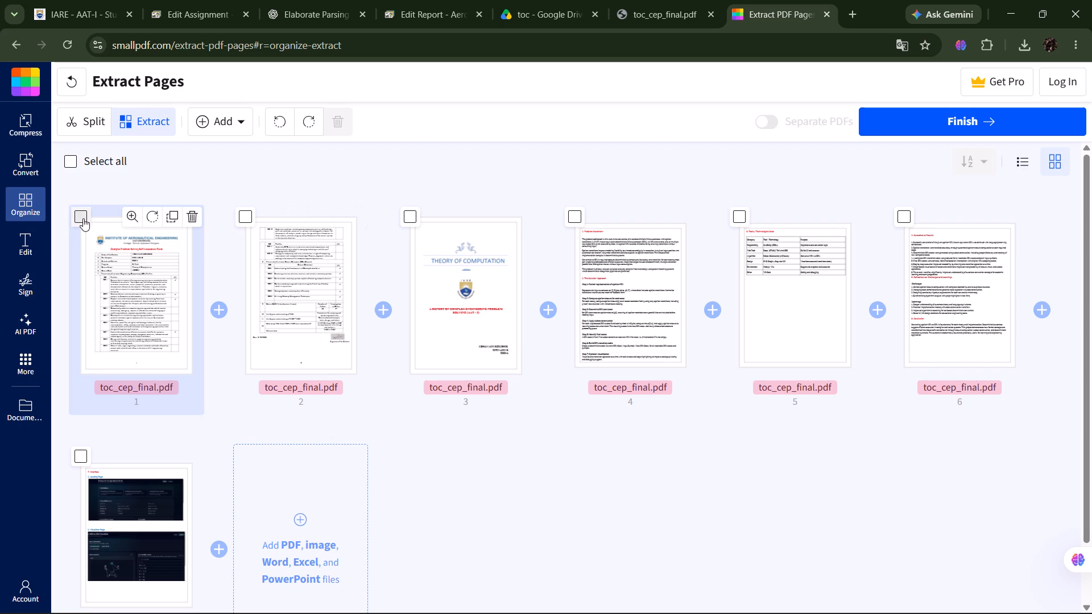
left_click(246, 215)
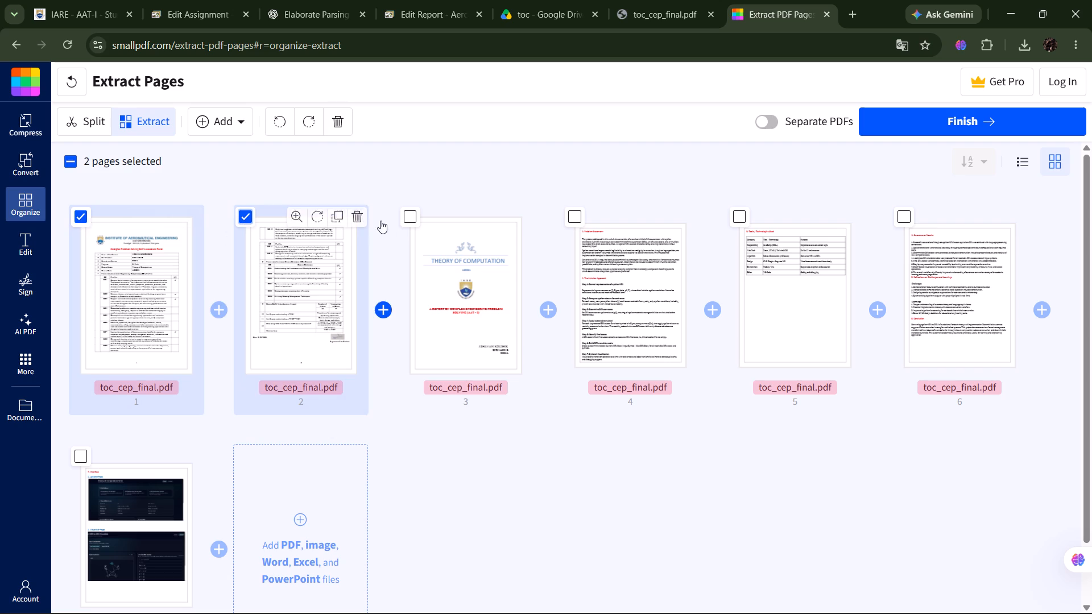
left_click(411, 216)
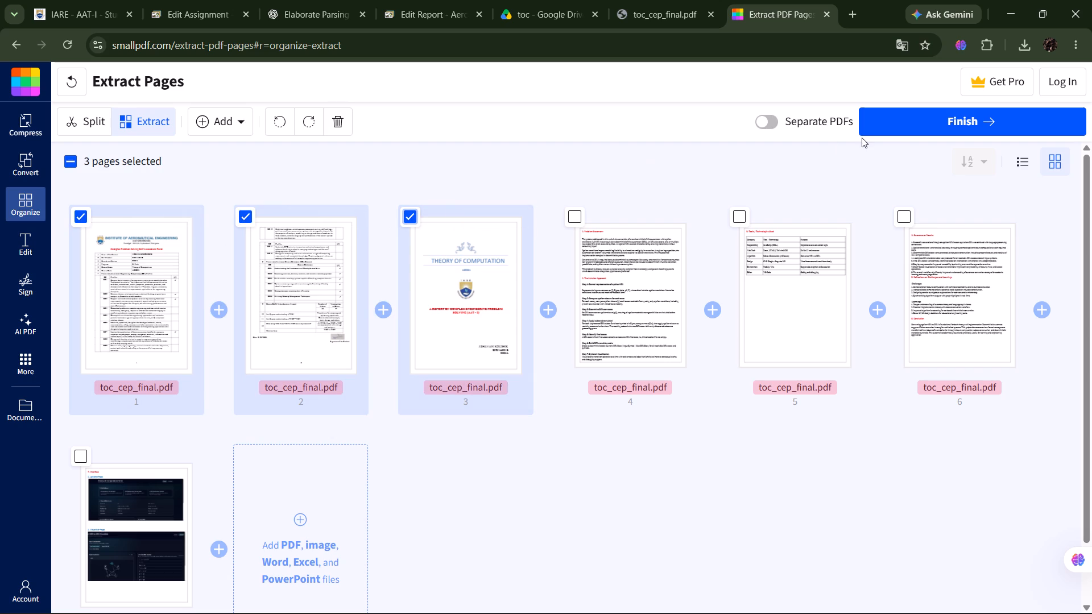
left_click(919, 127)
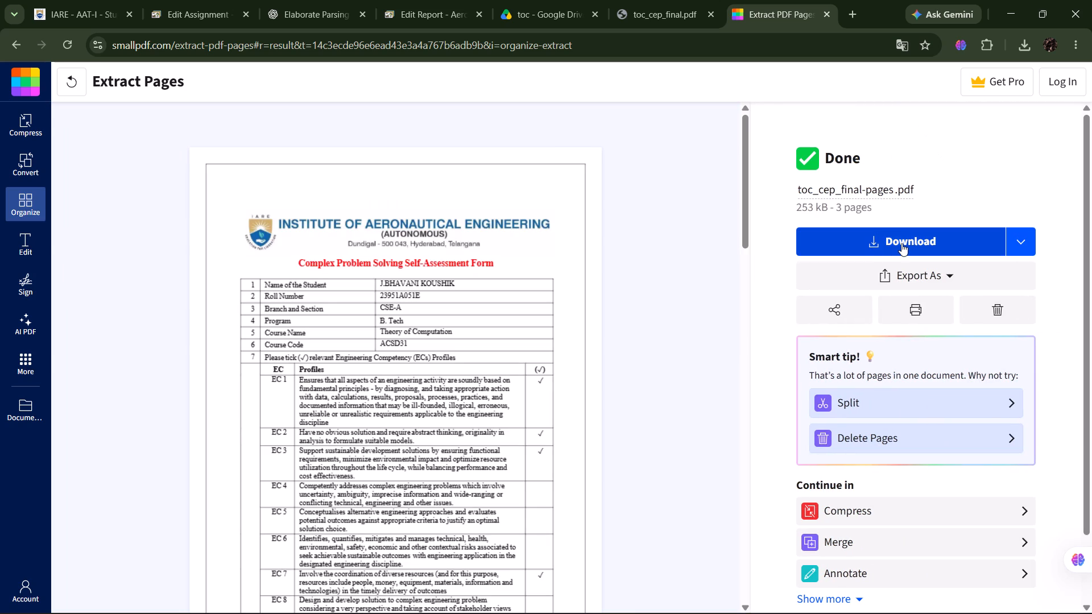
left_click(887, 244)
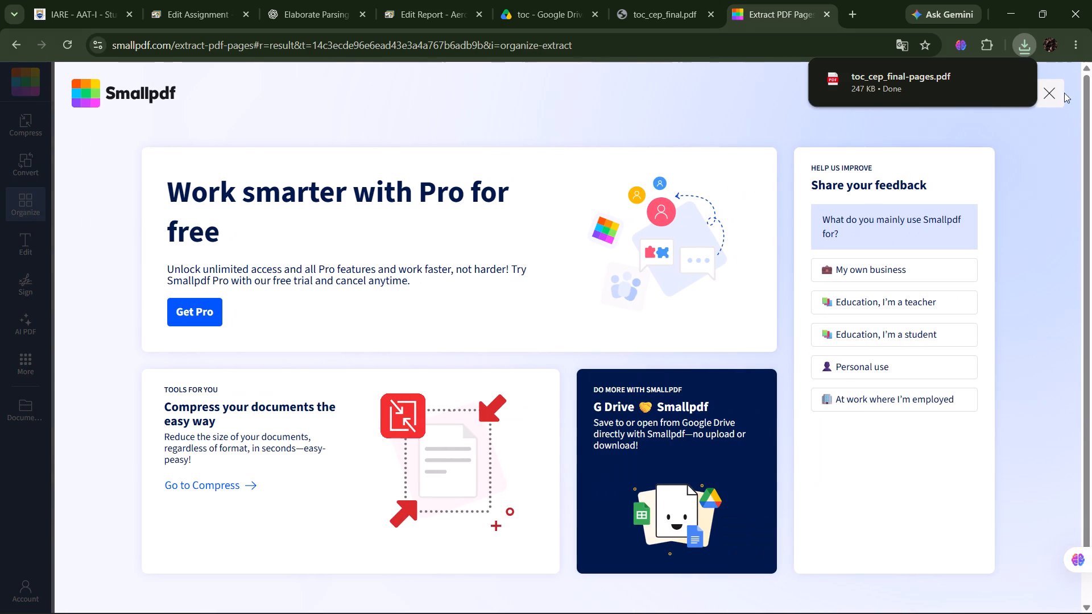
left_click(1061, 92)
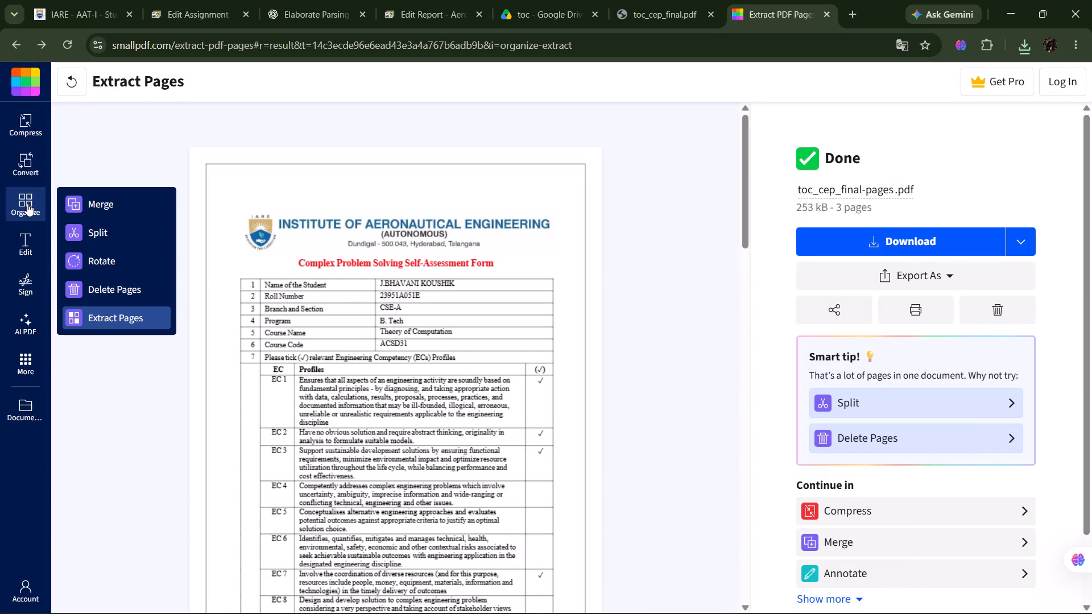
Load cep_cc.pdf into Smallpdf's Delete Pages tool and remove pages 1 to 6 and page 8.
left_click(27, 204)
left_click(122, 292)
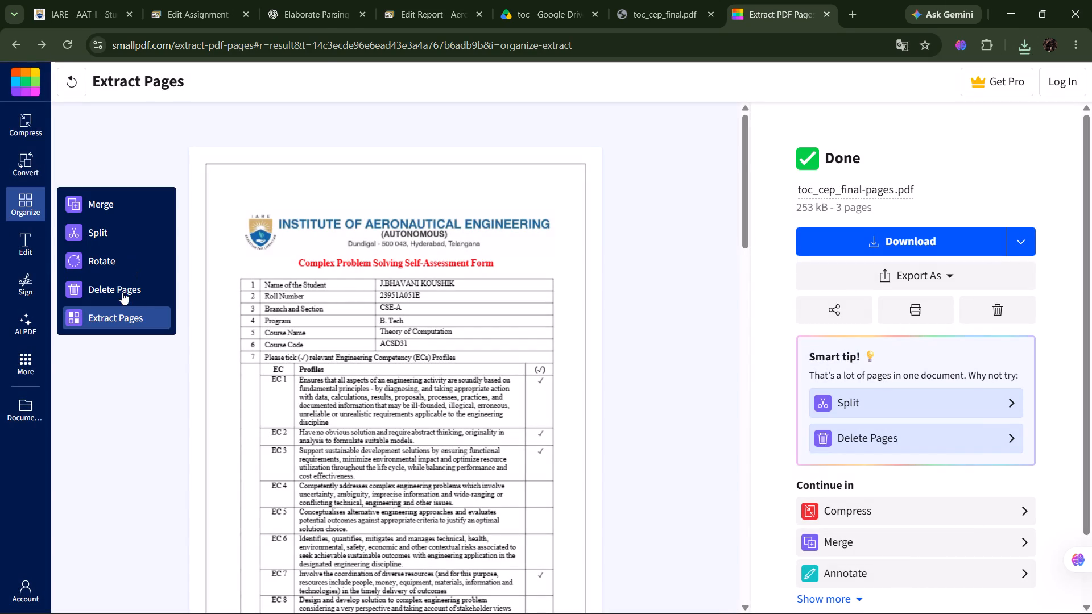
left_click(531, 346)
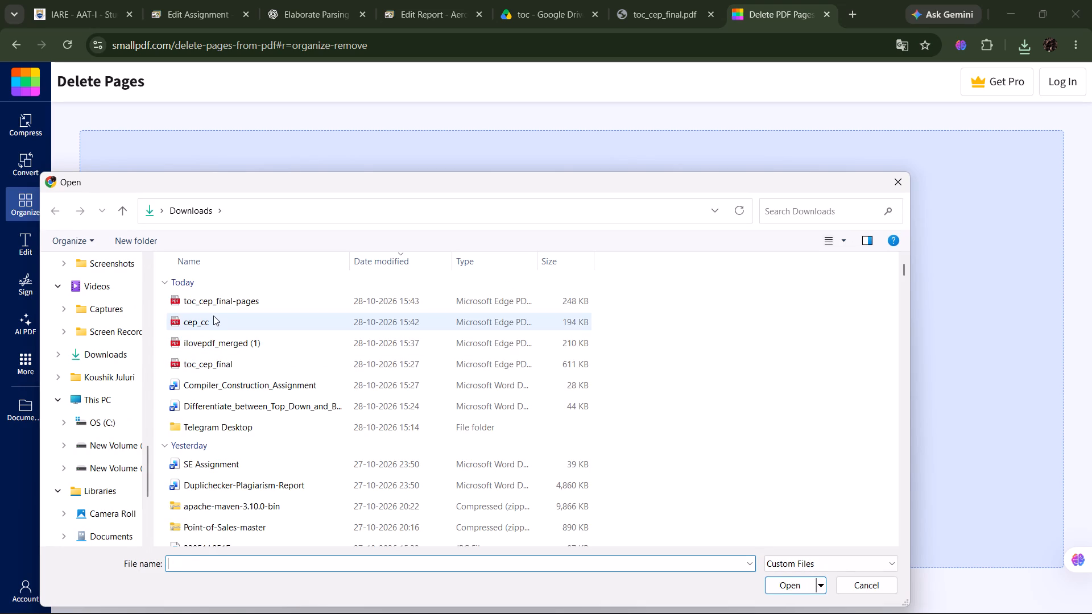
double_click(207, 321)
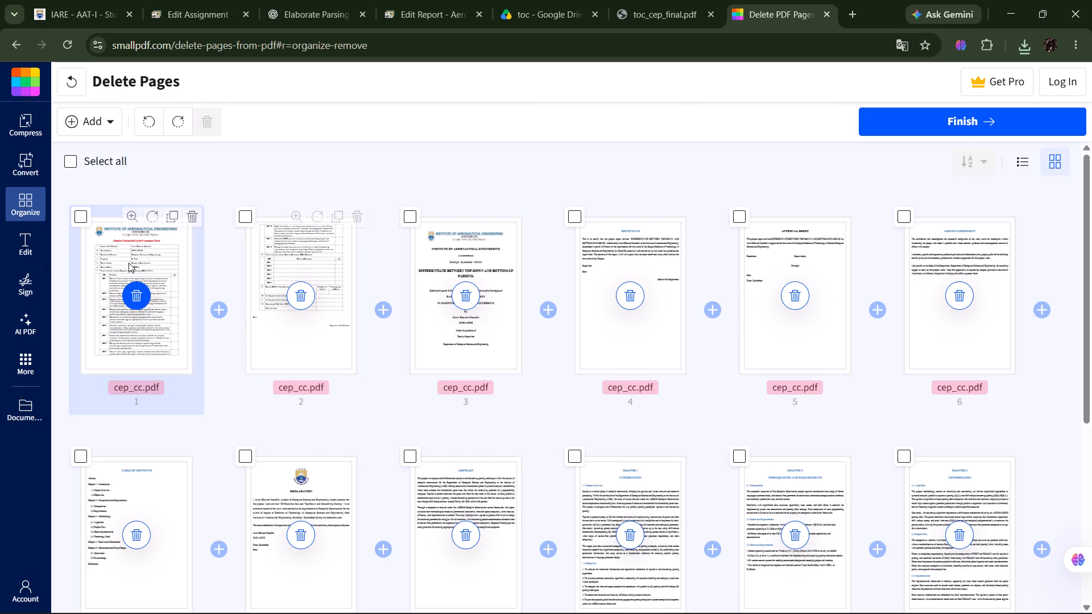
left_click(78, 213)
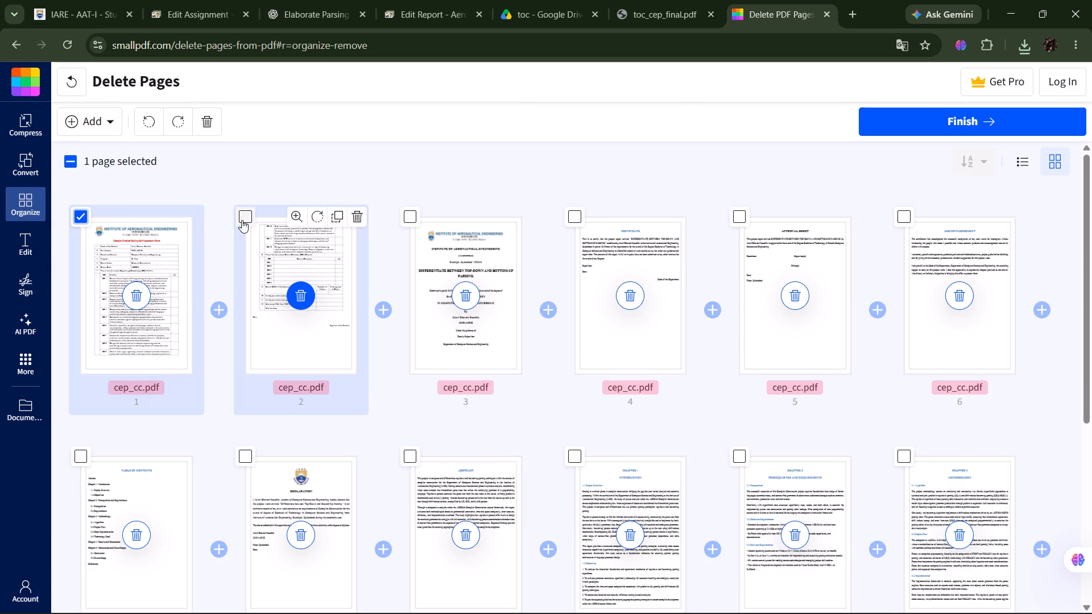
left_click(242, 220)
left_click(134, 292)
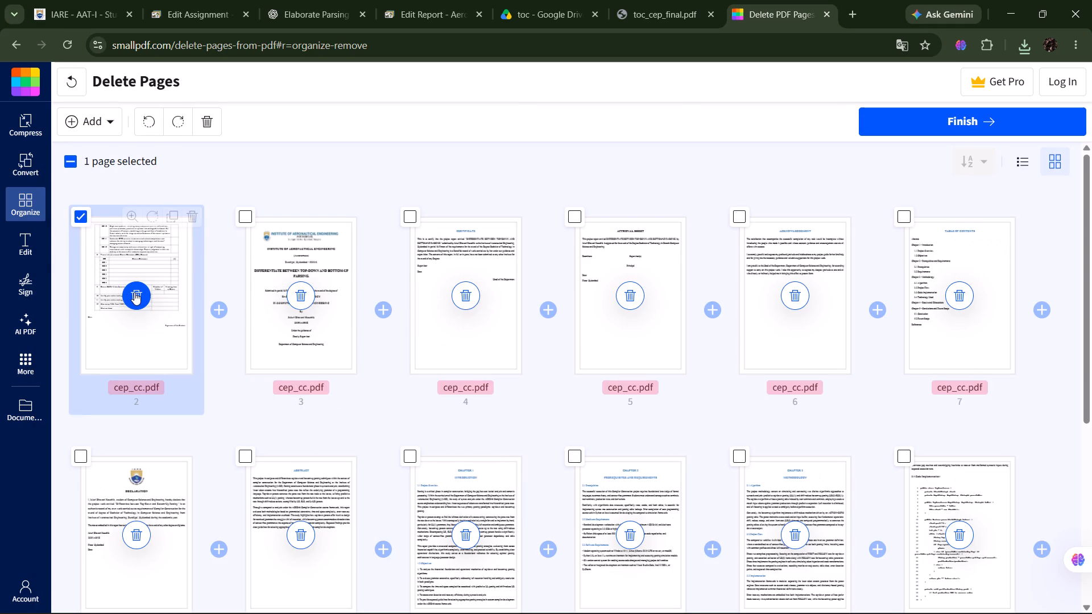
left_click(145, 293)
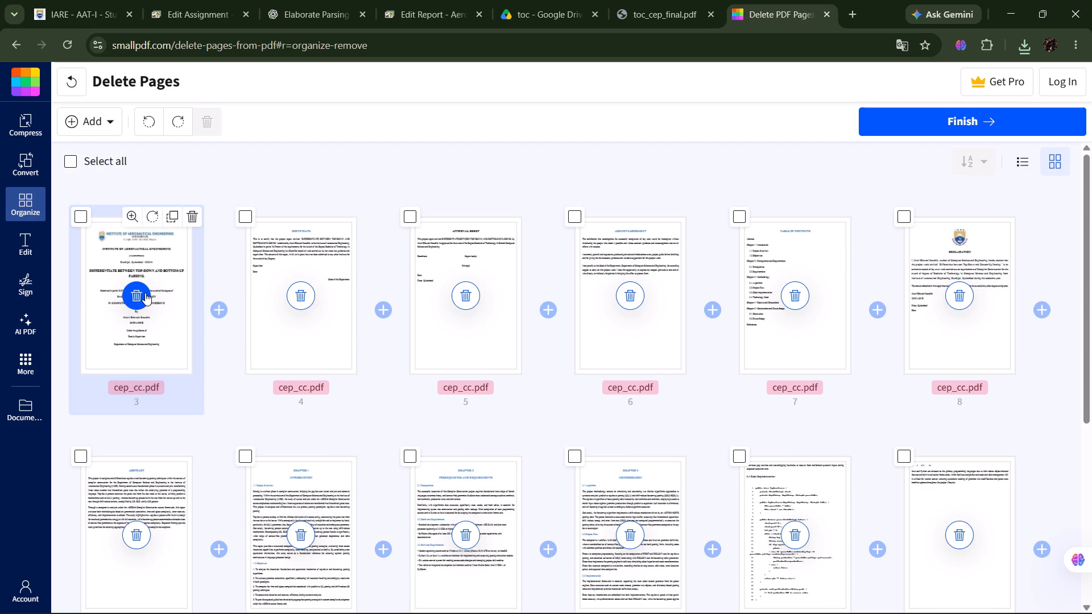
left_click(145, 293)
left_click(145, 293)
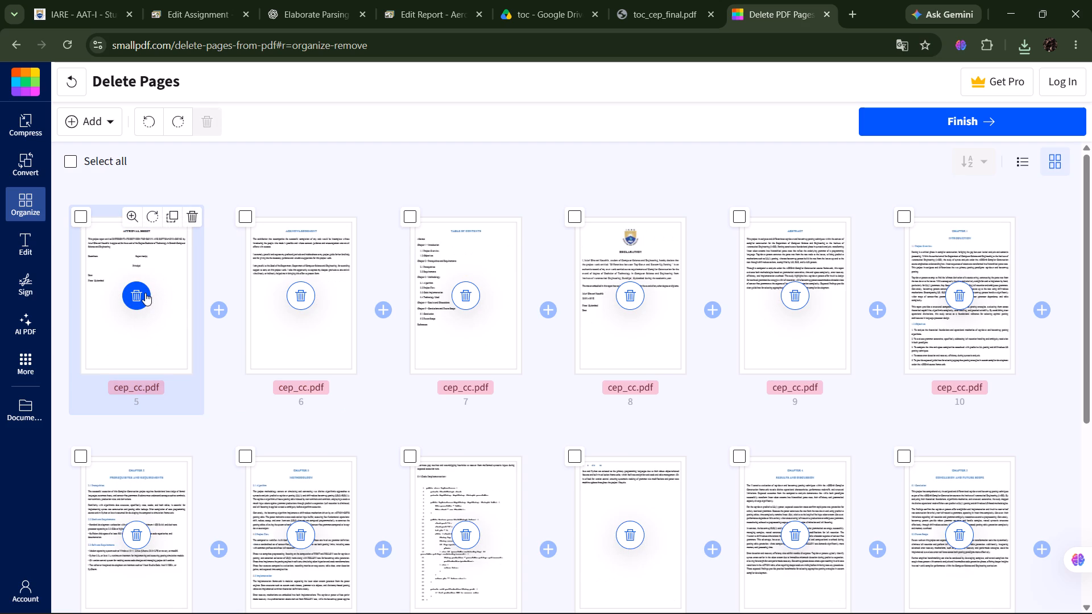
left_click(145, 293)
left_click(145, 293)
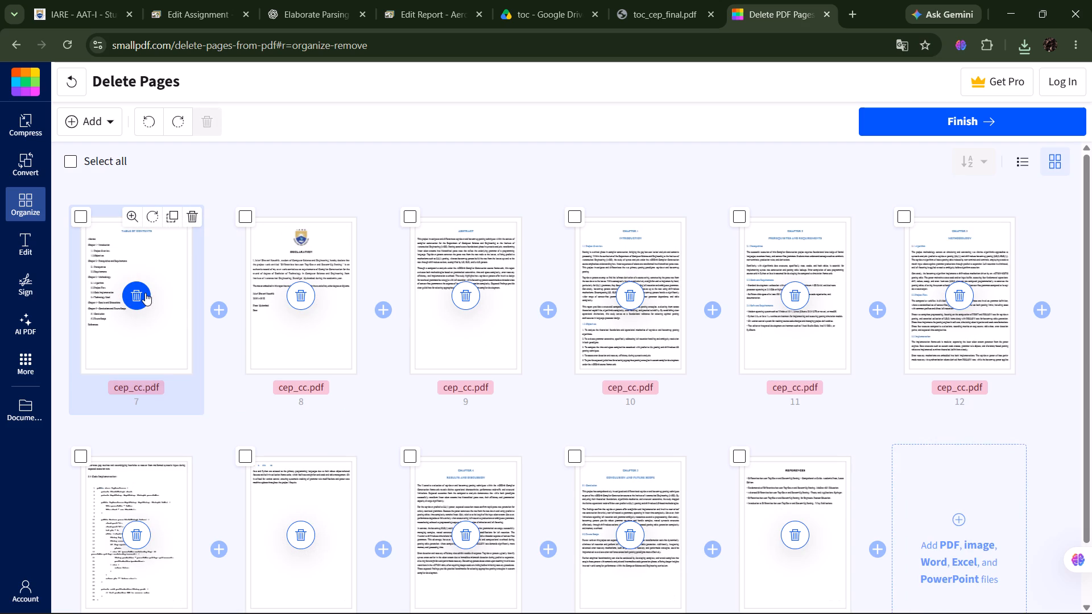
left_click(299, 301)
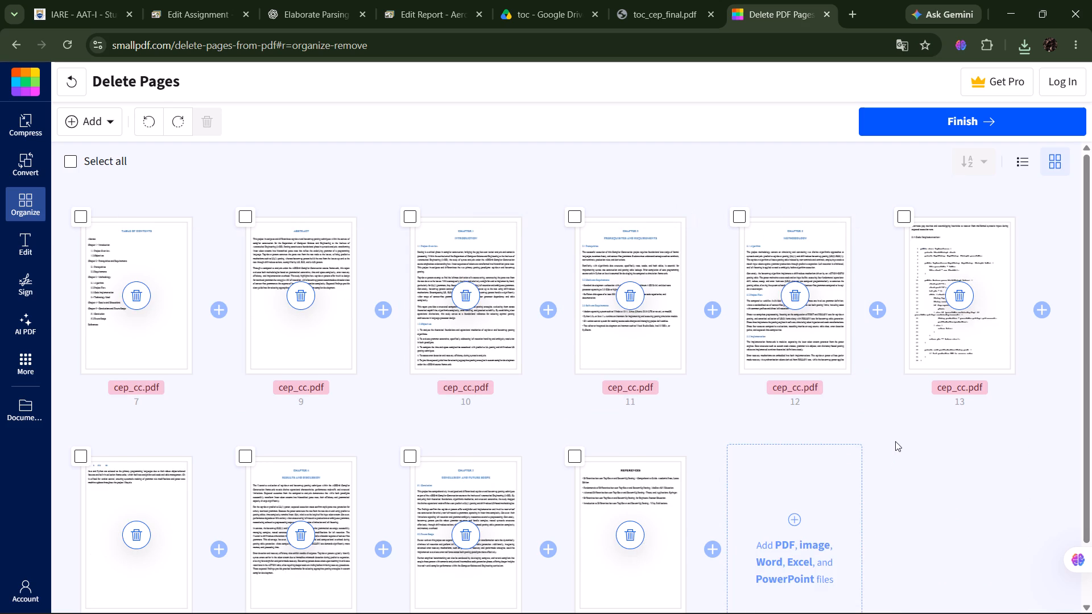
scroll(895, 441, "down", 2)
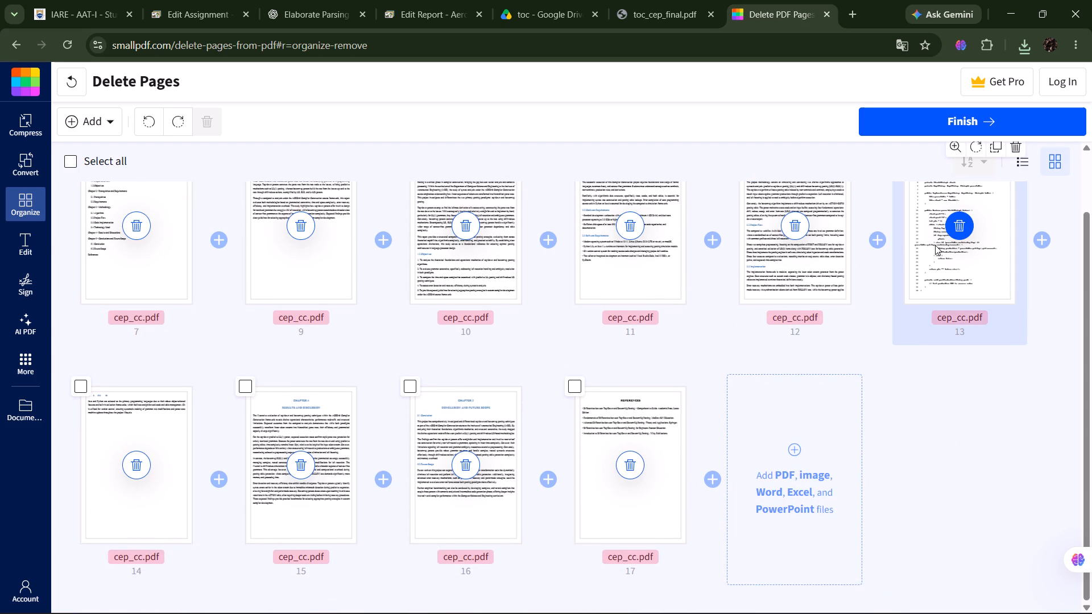
Finish the page deletion, download the trimmed cep_cc PDF and dismiss the promotional page.
left_click(966, 115)
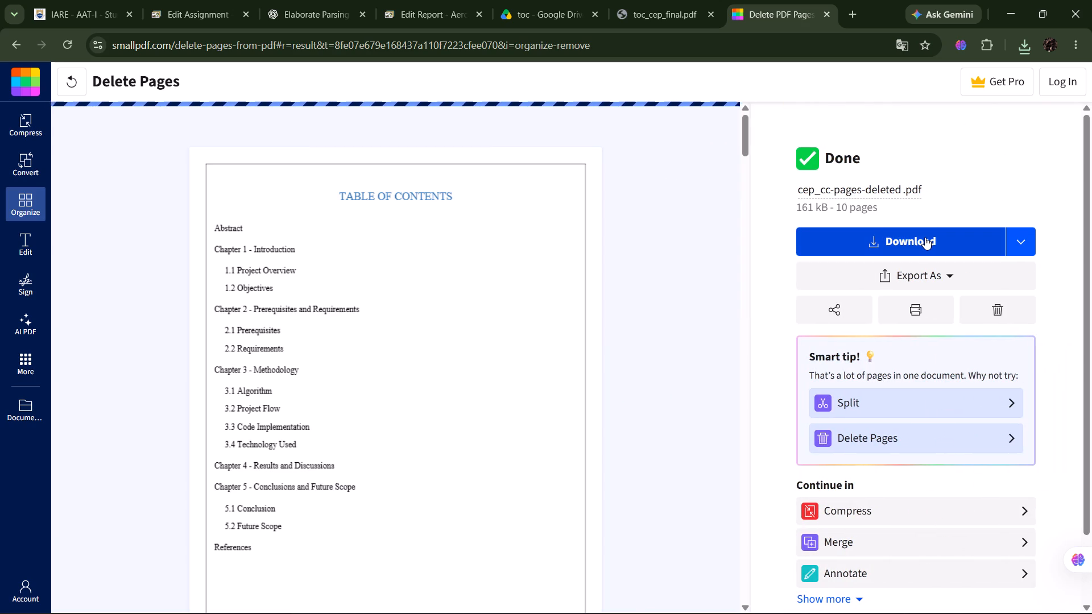
left_click(925, 237)
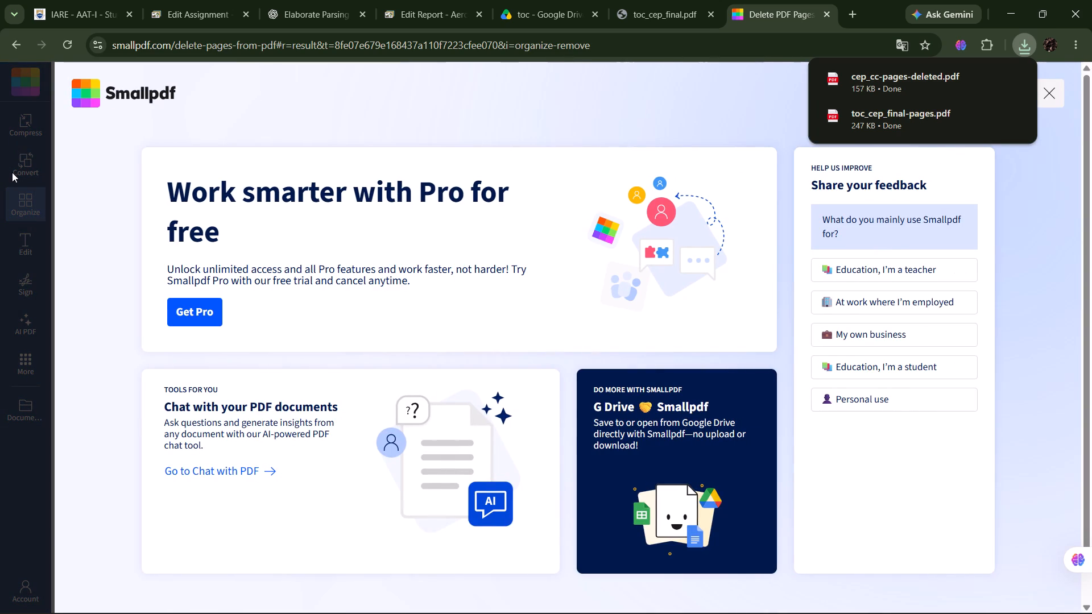
left_click(1040, 94)
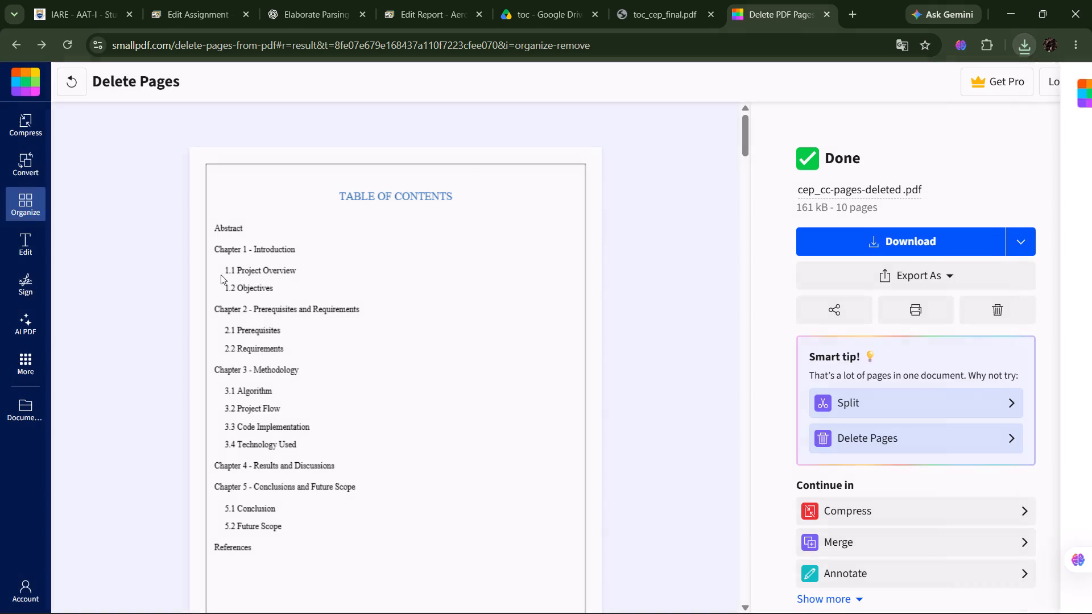
Merge toc_cep_final-pages followed by cep_cc-pages-deleted into one PDF and download the result.
left_click(78, 214)
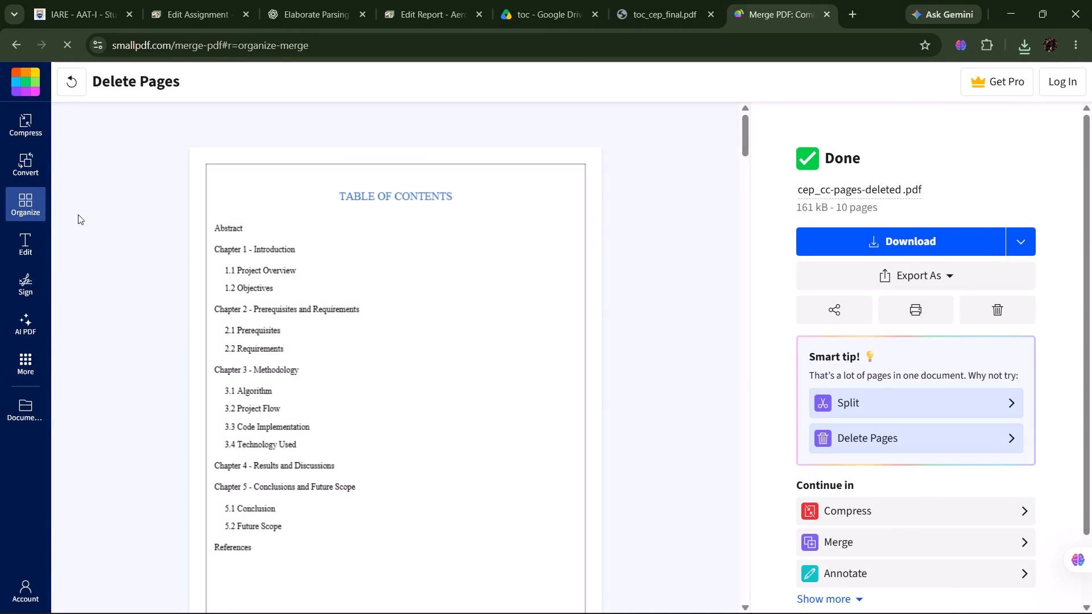
left_click(568, 355)
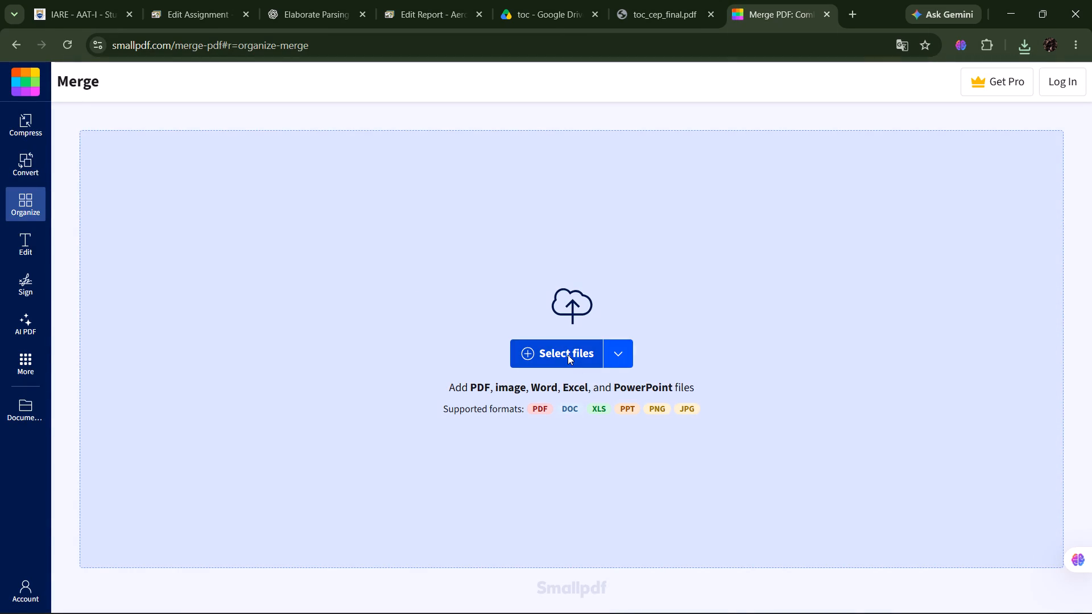
double_click(223, 318)
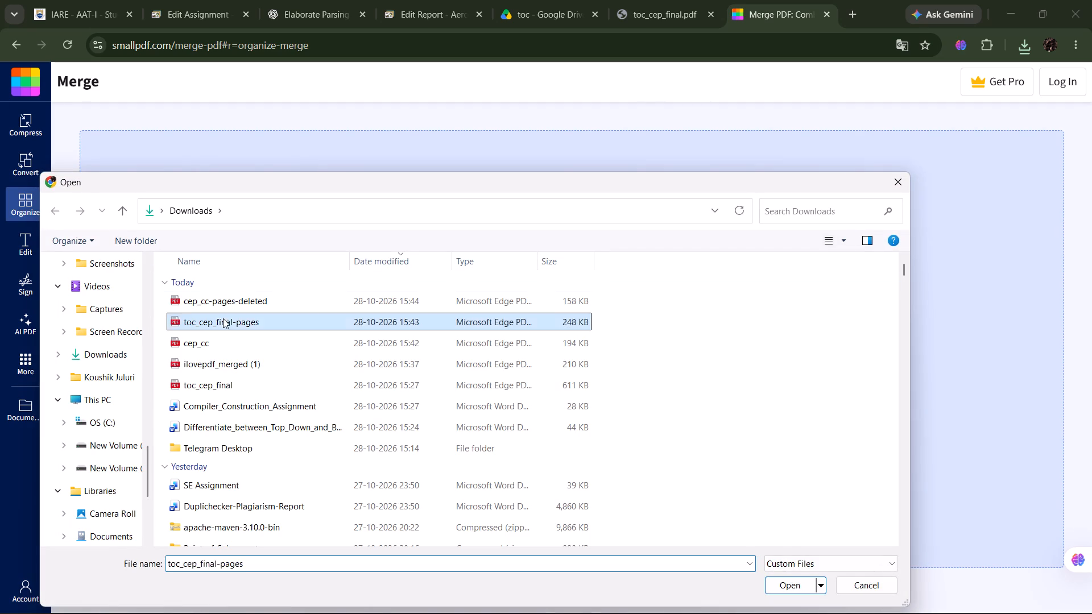
left_click(261, 313)
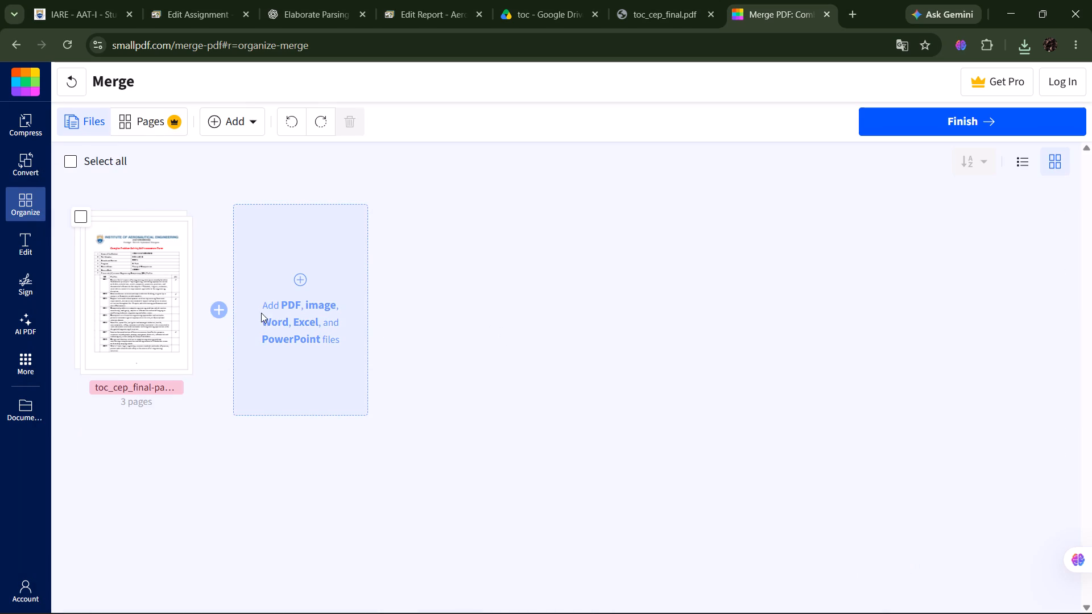
double_click(255, 302)
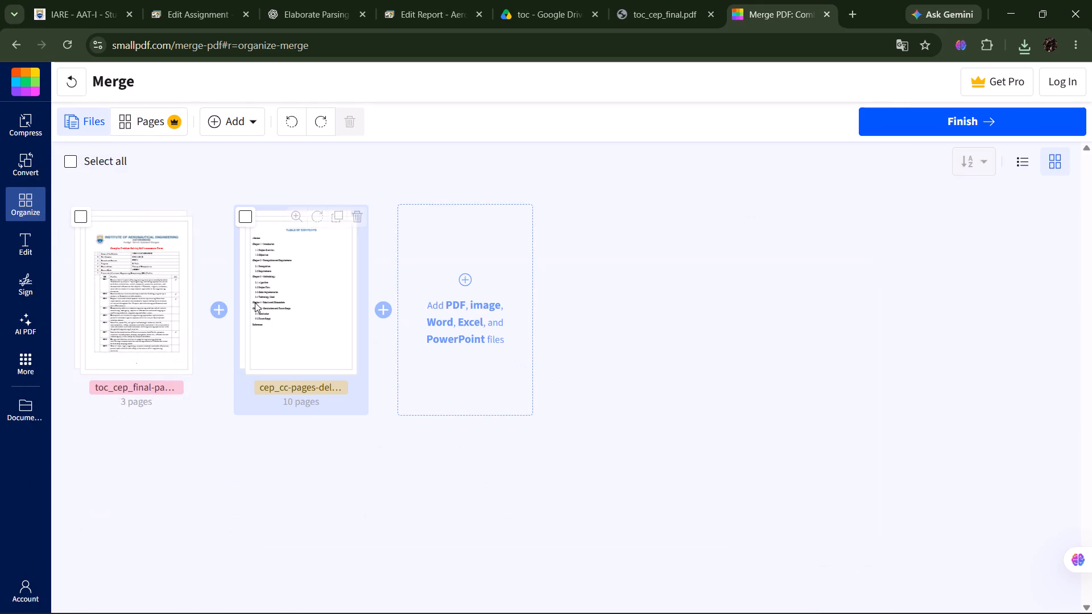
left_click(989, 128)
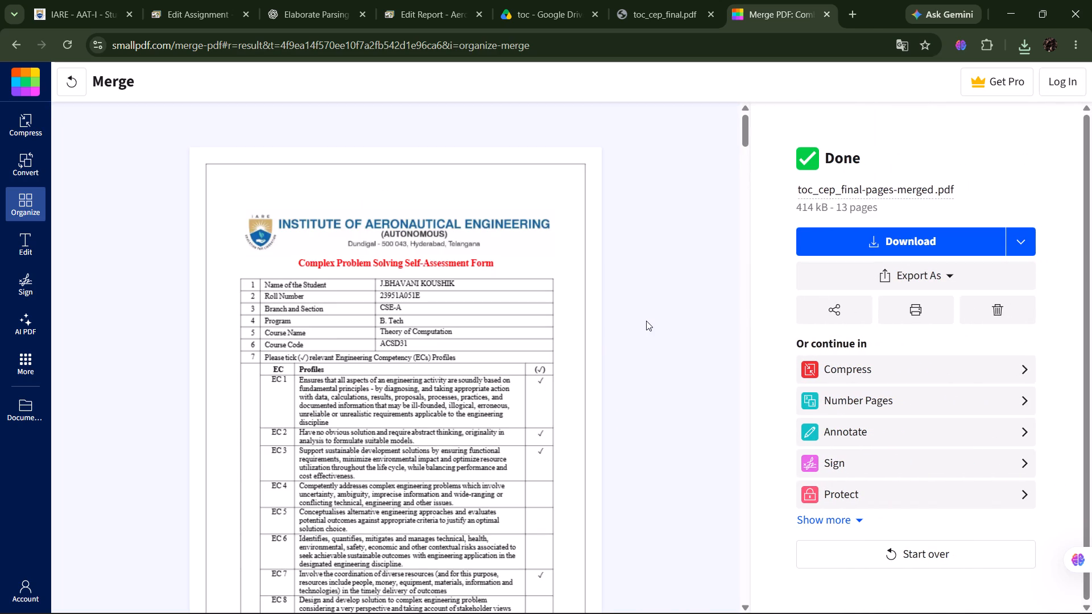
scroll(646, 321, "down", 1)
left_click(925, 242)
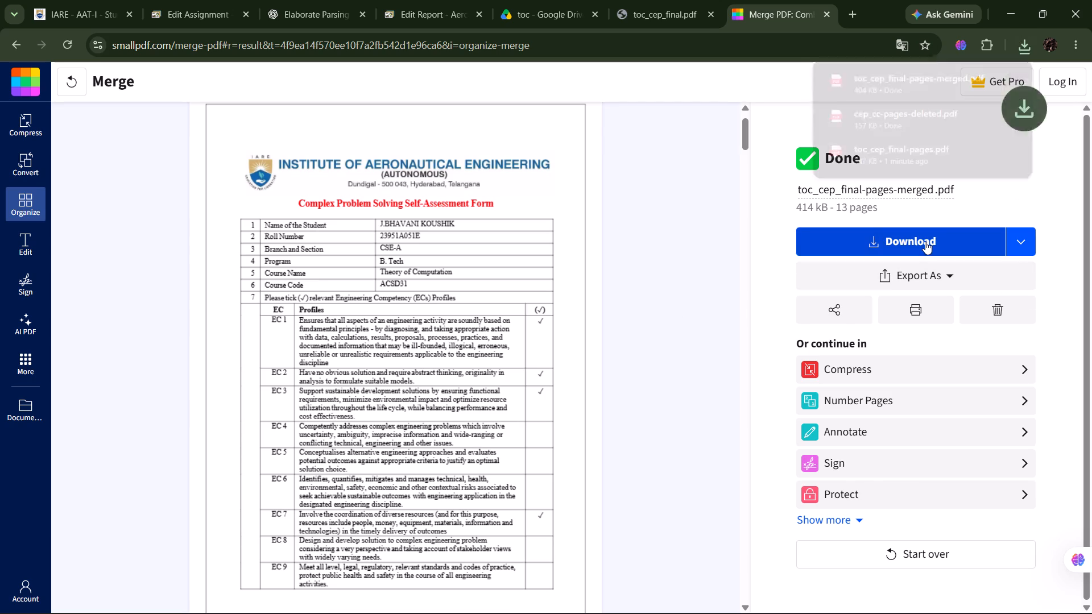
Open the downloaded merged PDF and review its self-assessment form, signature section and cover page.
left_click(932, 98)
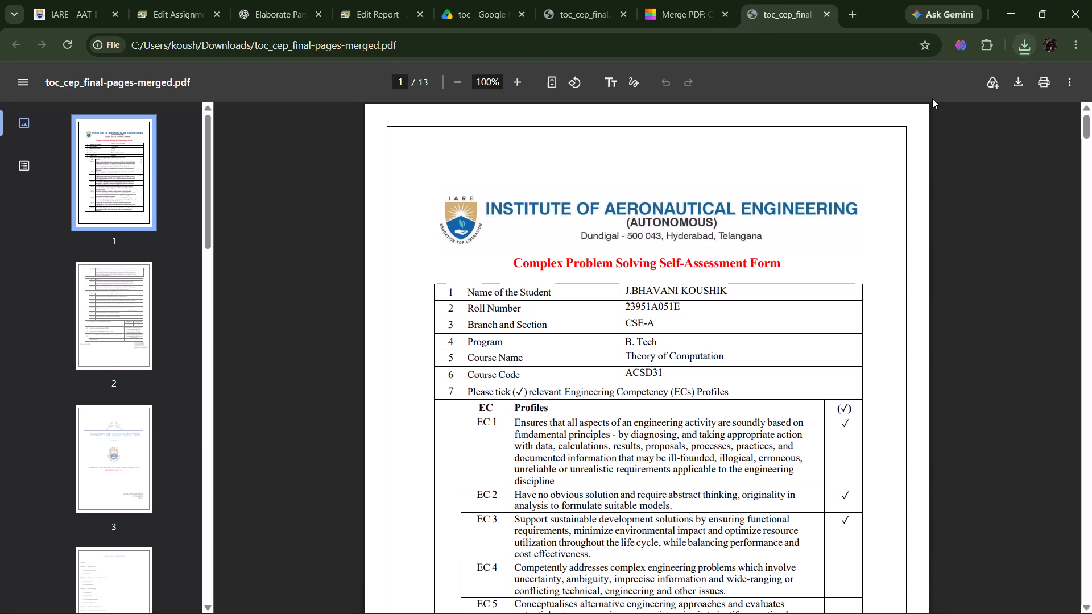
scroll(679, 308, "down", 6)
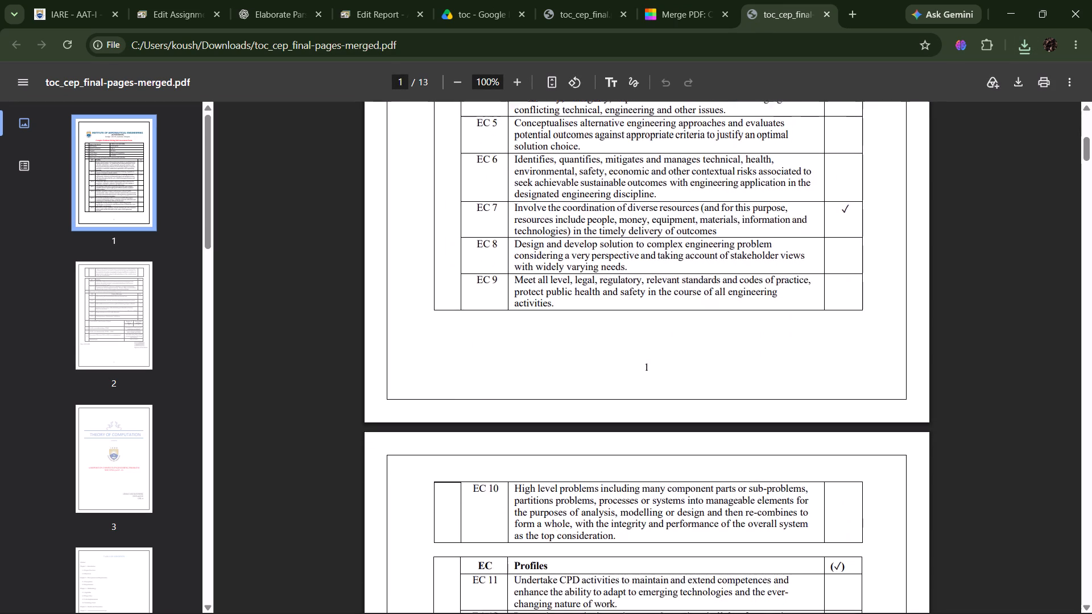
scroll(679, 308, "down", 3)
scroll(679, 308, "up", 1)
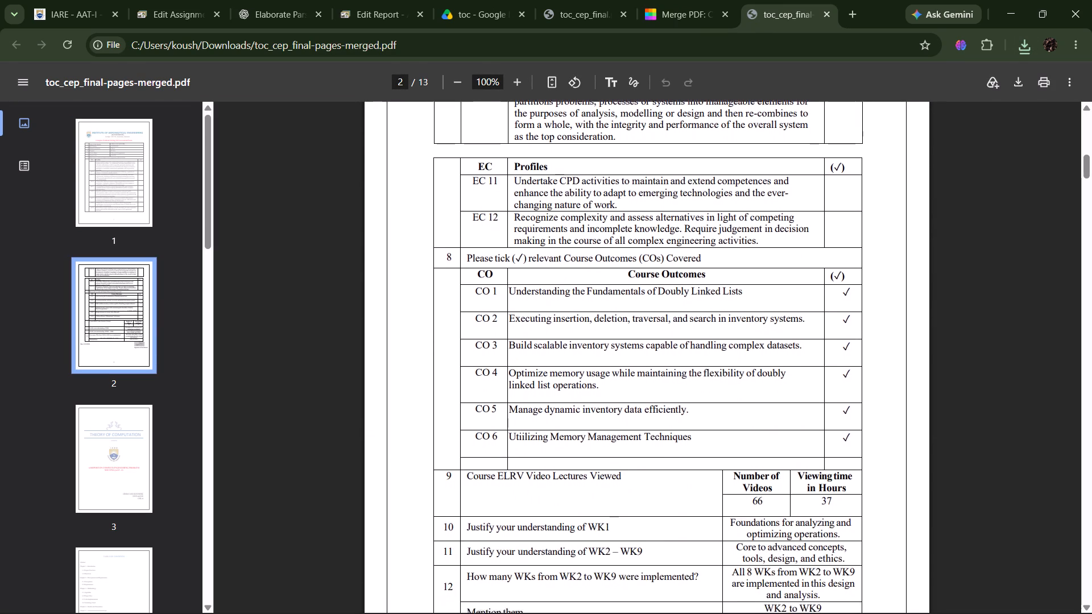
scroll(679, 308, "up", 5)
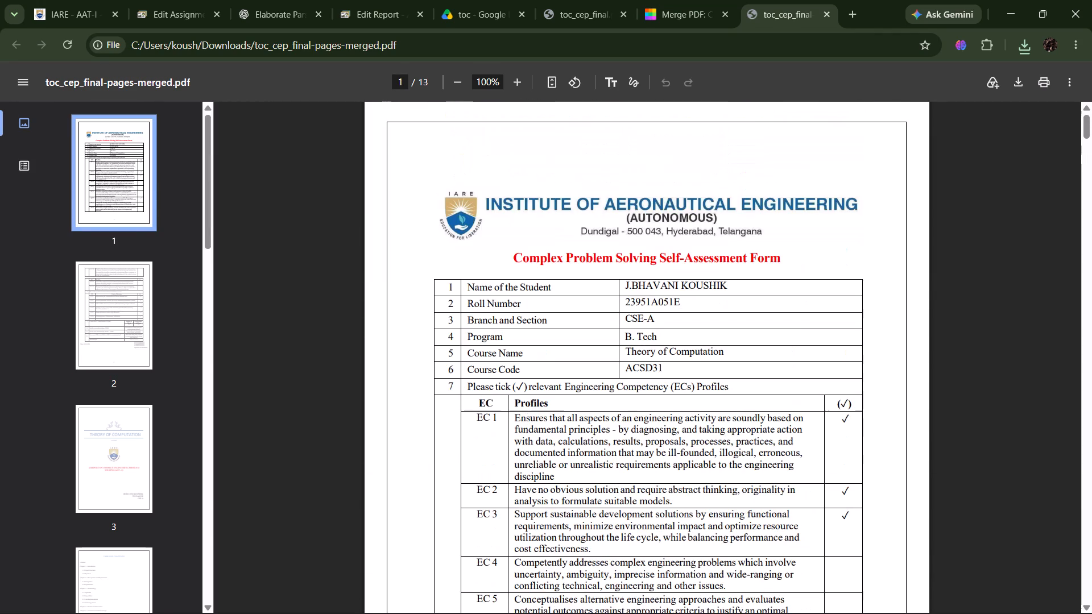
scroll(679, 308, "up", 2)
scroll(679, 308, "down", 7)
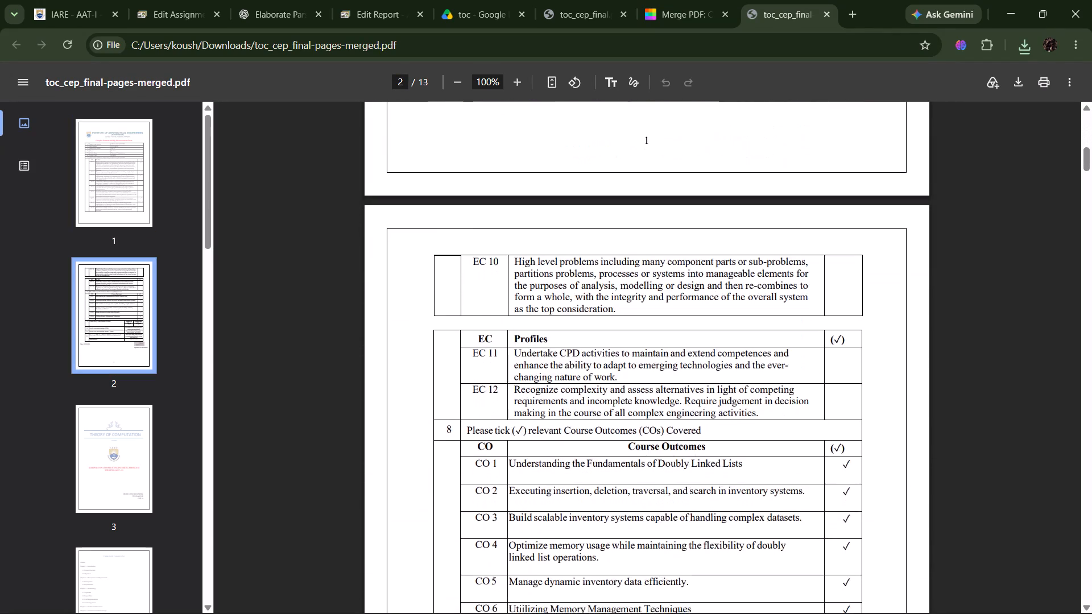
scroll(679, 308, "down", 6)
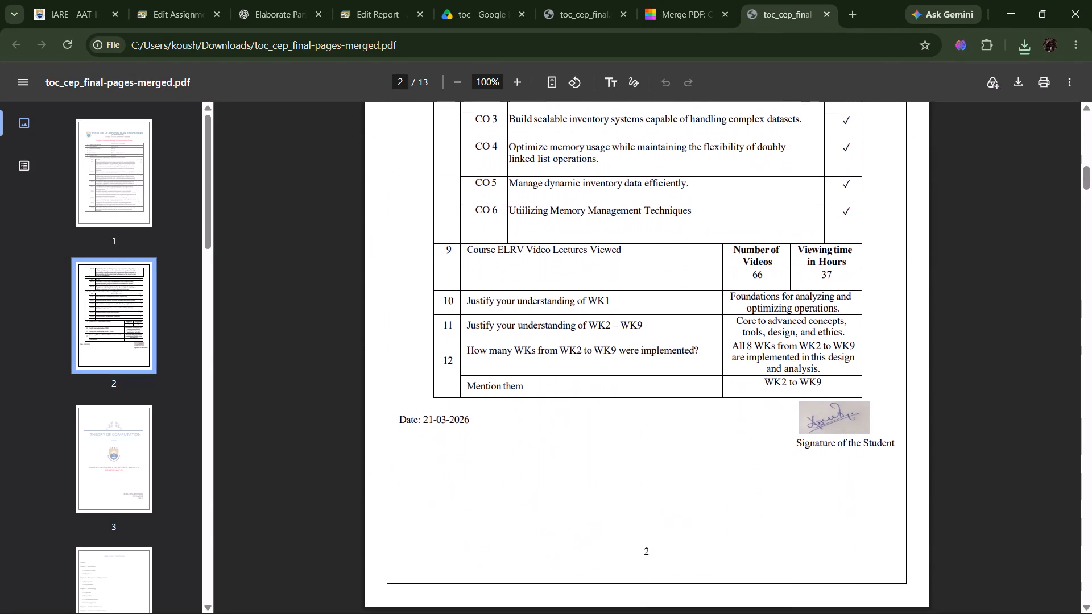
scroll(679, 308, "down", 5)
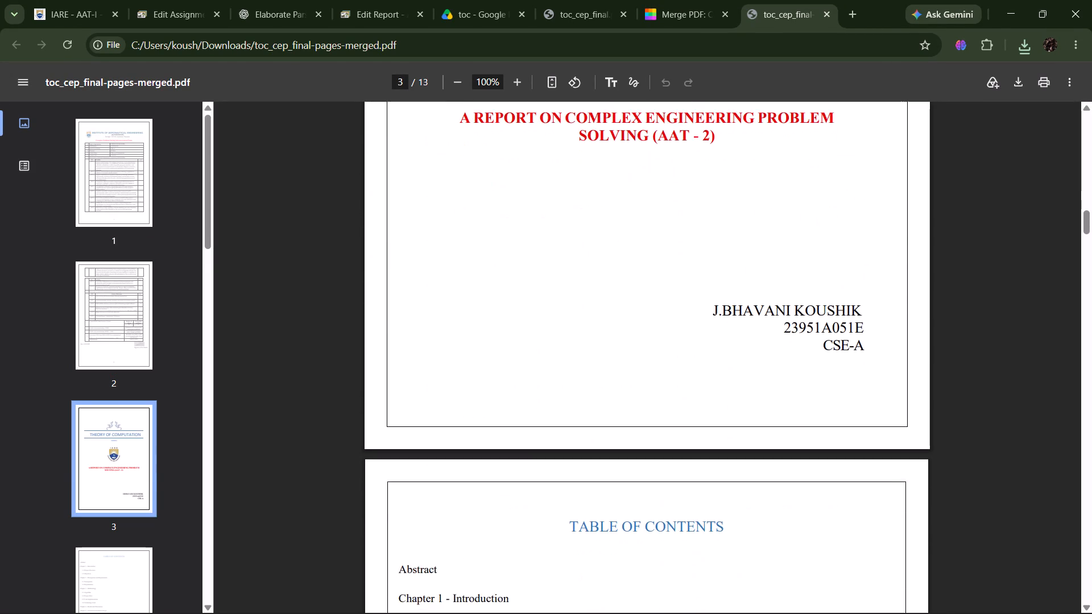
Review the merged PDF from the table of contents through the chapters to the References page.
scroll(679, 308, "down", 2)
scroll(679, 308, "up", 1)
scroll(679, 308, "down", 1)
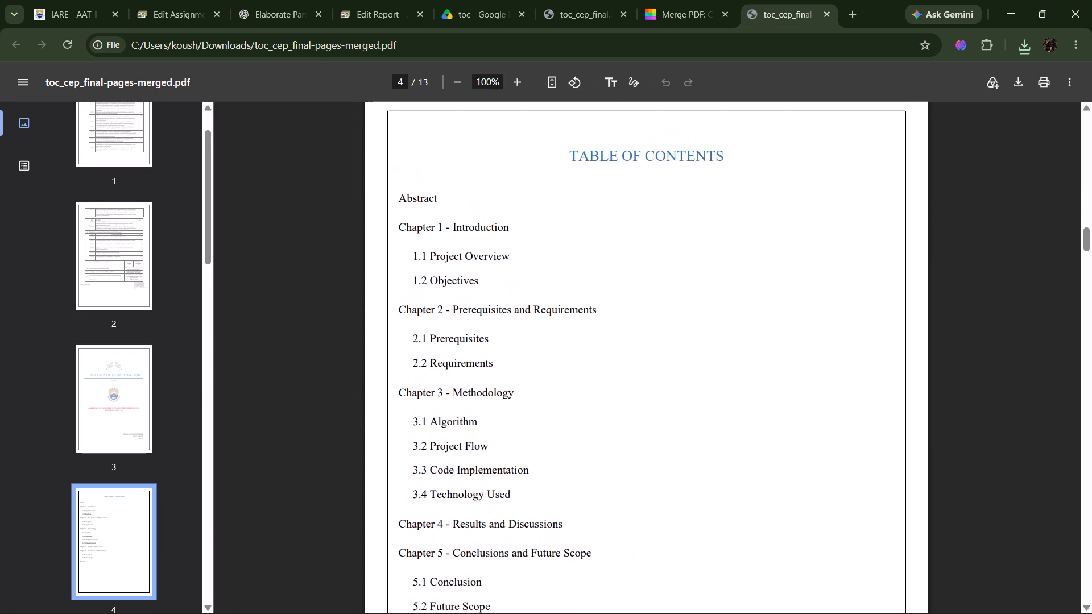
scroll(679, 308, "down", 6)
scroll(679, 308, "up", 1)
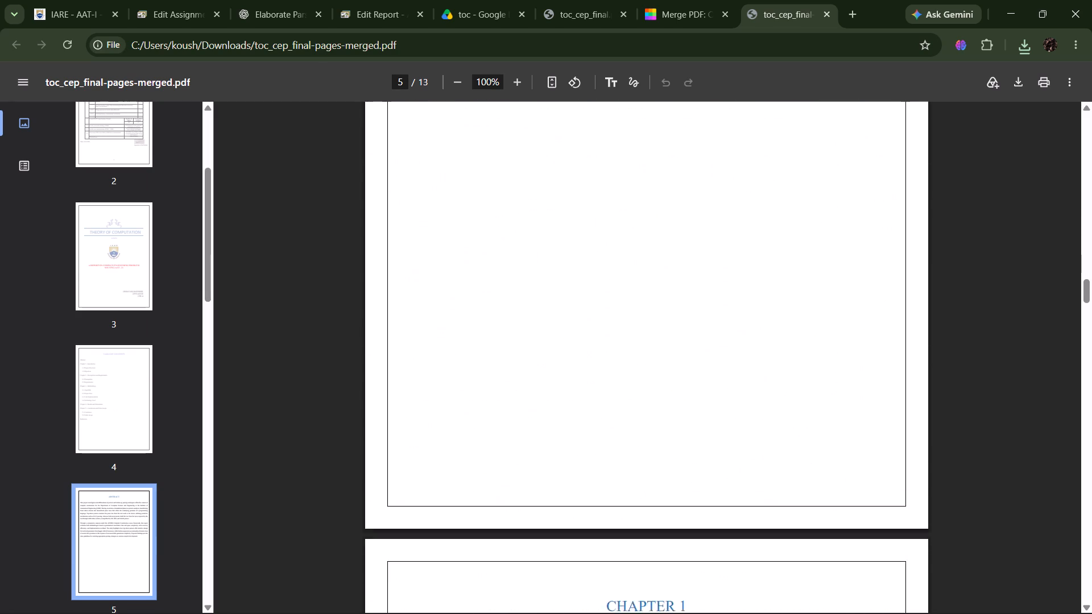
scroll(679, 308, "up", 1)
scroll(679, 308, "down", 5)
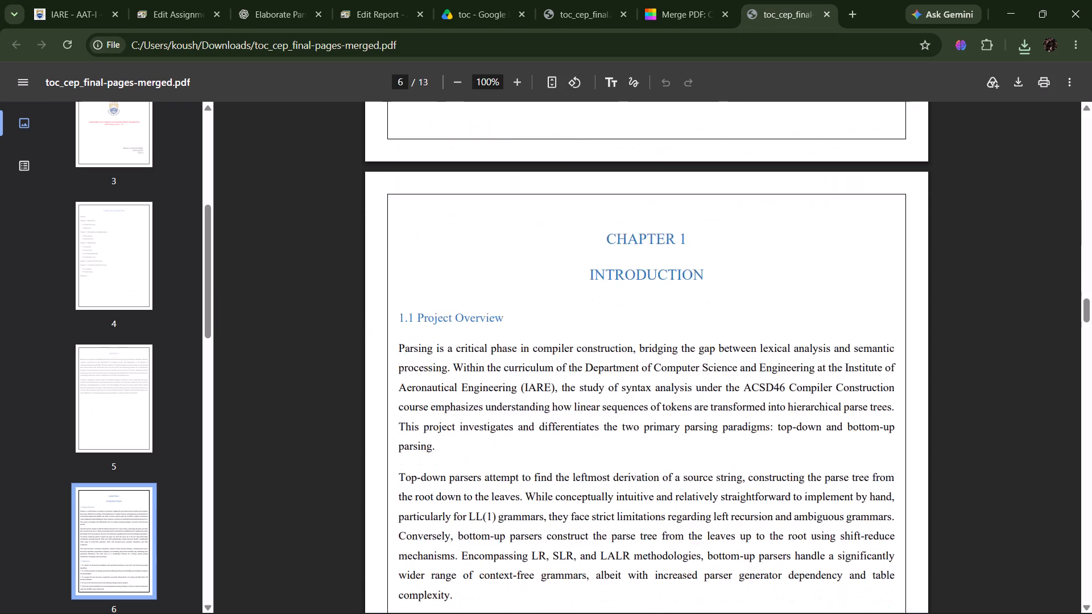
scroll(679, 308, "down", 8)
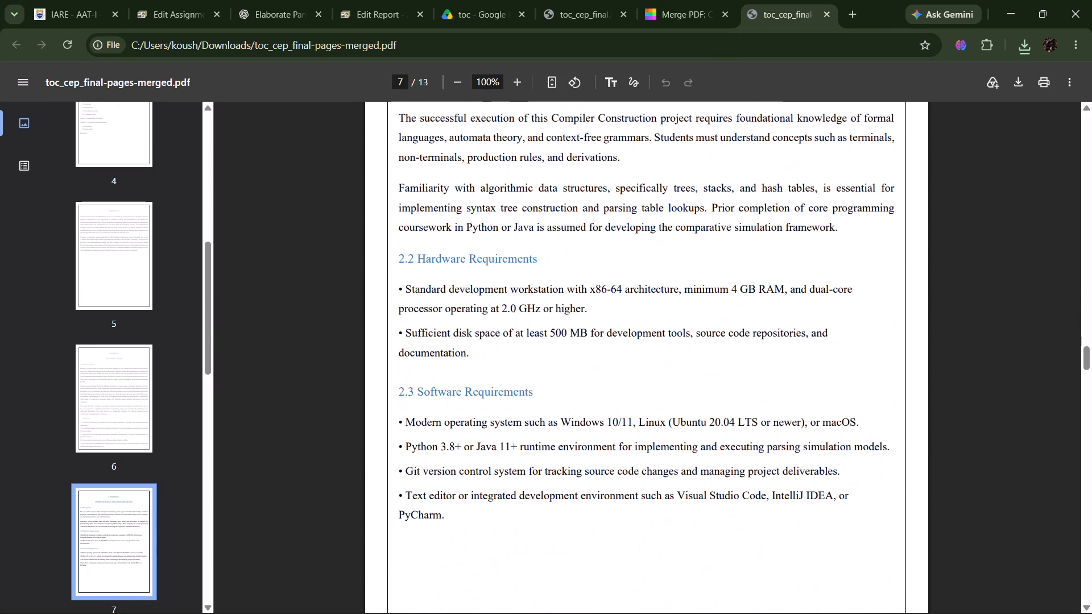
scroll(679, 308, "down", 7)
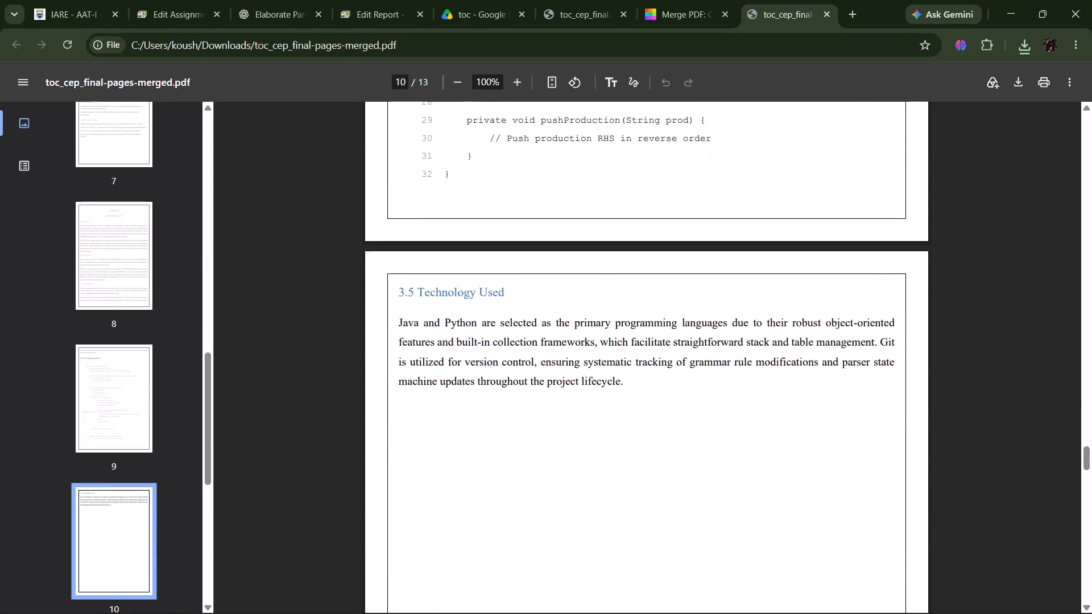
scroll(679, 308, "down", 7)
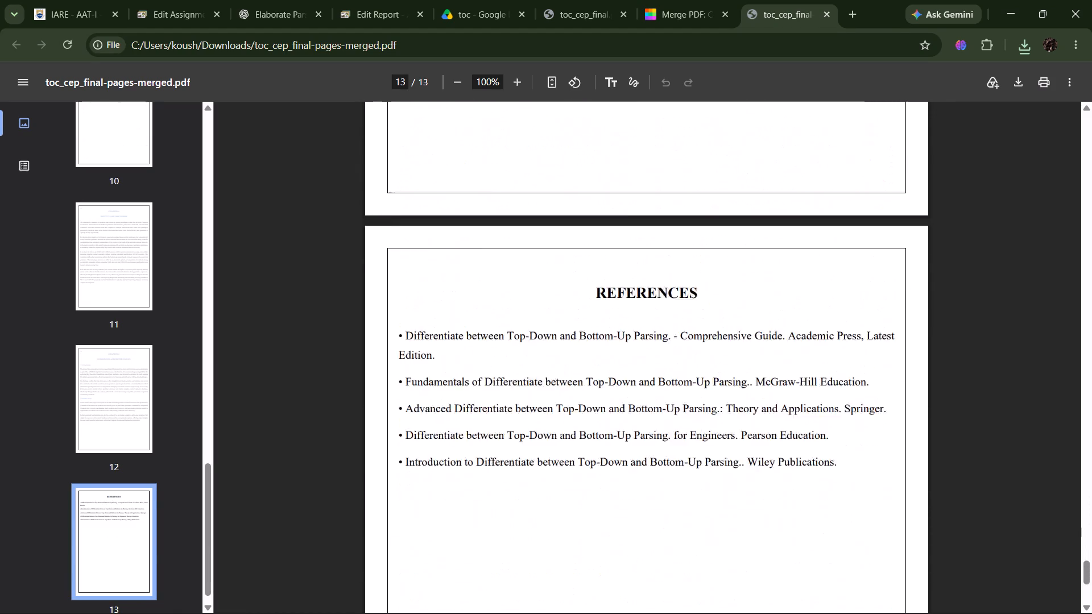